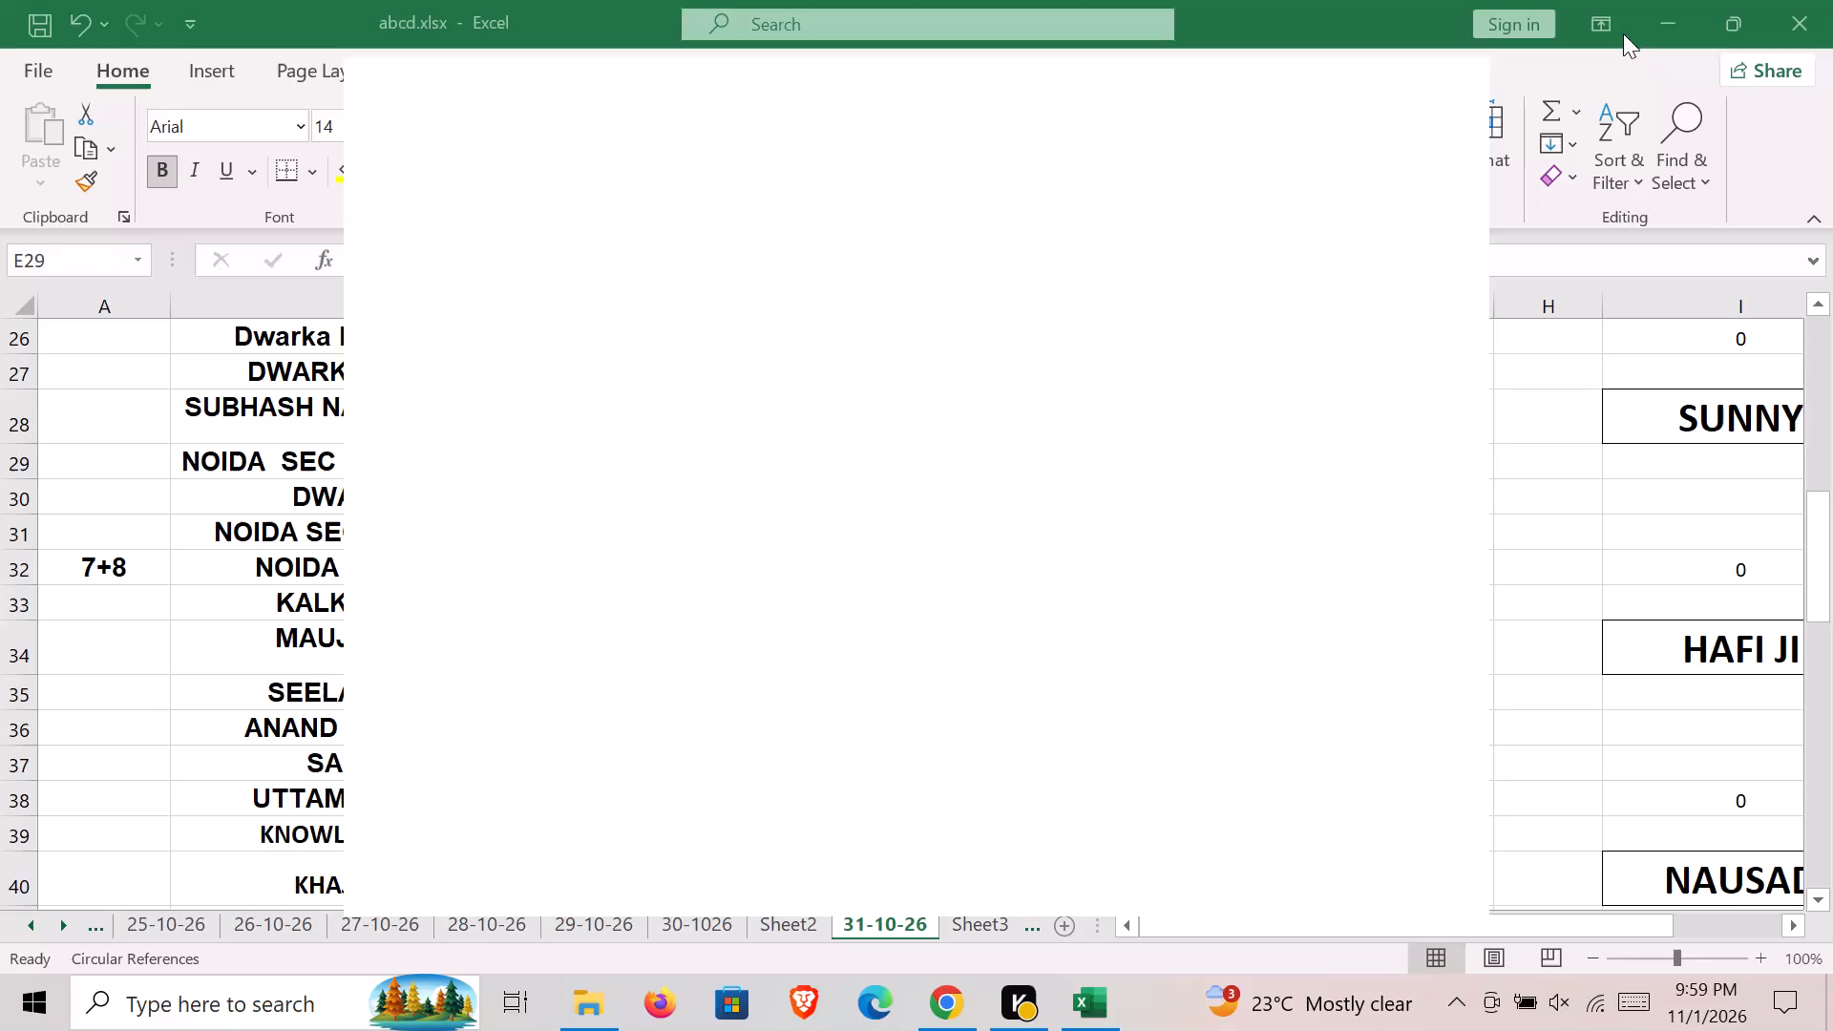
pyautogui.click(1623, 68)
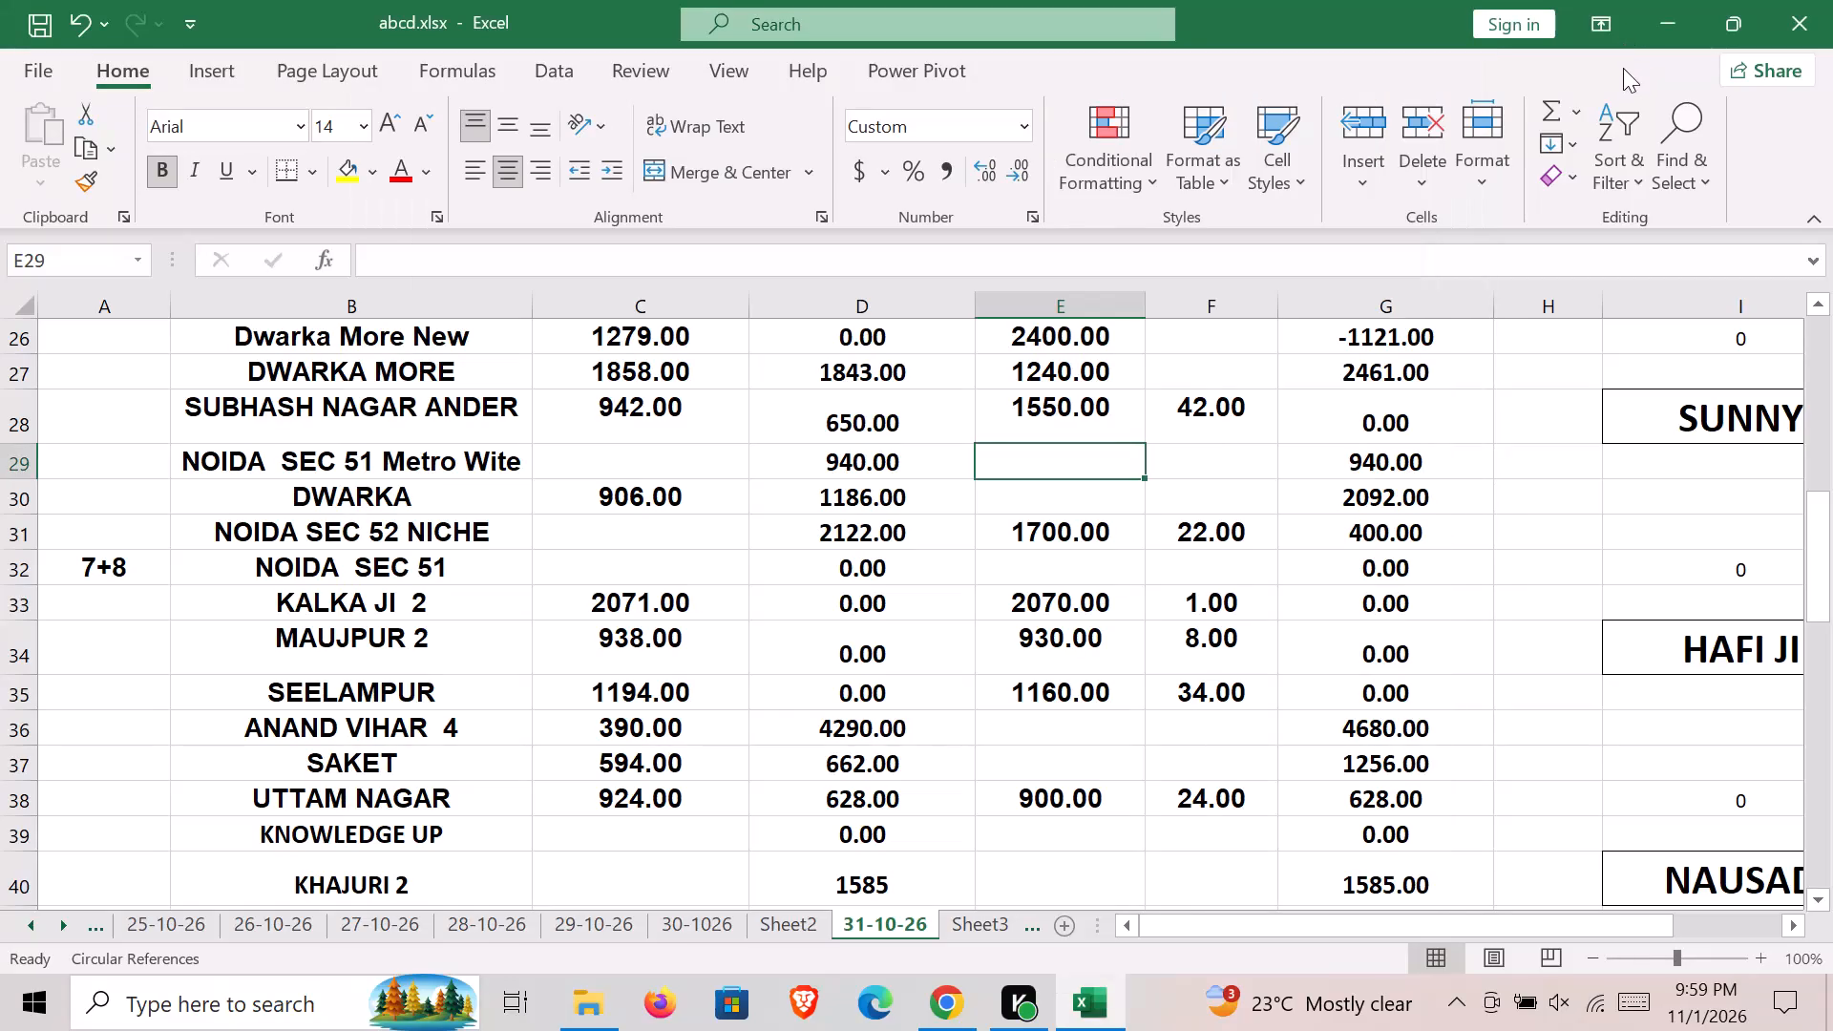
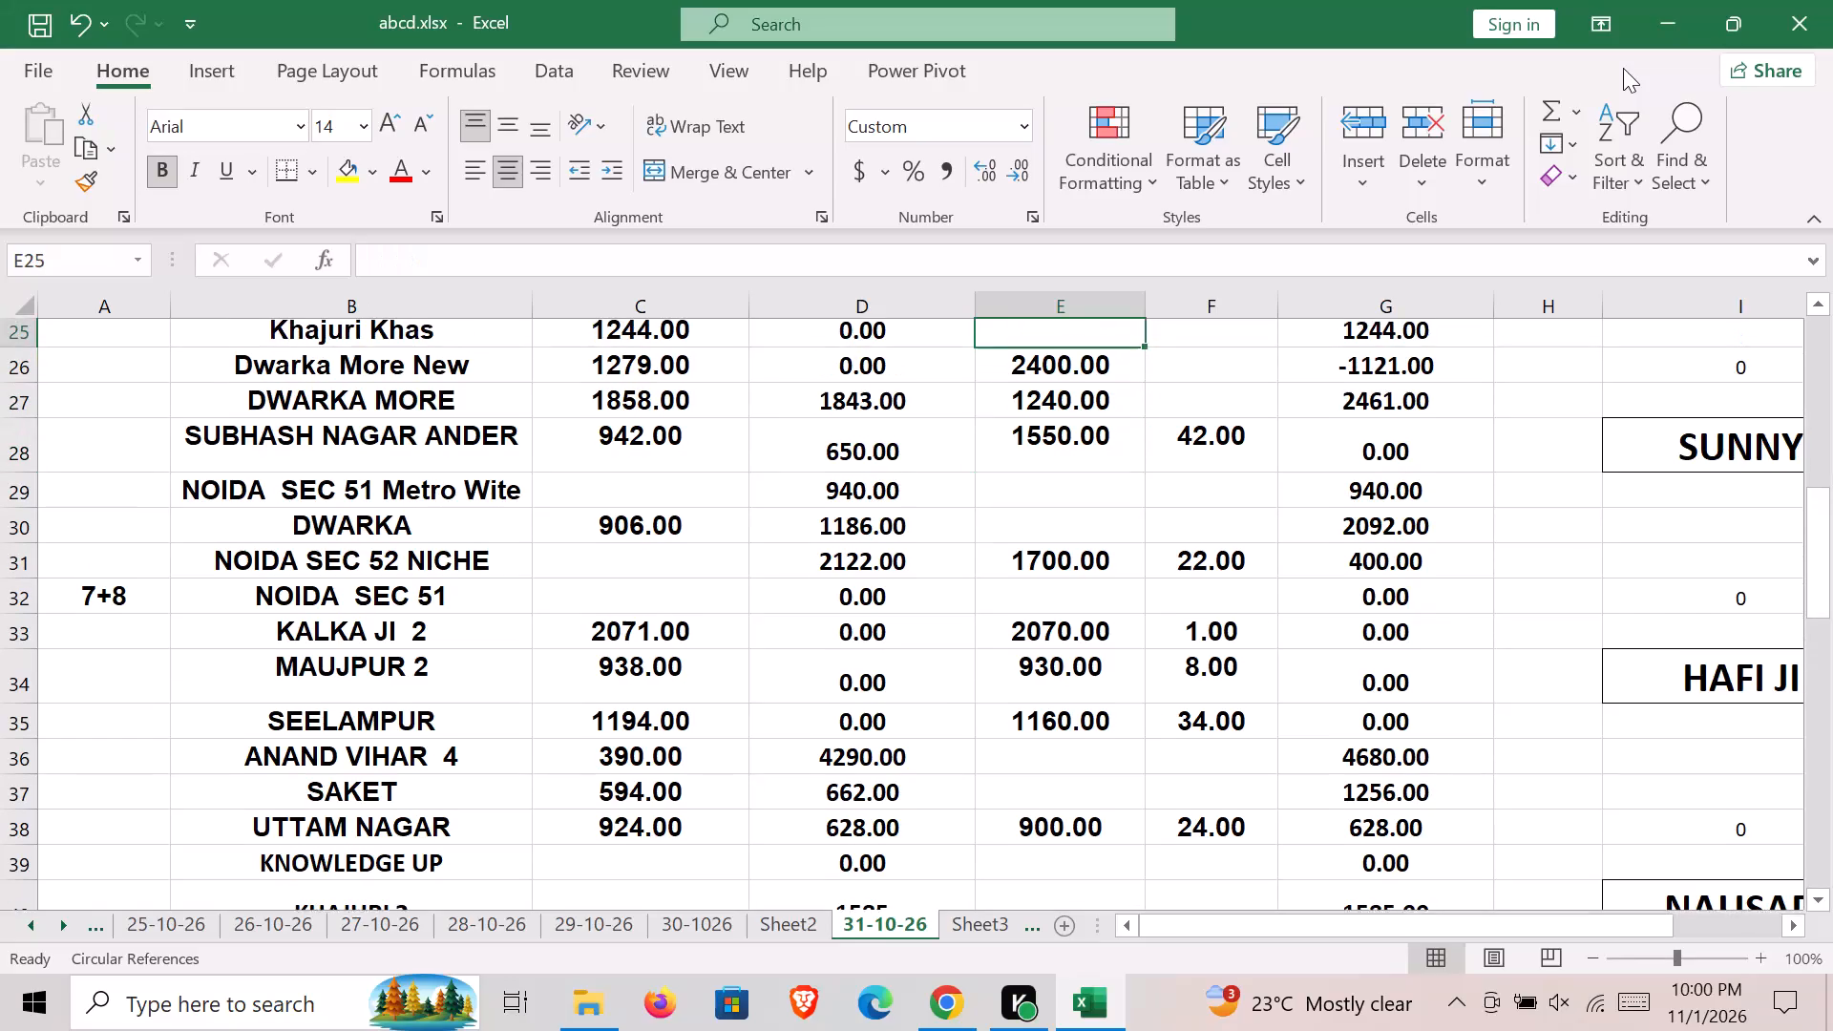
# Enter a credit amount of 1230 for KAROL BAGH OTHER on the 31-10-26 sheet.
pyautogui.press('Up')
pyautogui.press('Up')
pyautogui.press('Up')
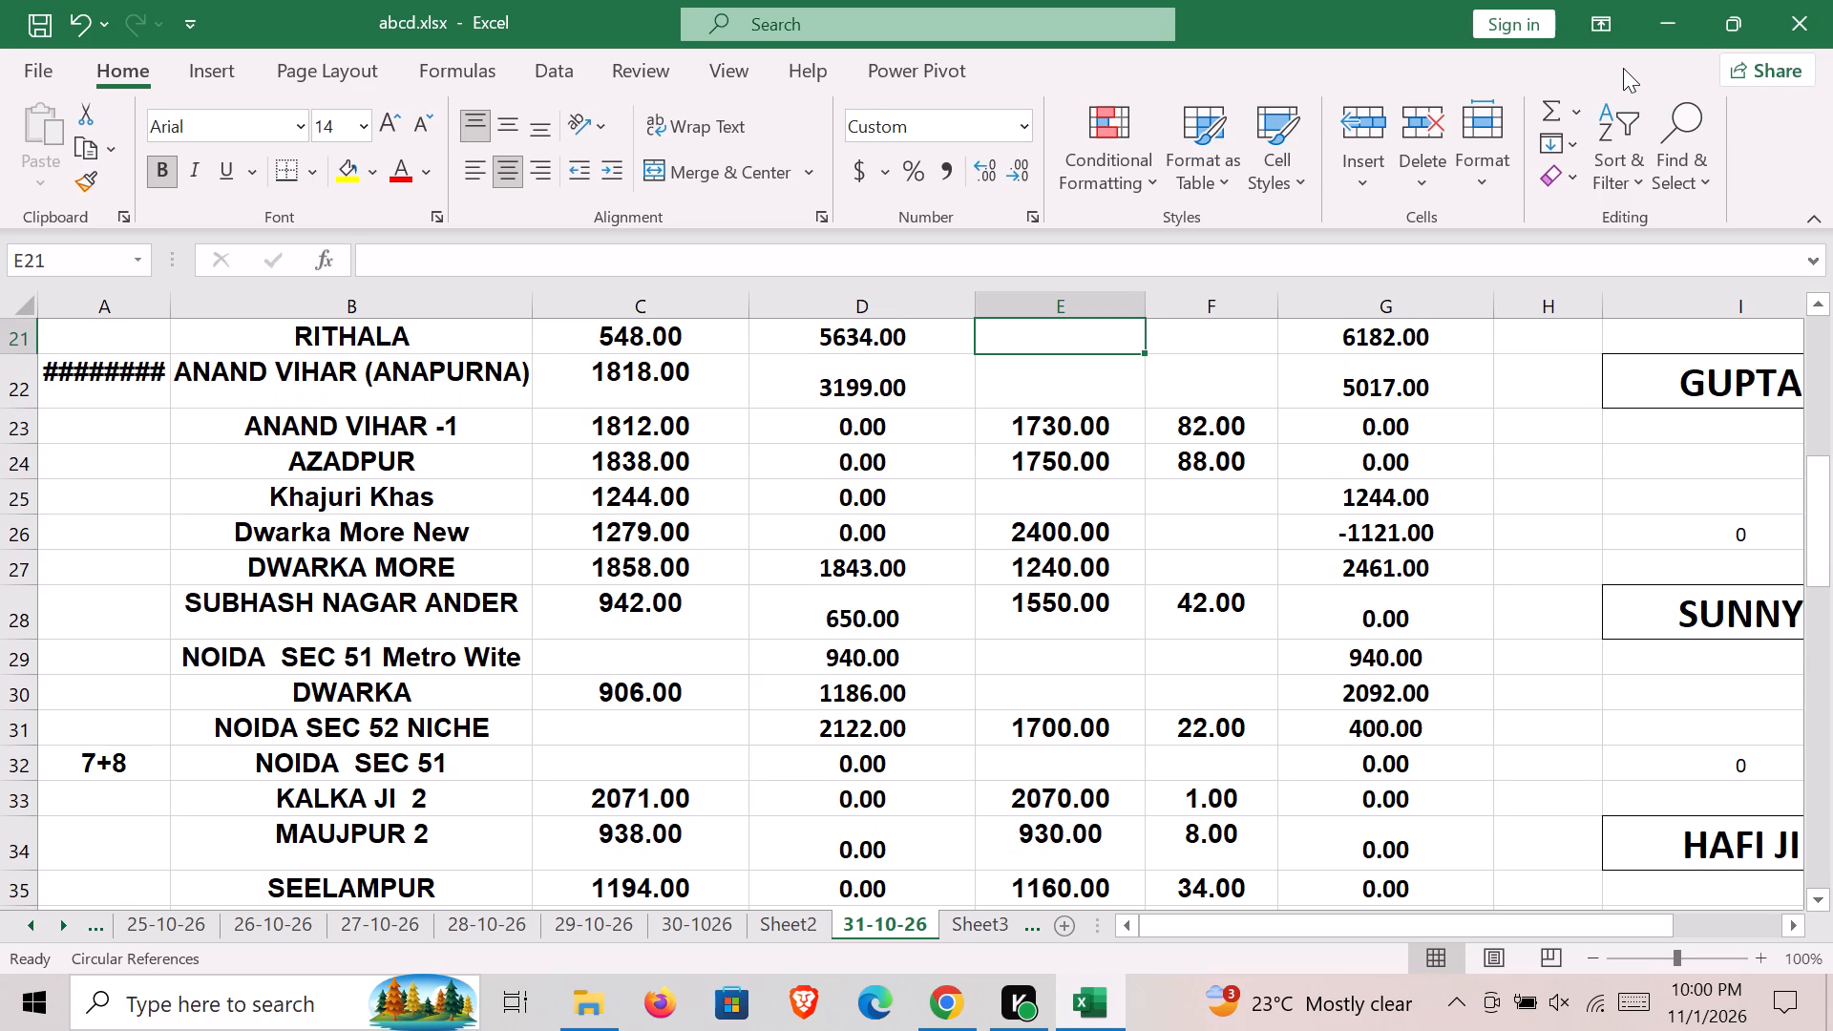
pyautogui.press('Up')
pyautogui.press('Up')
pyautogui.press('Up')
pyautogui.press('Up')
pyautogui.press('Up')
pyautogui.press('Up')
pyautogui.press('Up')
pyautogui.press('Up')
pyautogui.press('Up')
pyautogui.press('Up')
pyautogui.press('Up')
pyautogui.press('Up')
pyautogui.press('Up')
pyautogui.press('Up')
pyautogui.press('Up')
pyautogui.press('Up')
pyautogui.press('Up')
pyautogui.press('Up')
pyautogui.press('Up')
pyautogui.press('Up')
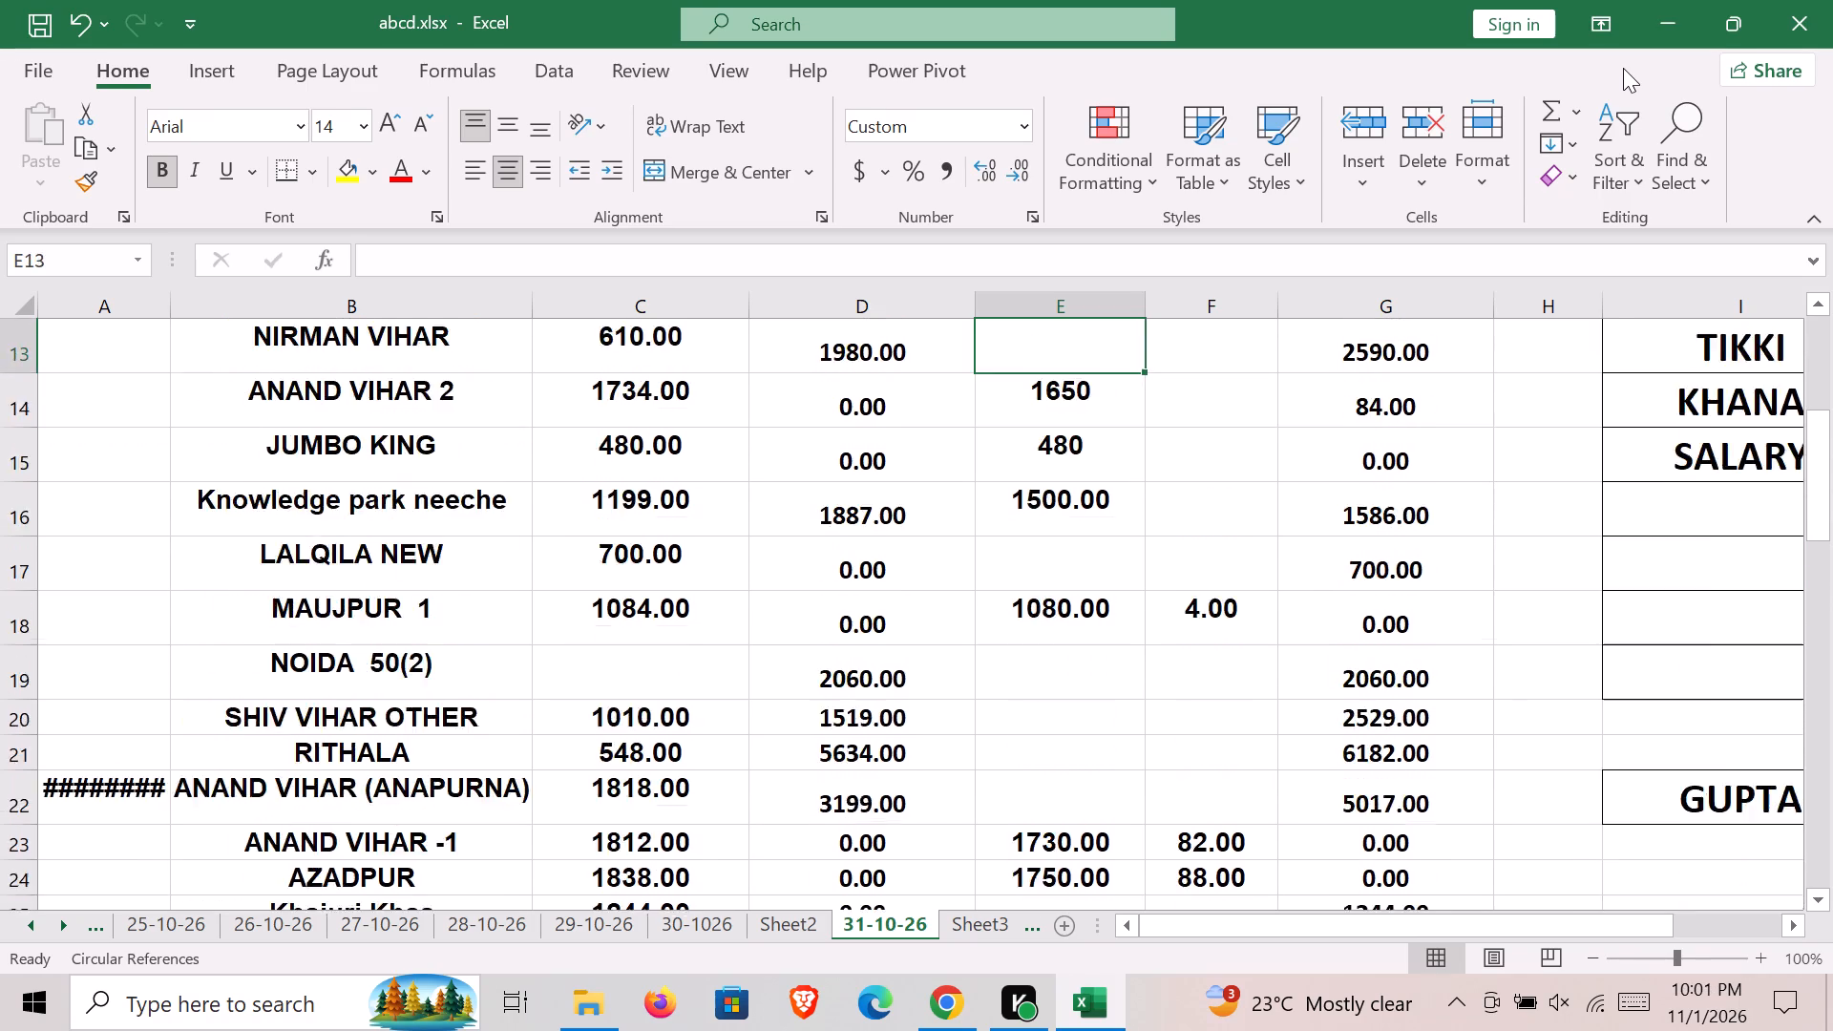
pyautogui.press('Down')
pyautogui.press('Down')
pyautogui.press('Down')
pyautogui.press('Down')
pyautogui.press('Down')
pyautogui.press('Down')
pyautogui.press('Down')
pyautogui.press('Down')
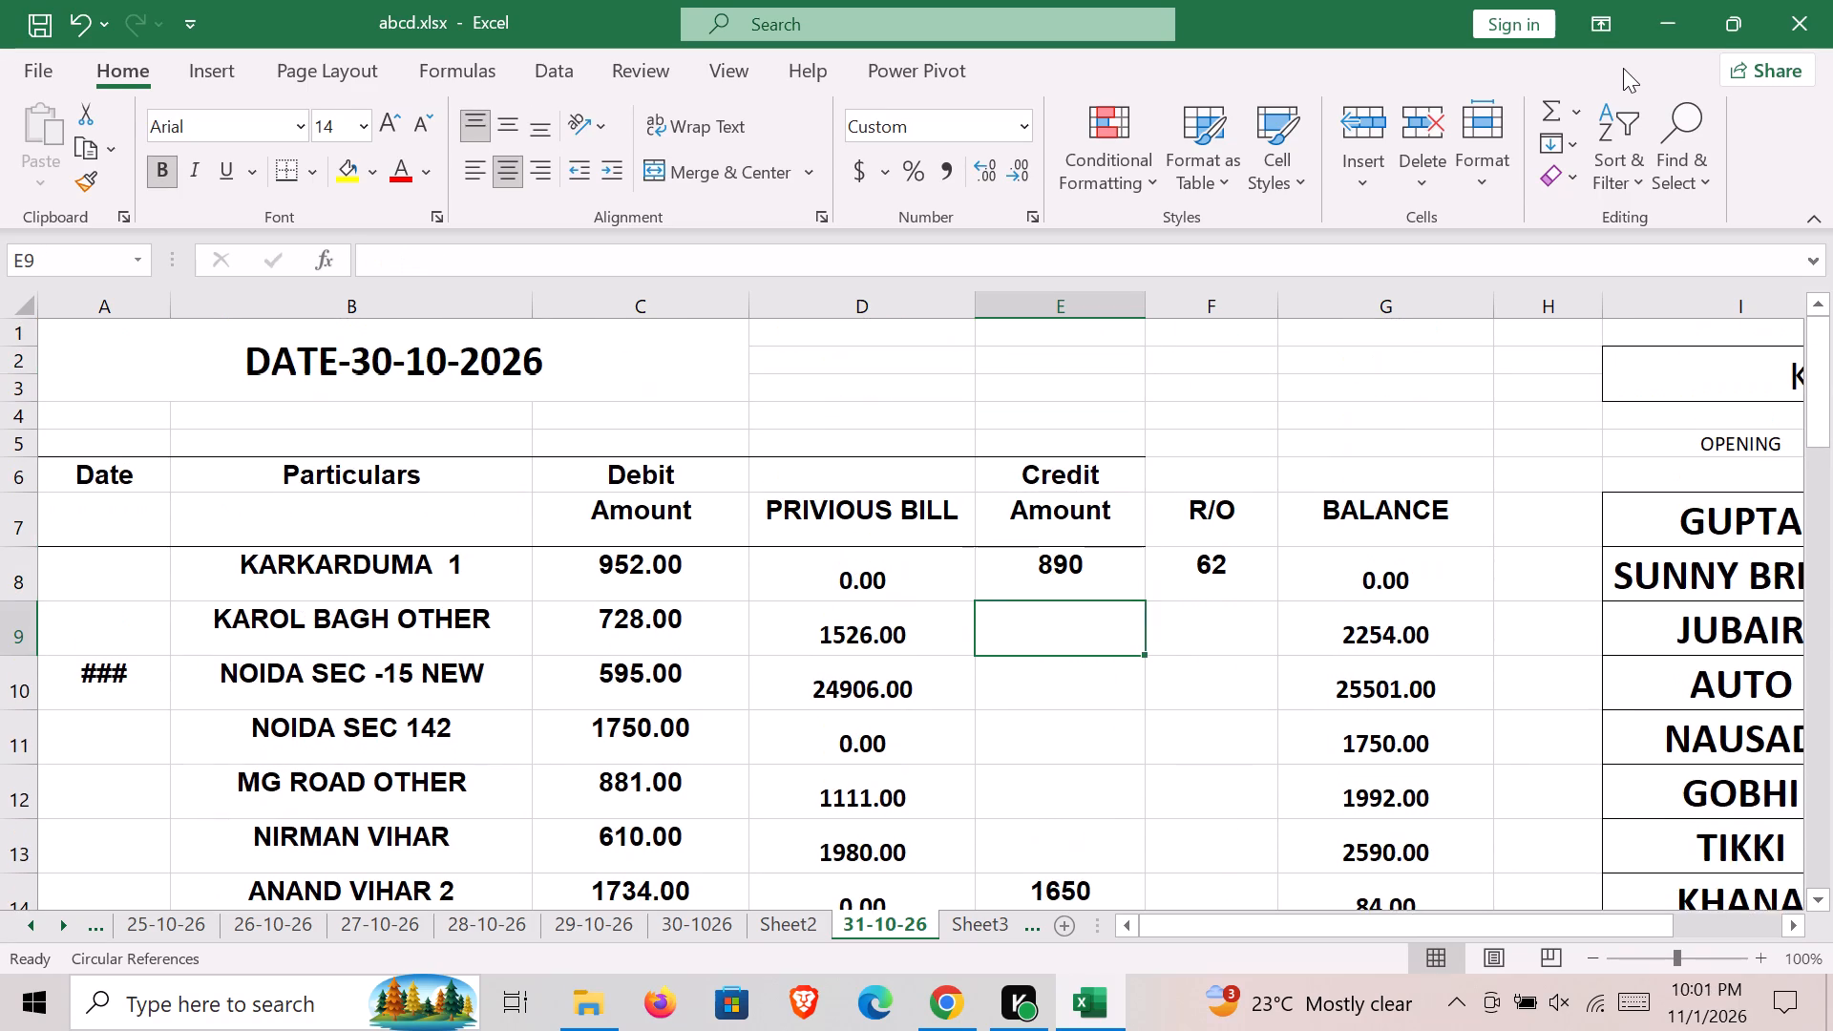
pyautogui.write('1230')
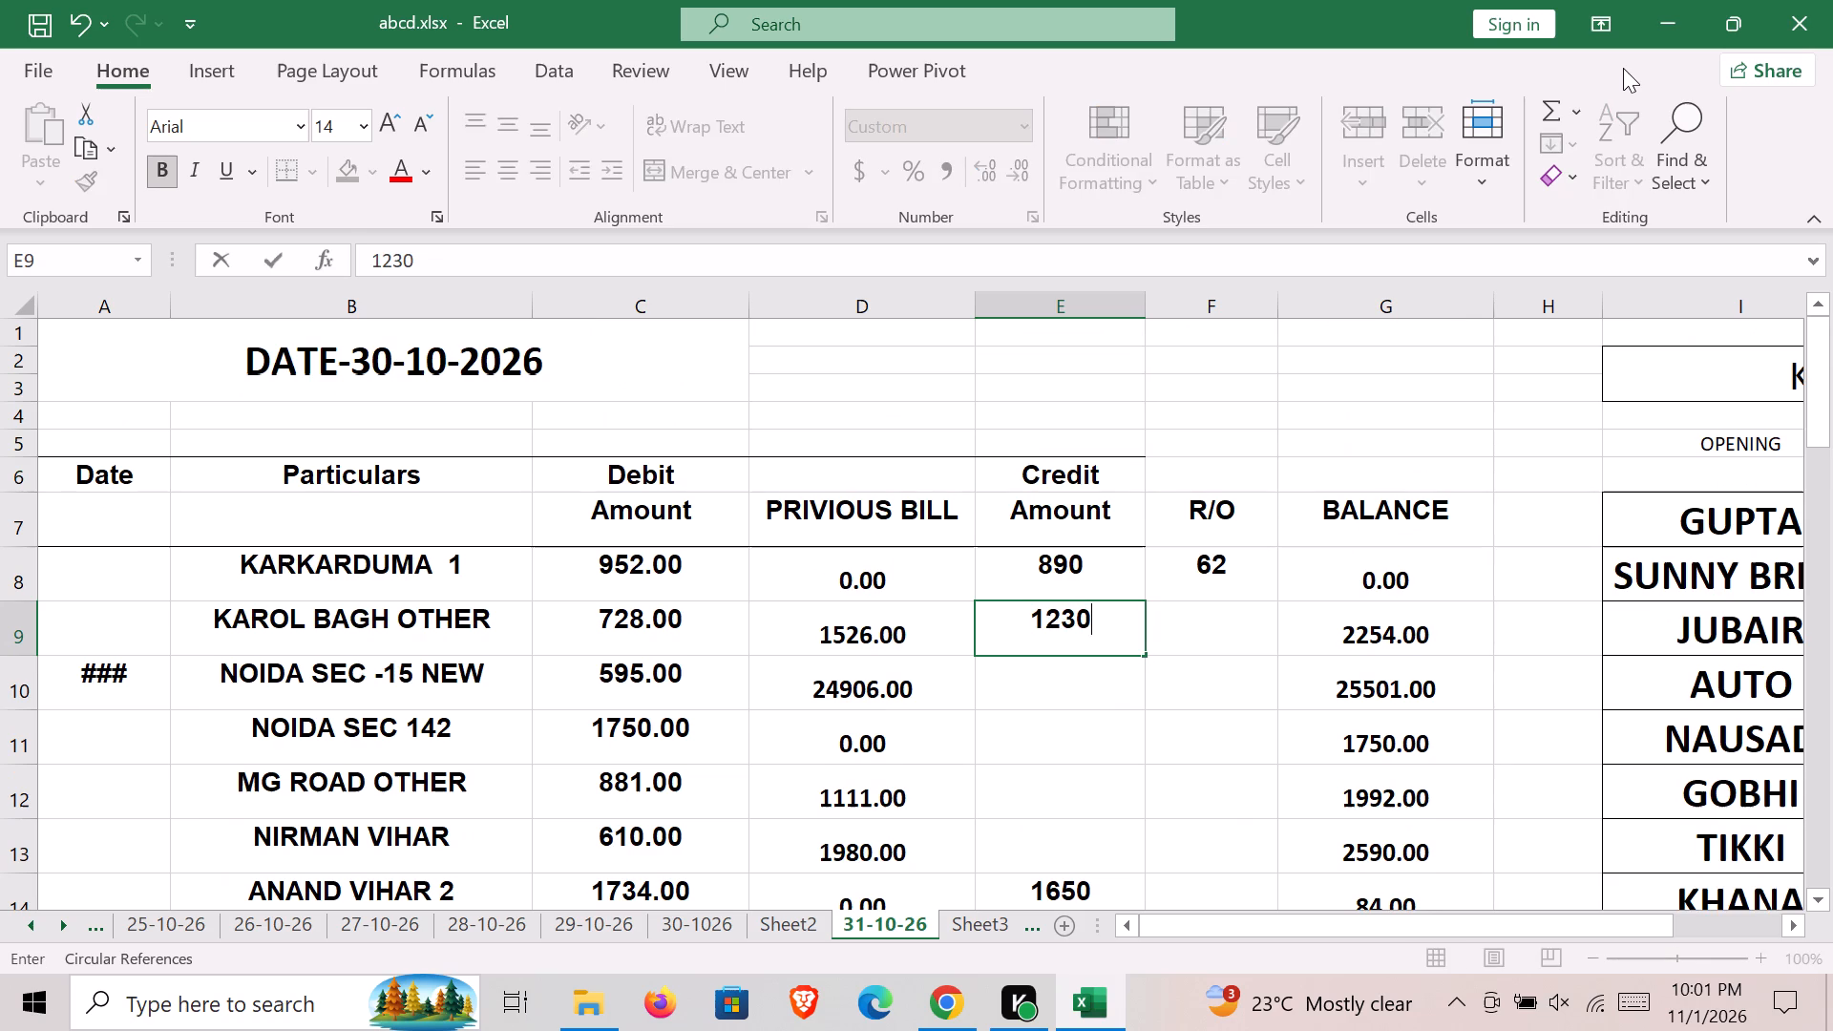
pyautogui.press('Down')
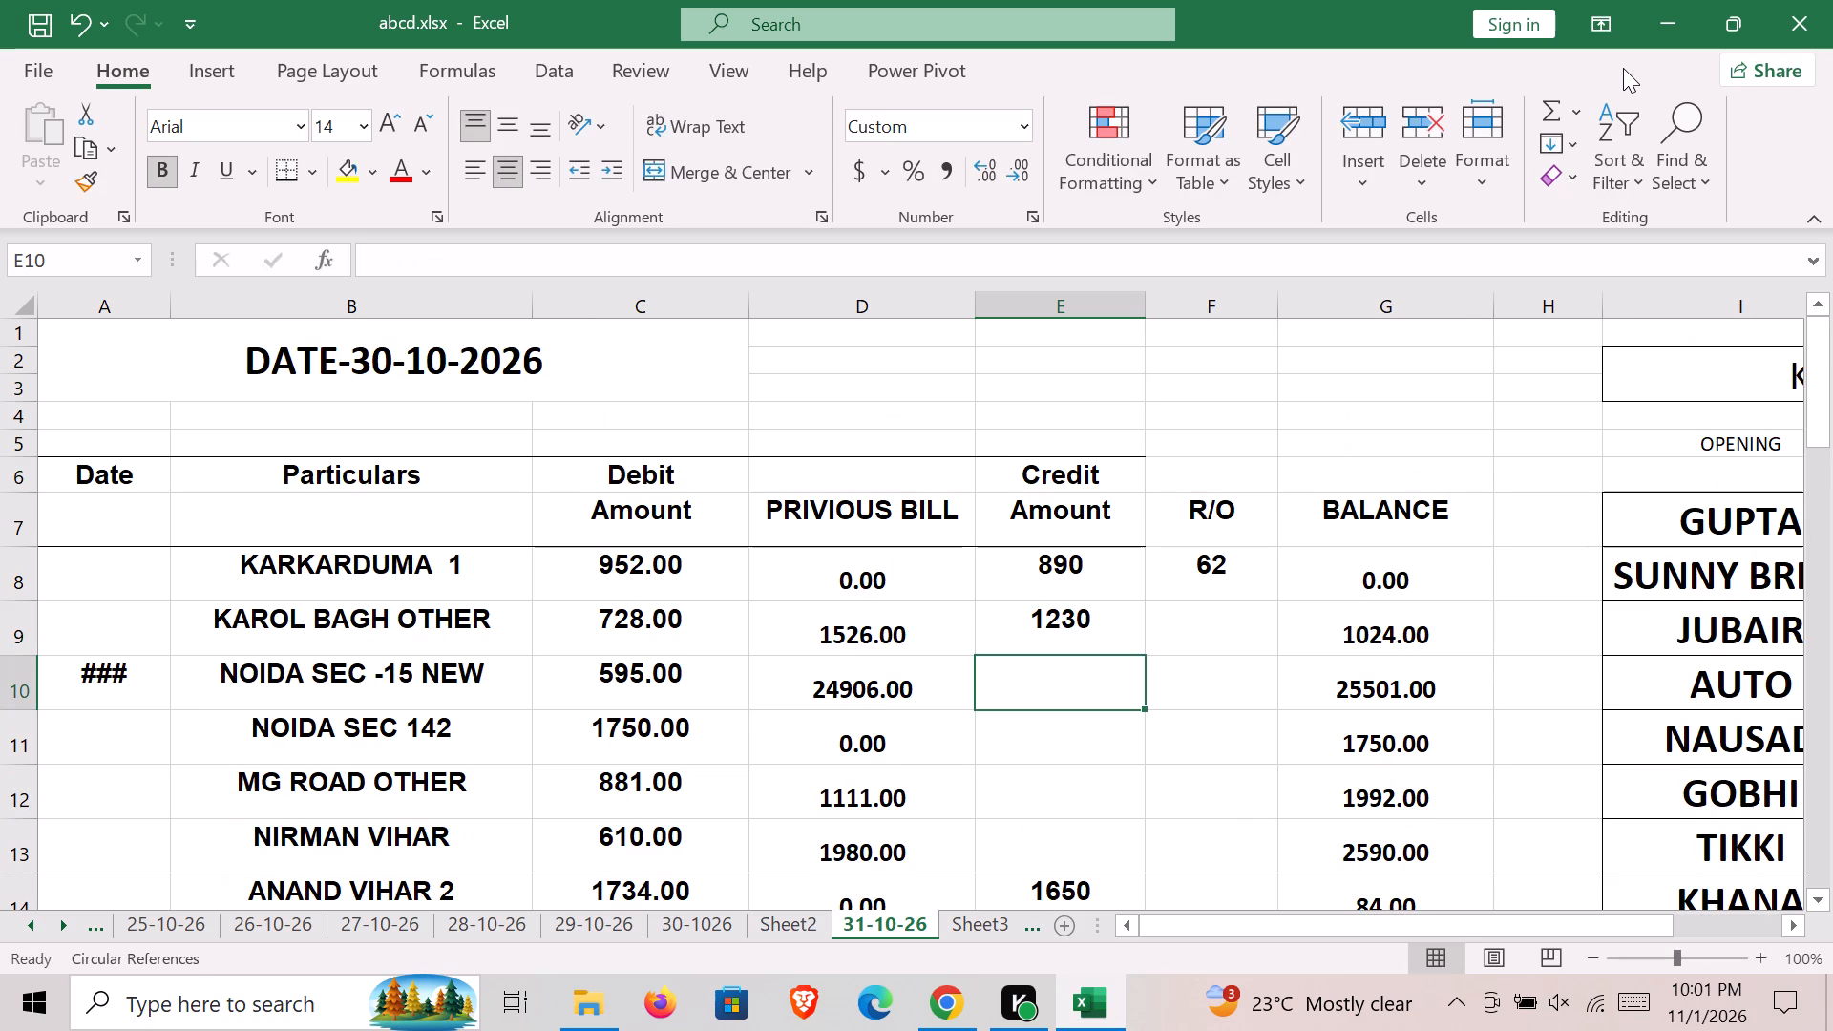
# Enter a credit amount of 860 and an R/O of 21 for MG ROAD OTHER.
pyautogui.press('Down')
pyautogui.press('Down')
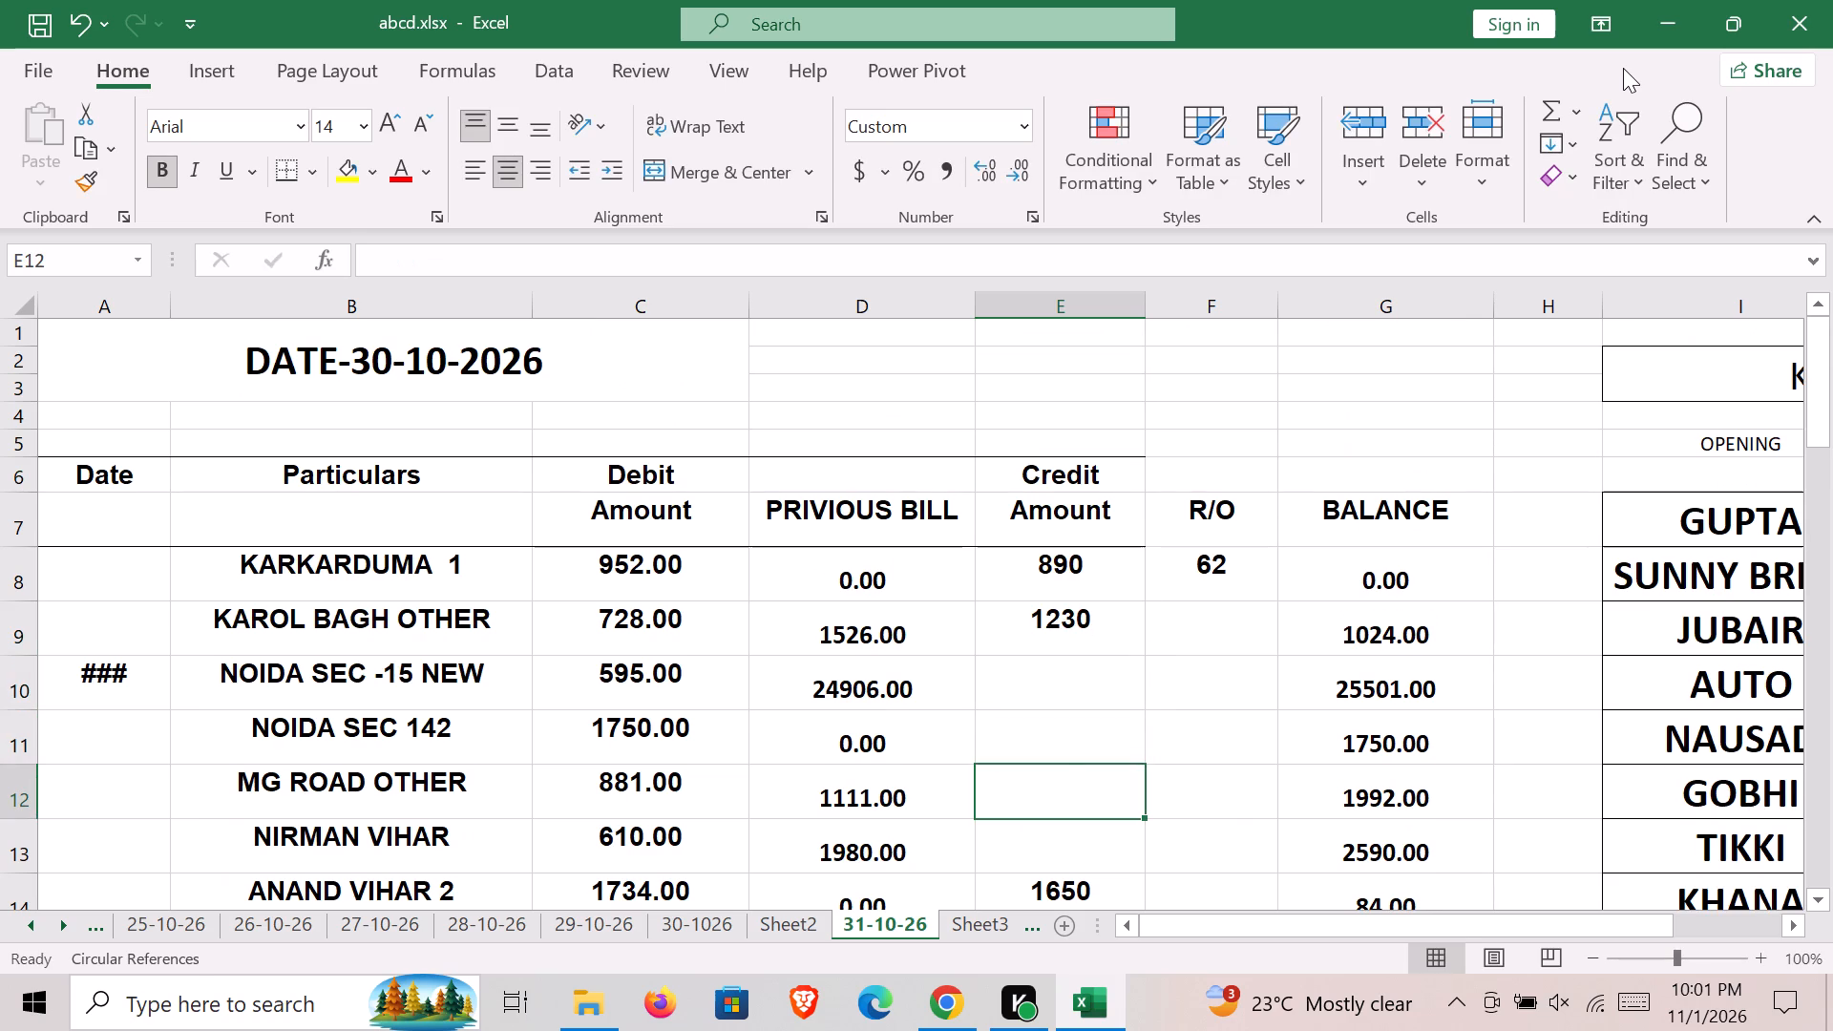
pyautogui.write('860')
pyautogui.press('Right')
pyautogui.write('21')
pyautogui.press('Down')
# Enter a credit amount of 830 for LALQILA NEW.
pyautogui.press('Left')
pyautogui.press('Down')
pyautogui.press('Down')
pyautogui.press('Down')
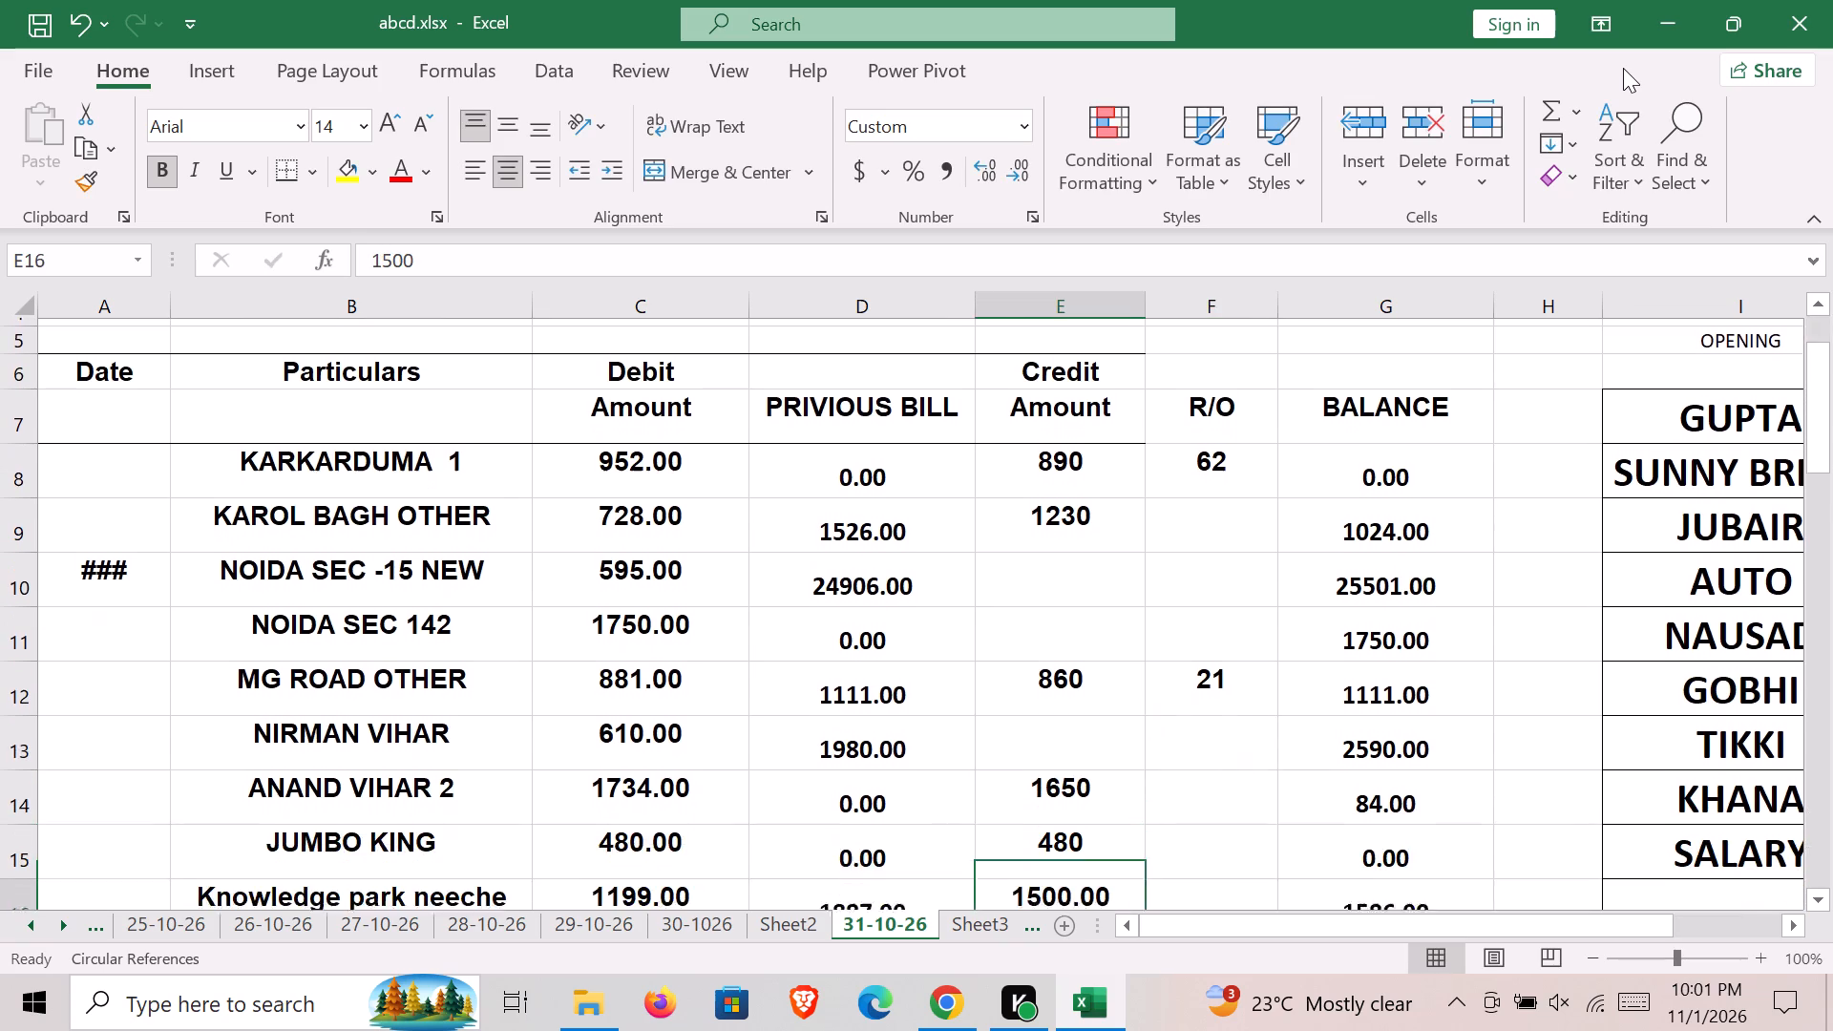
pyautogui.press('Down')
pyautogui.press('Down')
pyautogui.press('Up')
pyautogui.press('Up')
pyautogui.press('Down')
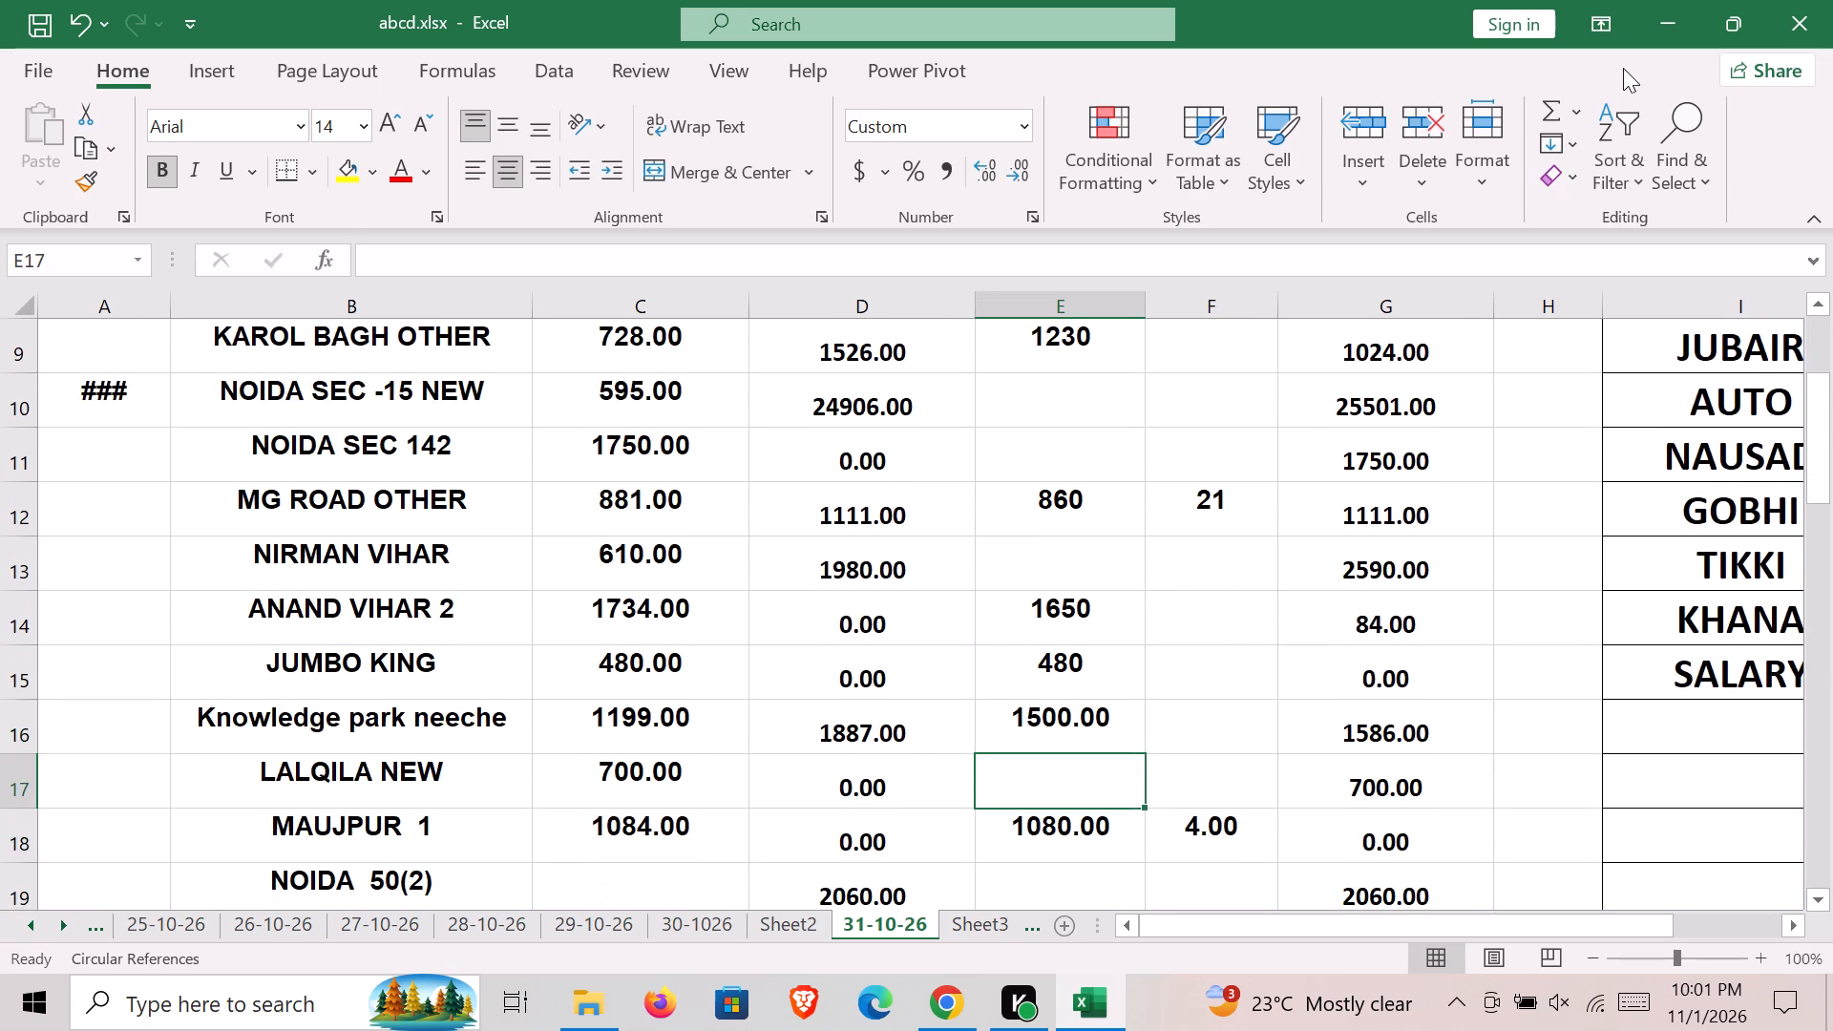
pyautogui.write('830')
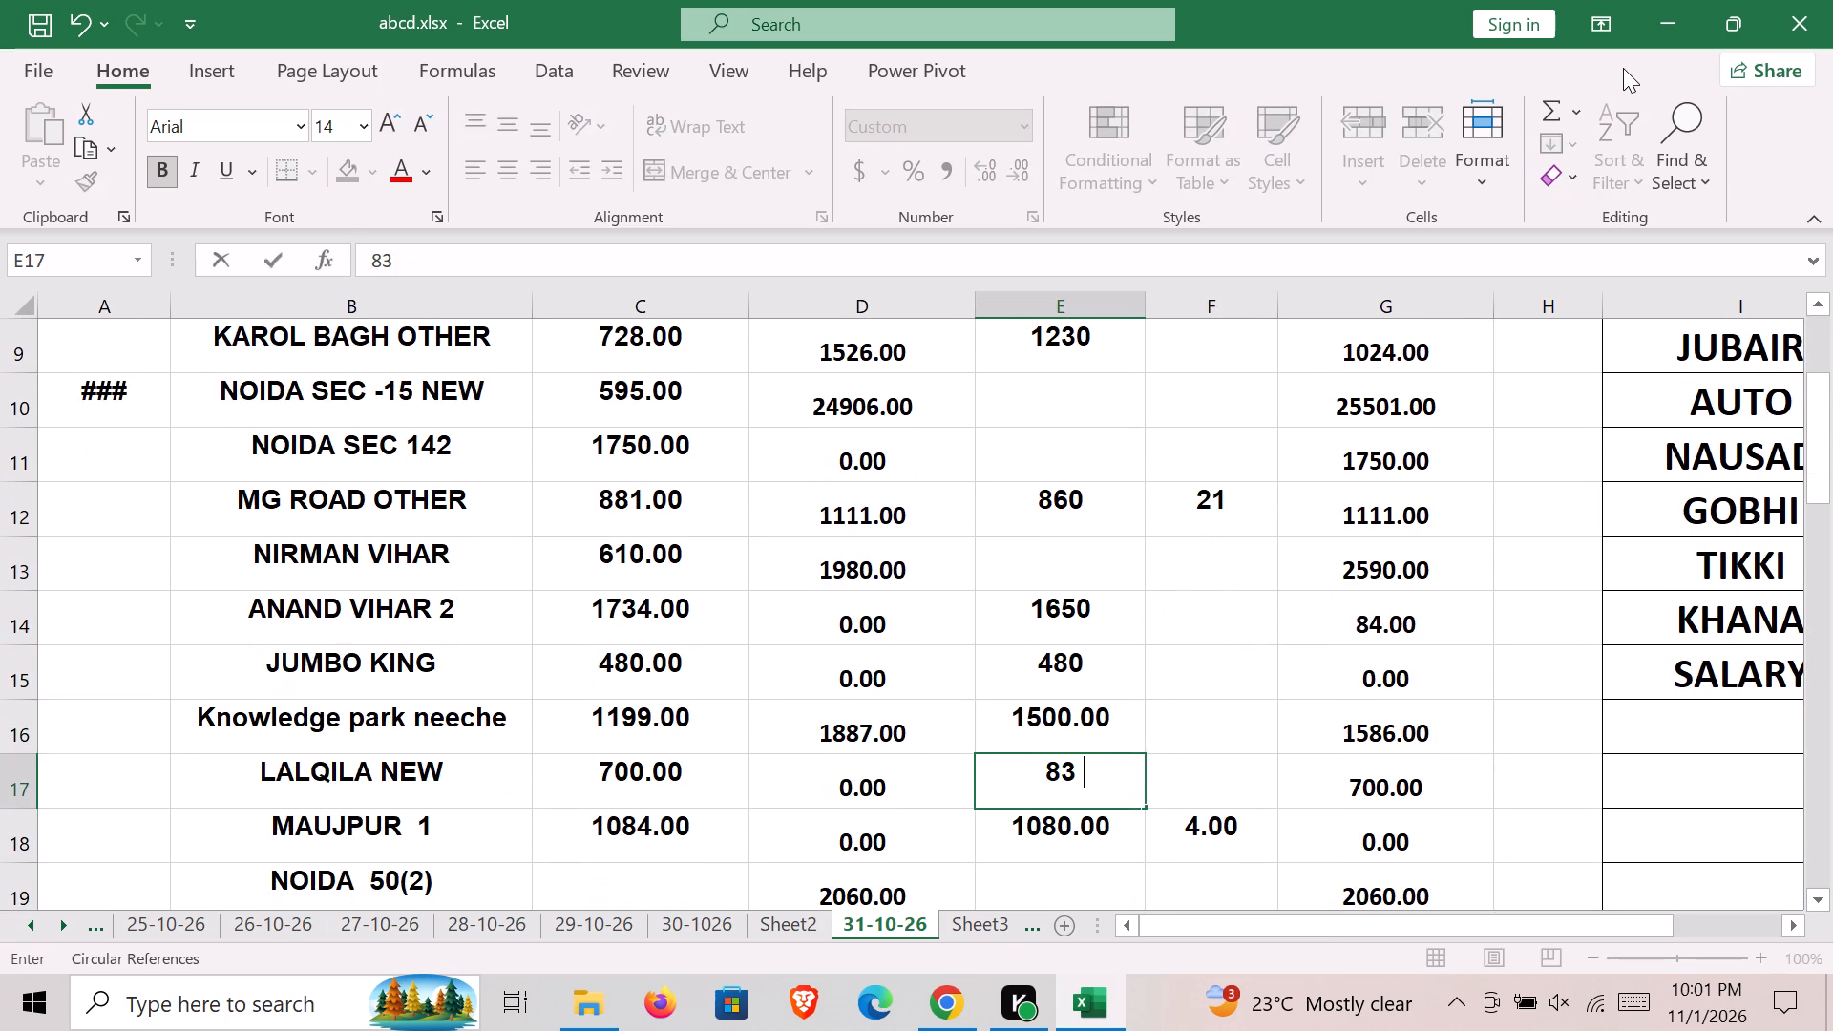
pyautogui.press('Down')
# Enter a credit amount of 2600 for RITHALA.
pyautogui.press('Down')
pyautogui.press('Down')
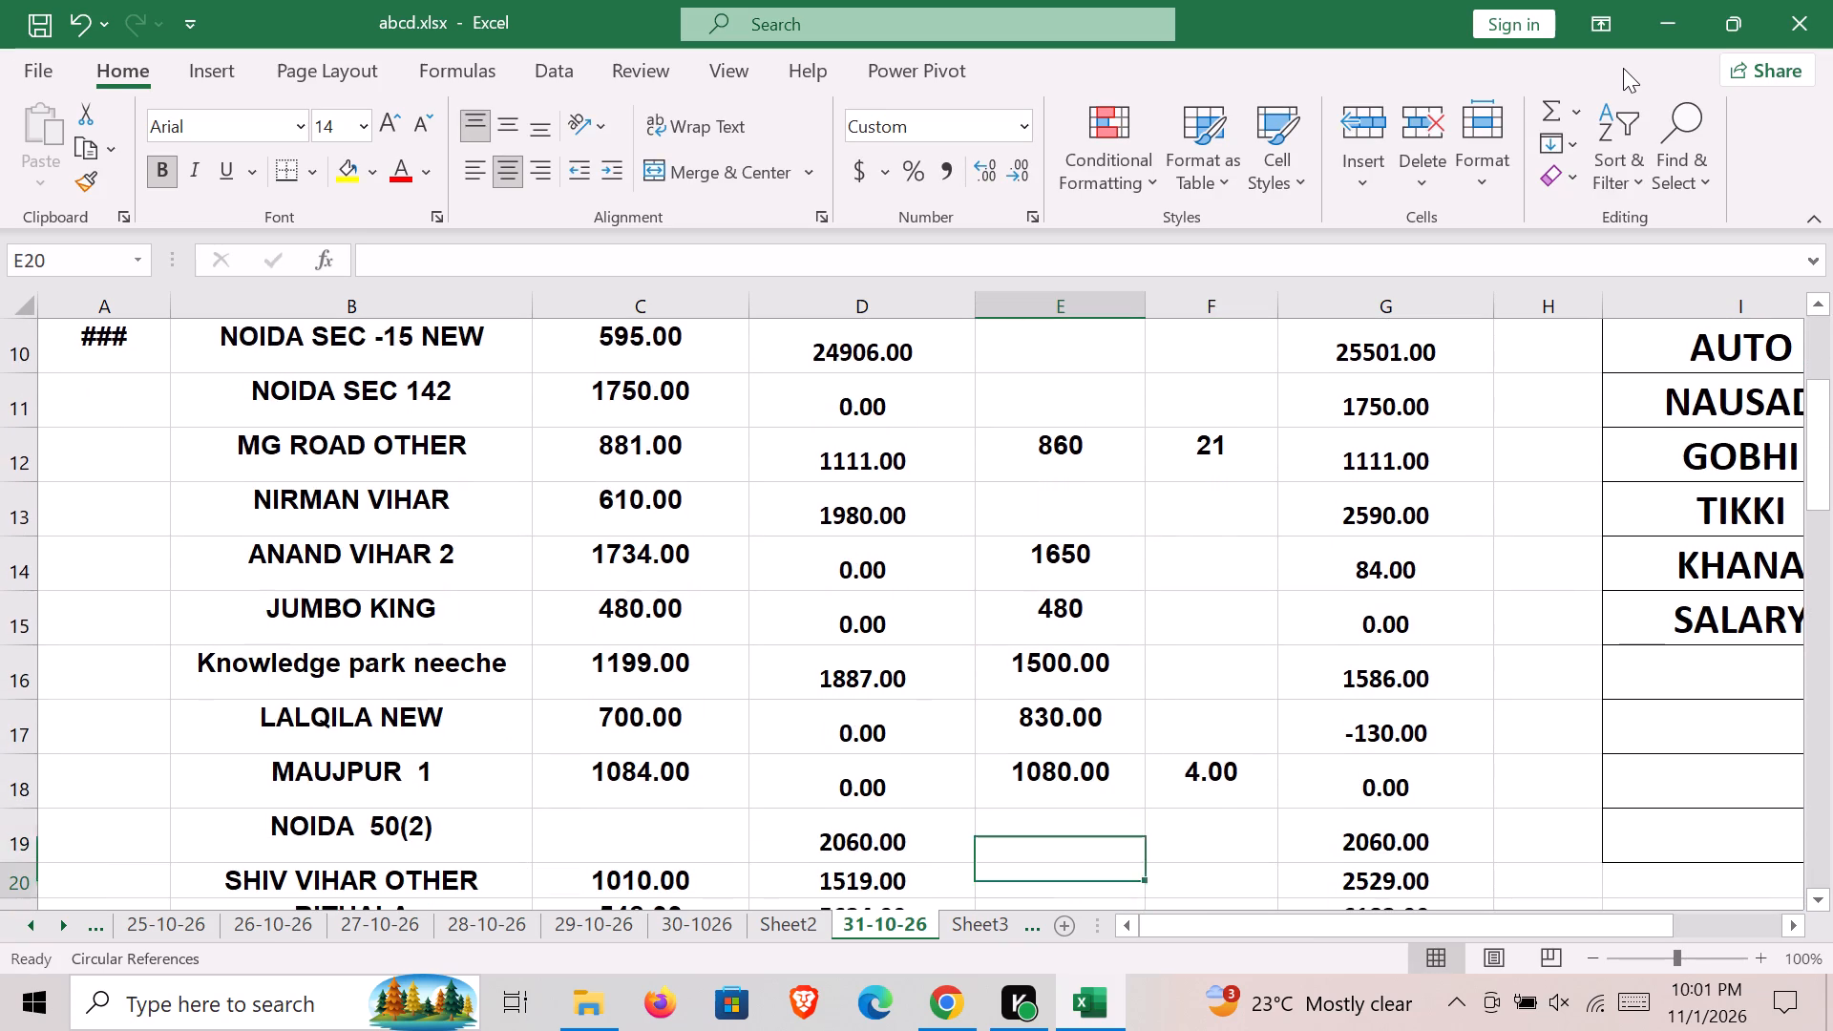
pyautogui.press('Down')
pyautogui.press('Down')
pyautogui.press('Down')
pyautogui.press('Down')
pyautogui.press('Down')
pyautogui.press('Down')
pyautogui.press('Down')
pyautogui.press('Down')
pyautogui.press('Down')
pyautogui.press('Down')
pyautogui.press('Down')
pyautogui.press('Down')
pyautogui.press('Down')
pyautogui.press('Down')
pyautogui.press('Down')
pyautogui.press('Down')
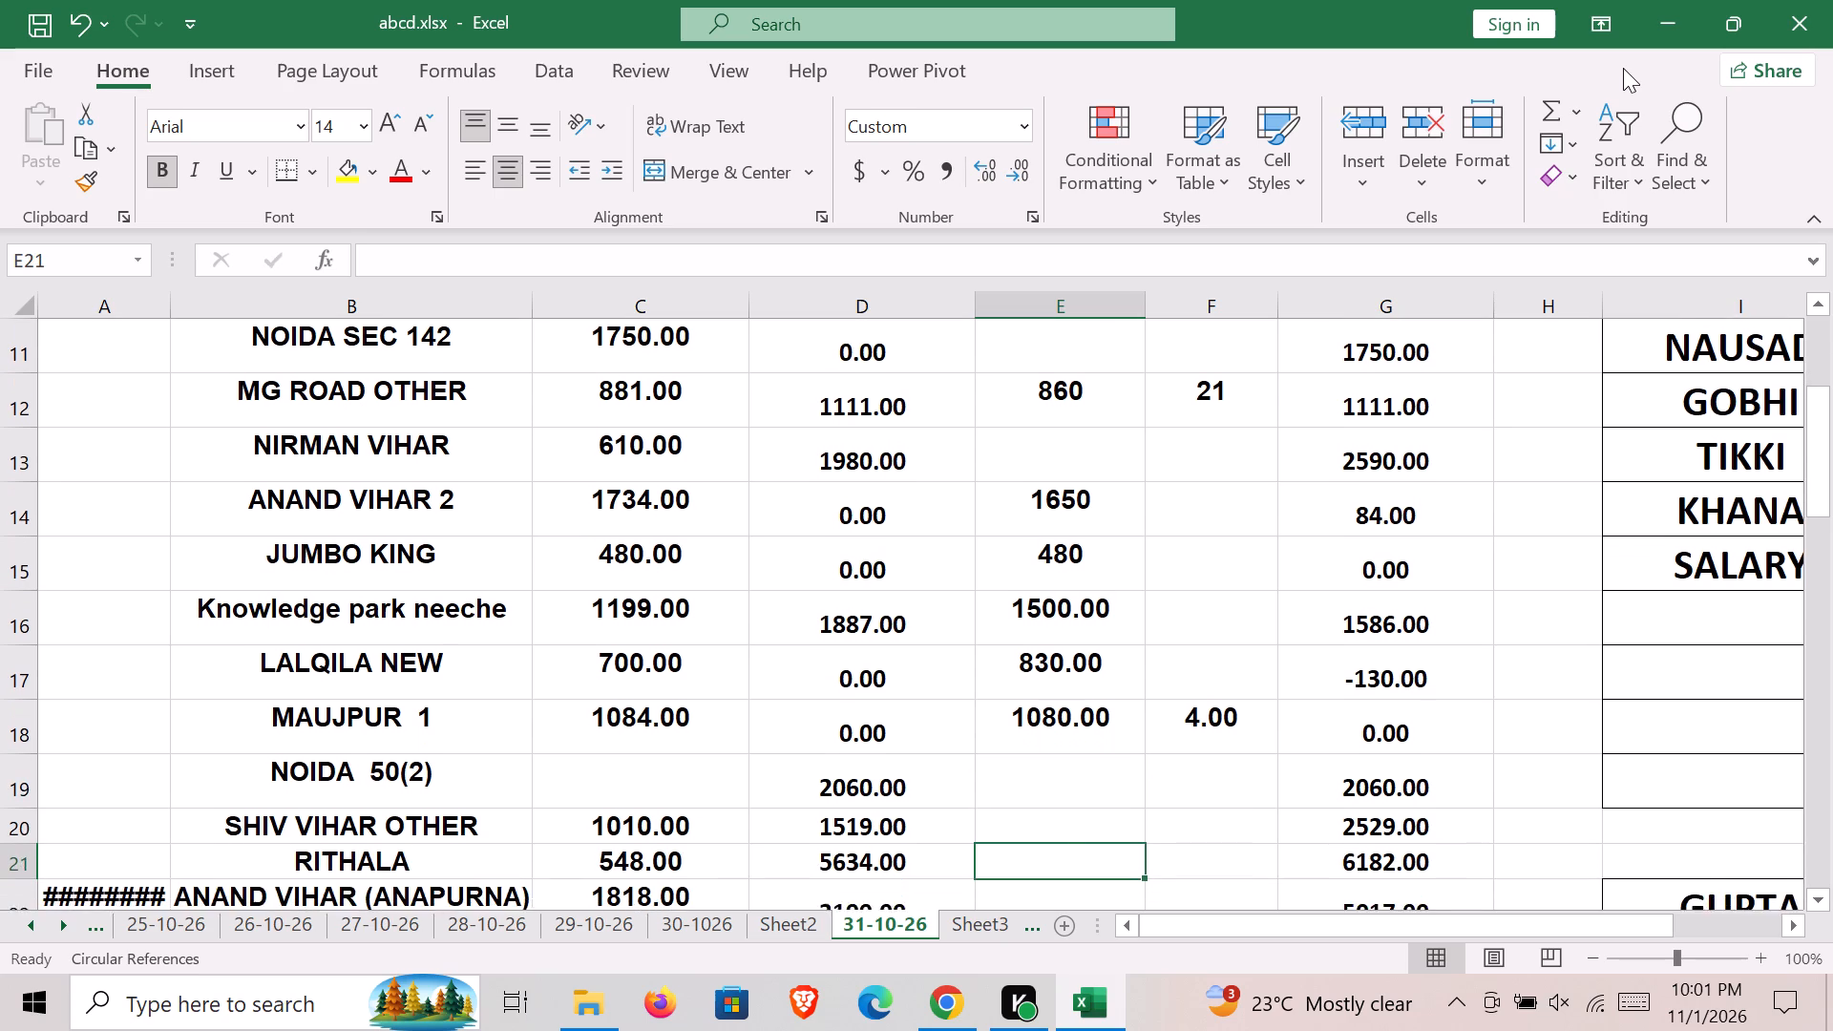
pyautogui.press('Up')
pyautogui.press('Up')
pyautogui.press('Up')
pyautogui.press('Up')
pyautogui.press('Up')
pyautogui.press('Up')
pyautogui.press('Up')
pyautogui.press('Up')
pyautogui.press('Up')
pyautogui.press('Up')
pyautogui.press('Up')
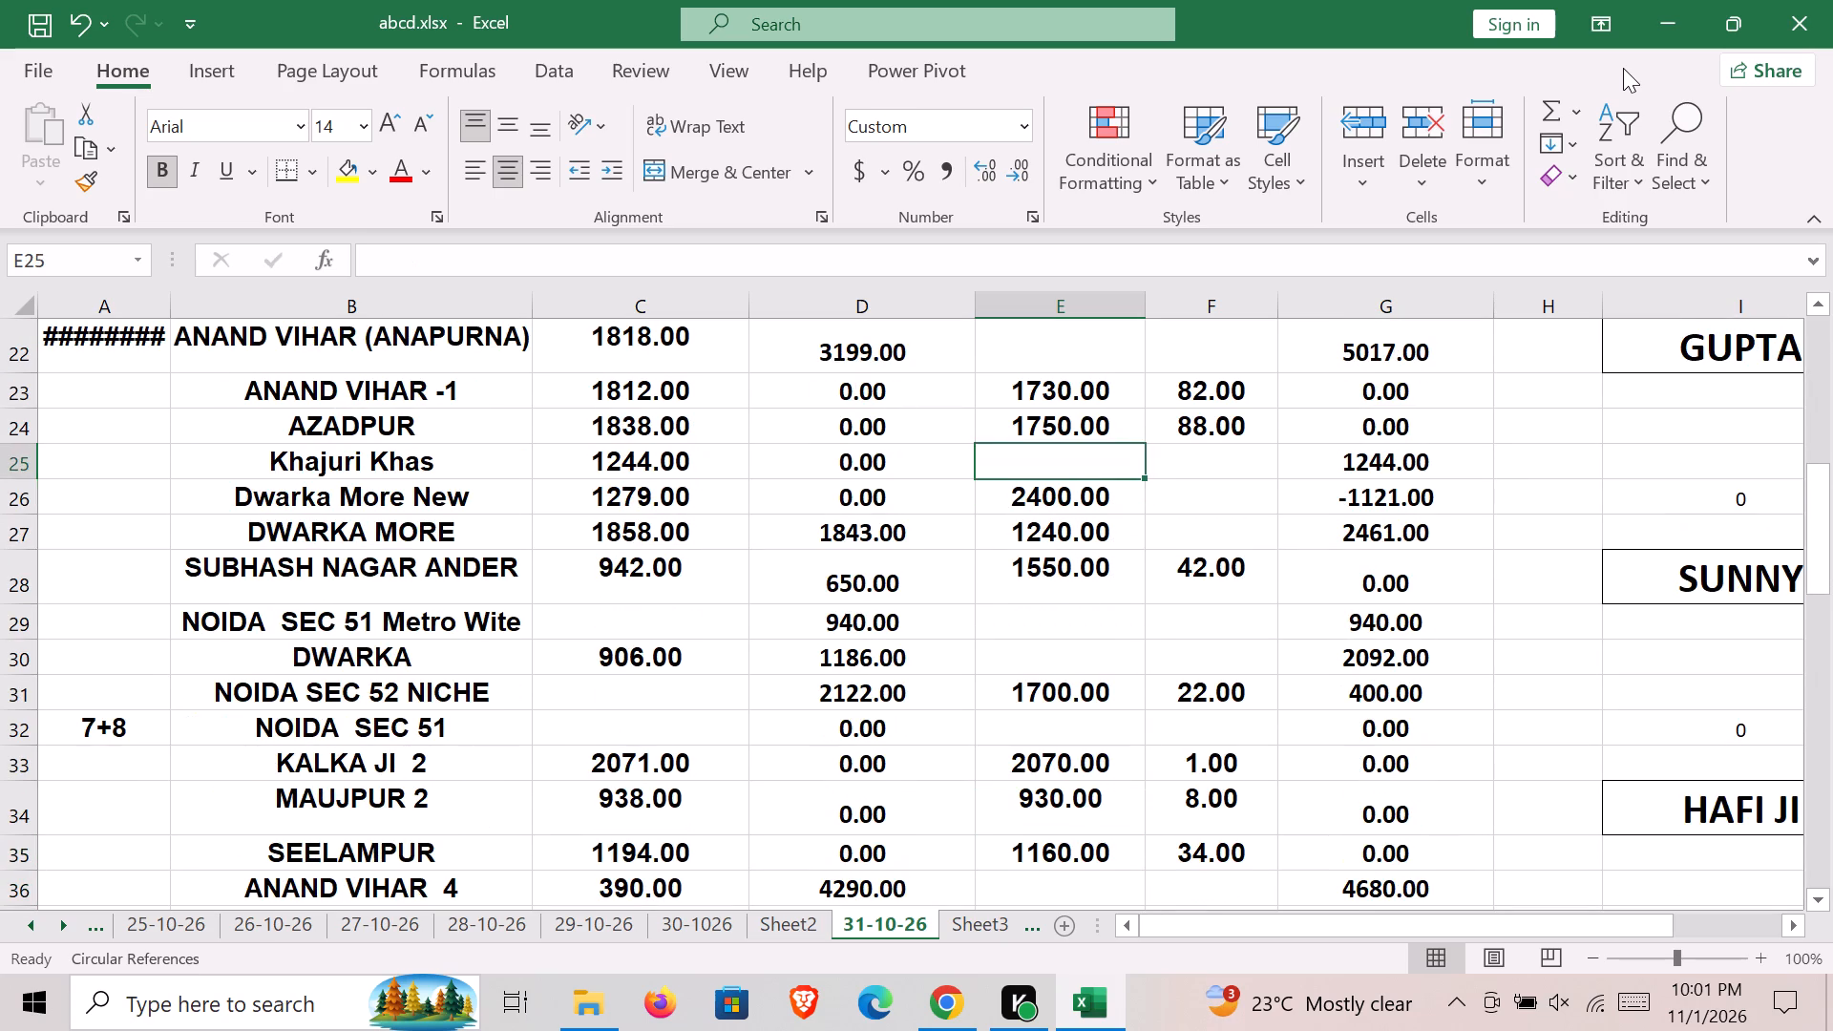
pyautogui.press('Up')
pyautogui.press('Up')
pyautogui.press('Up')
pyautogui.press('Up')
pyautogui.press('Up')
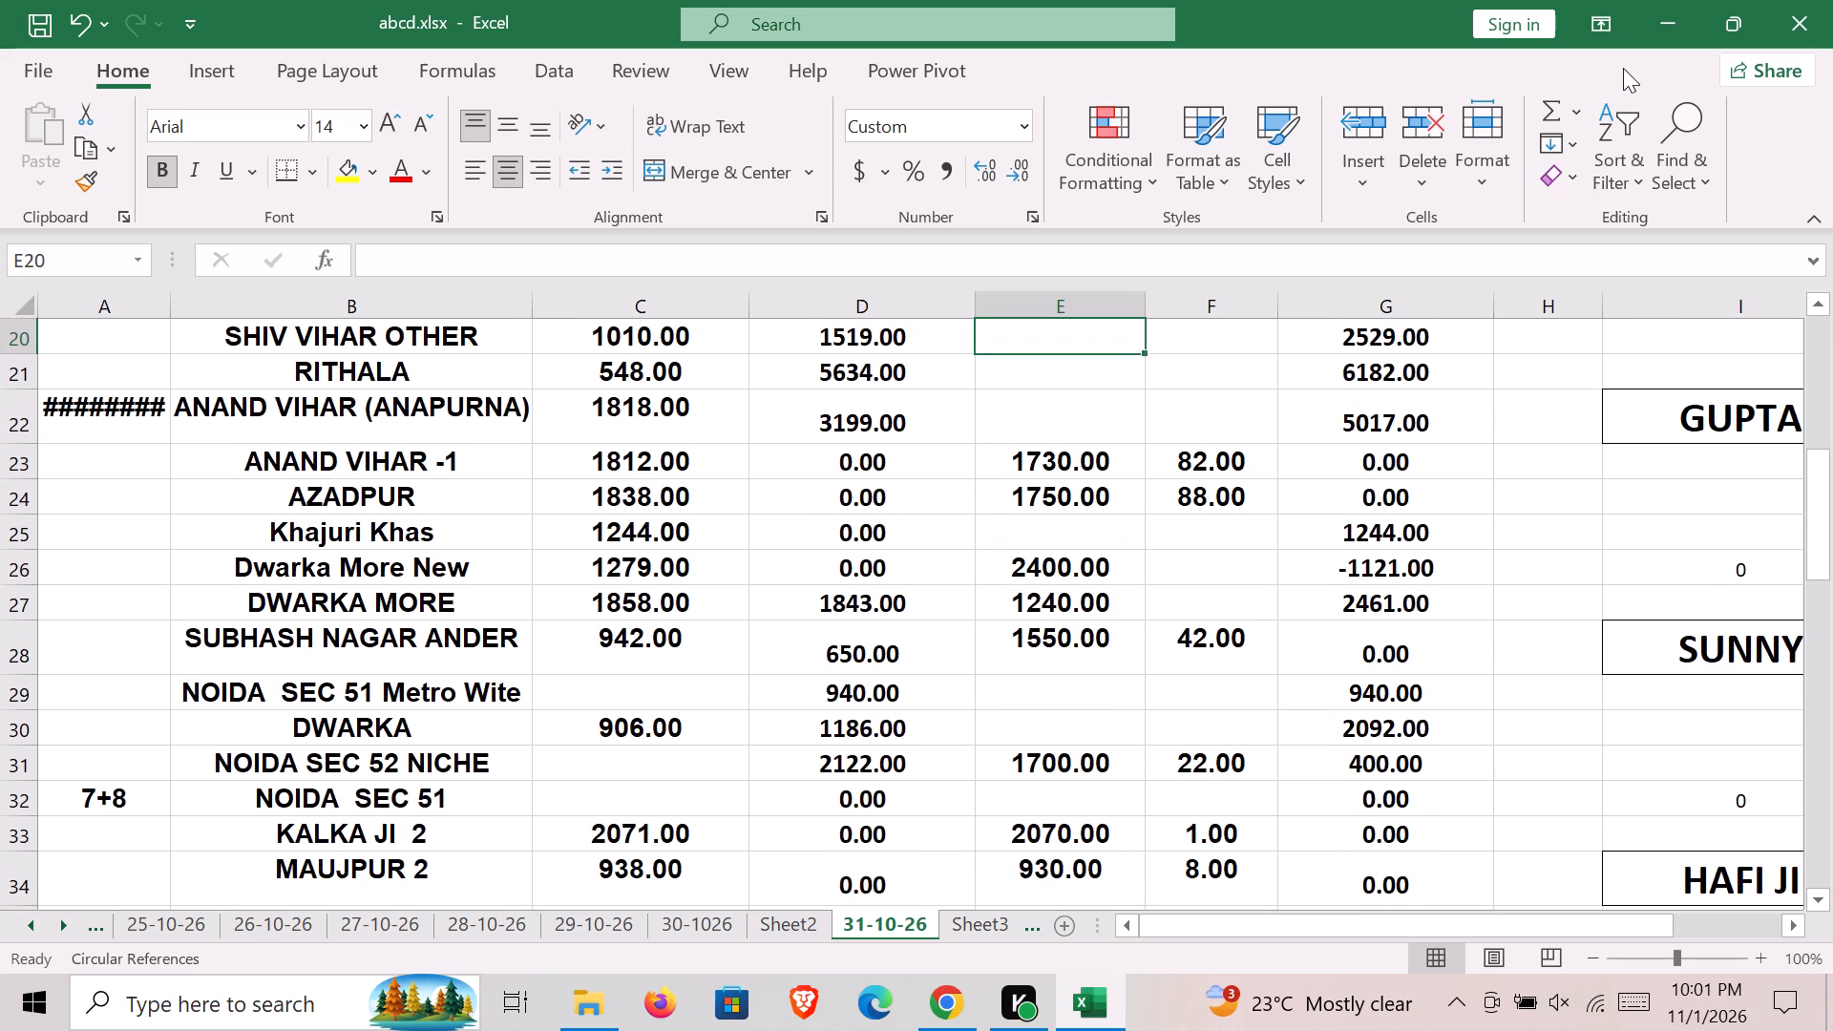
pyautogui.press('Down')
pyautogui.press('Up')
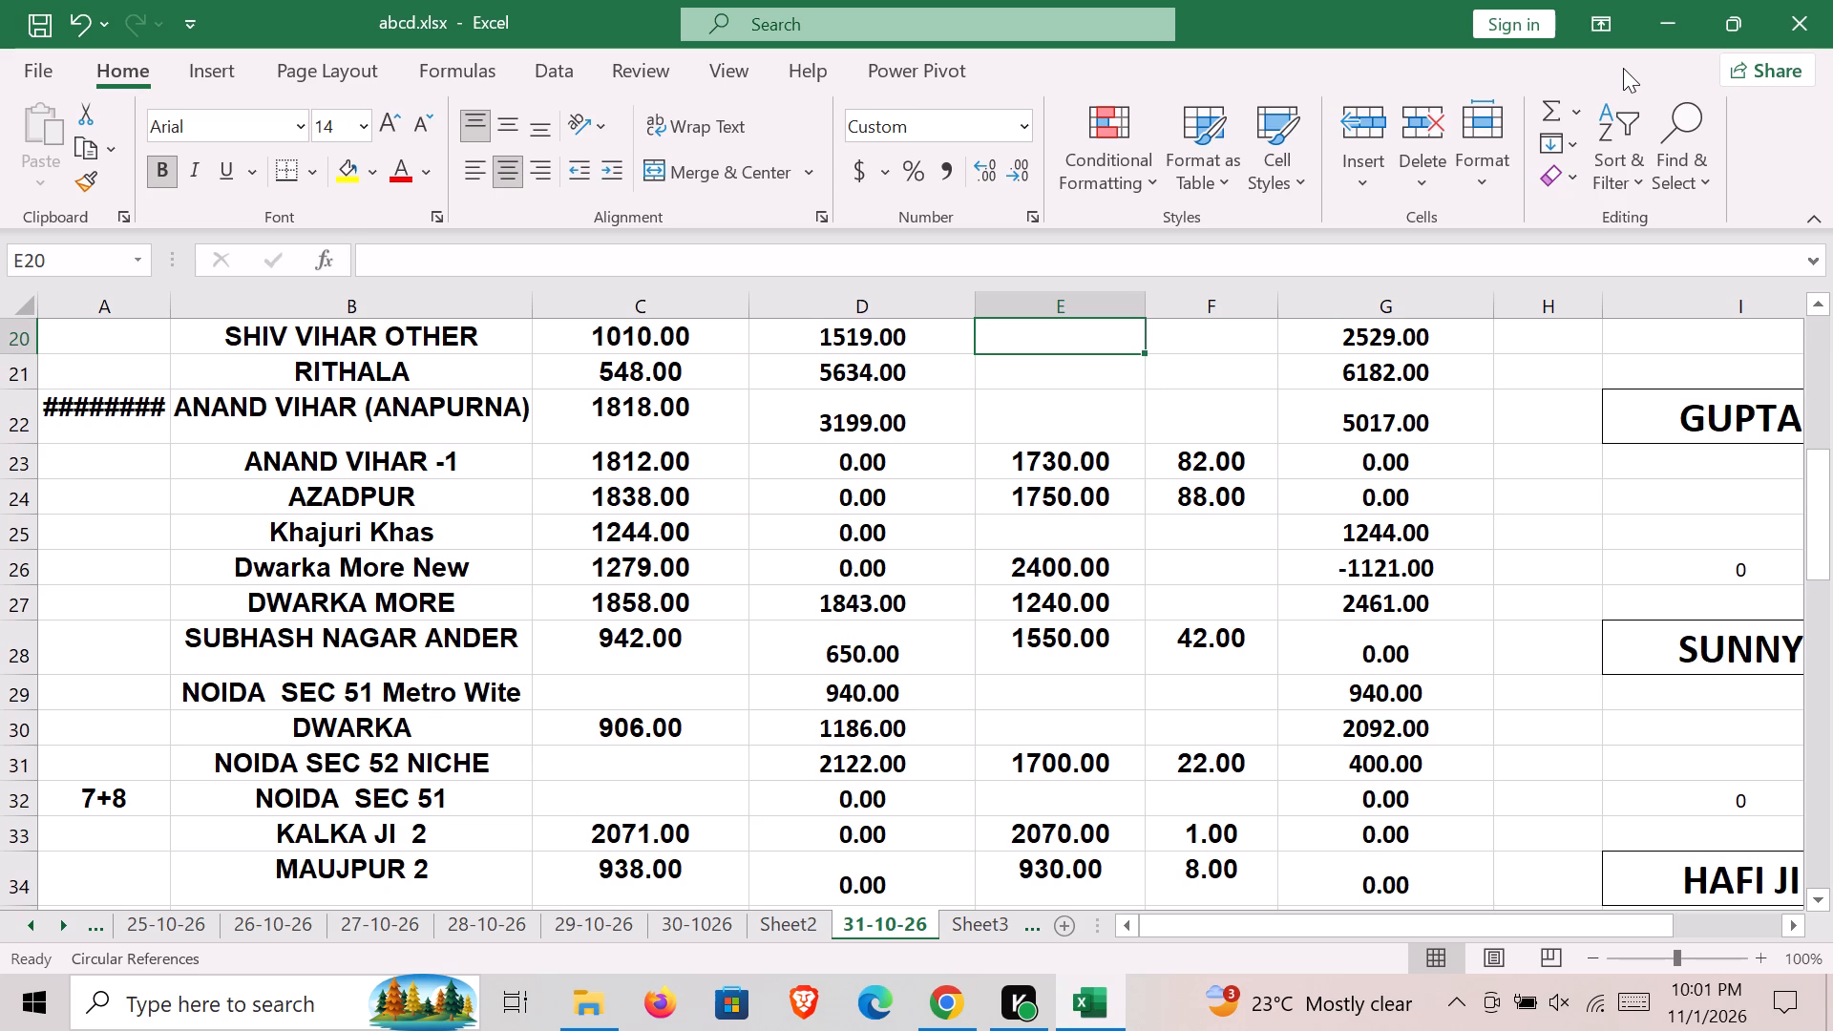
pyautogui.press('Down')
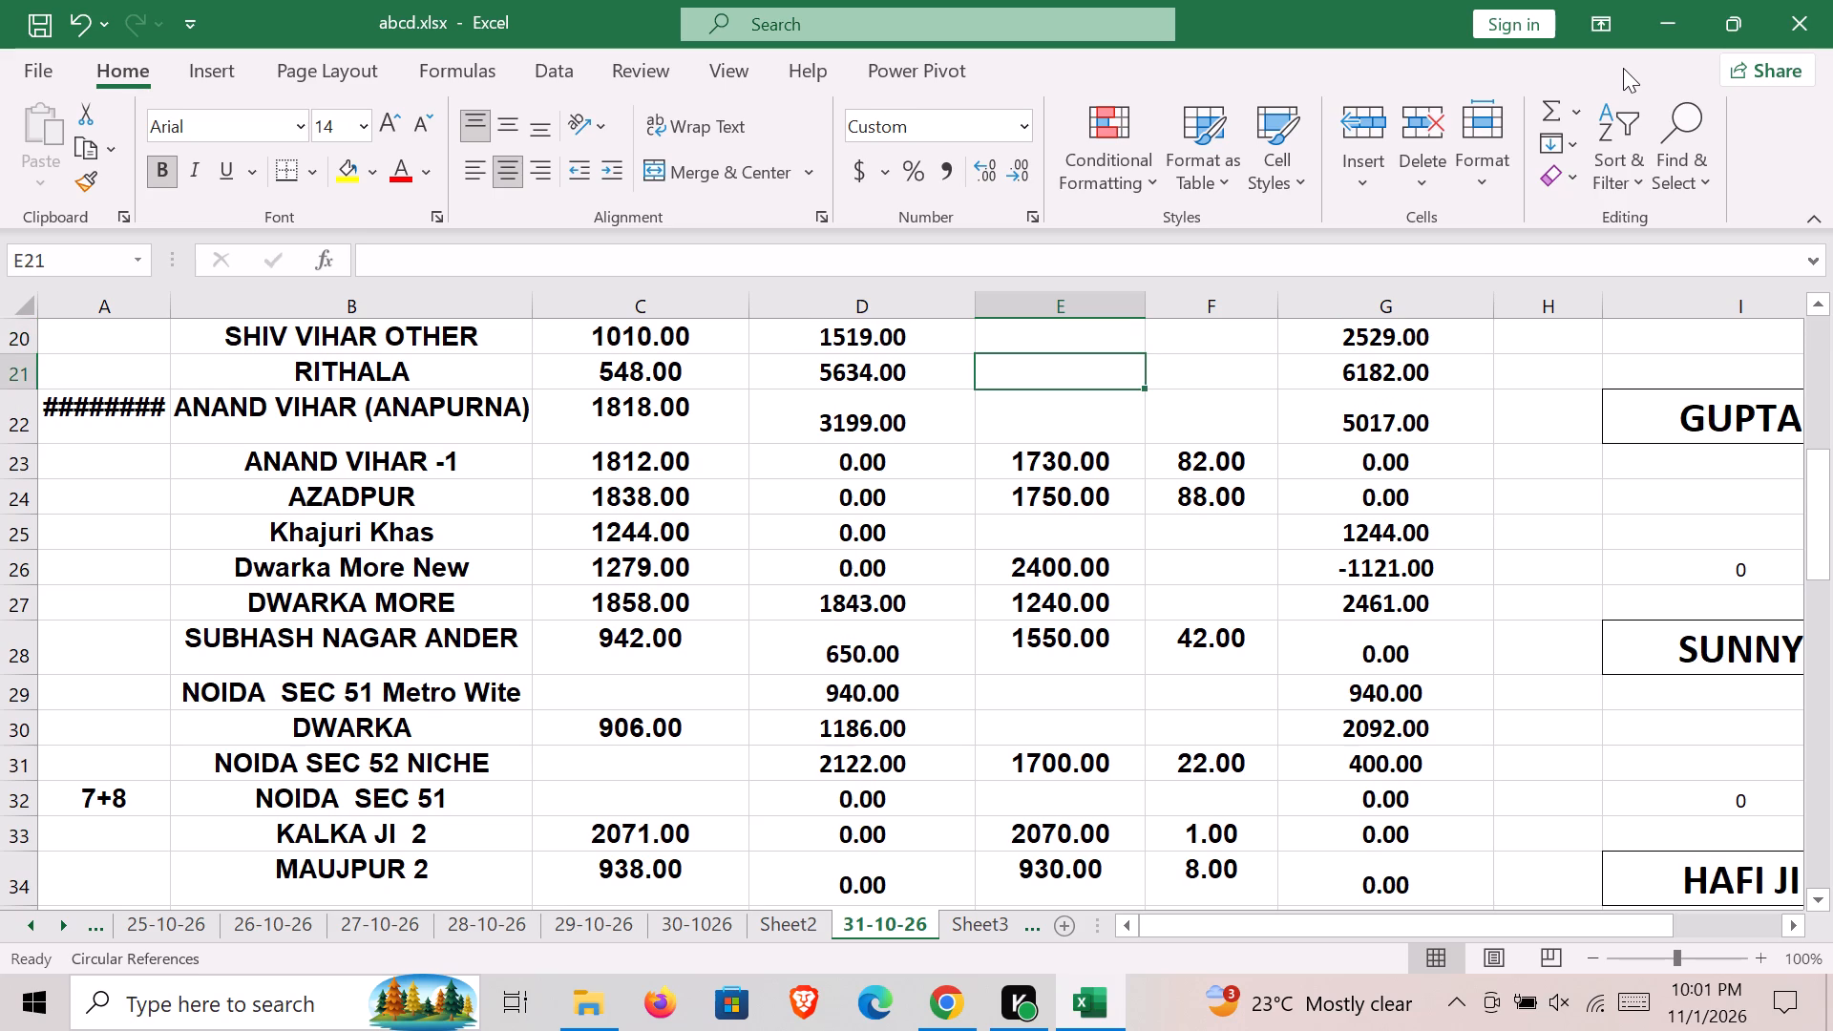
pyautogui.write('2600')
pyautogui.press('Up')
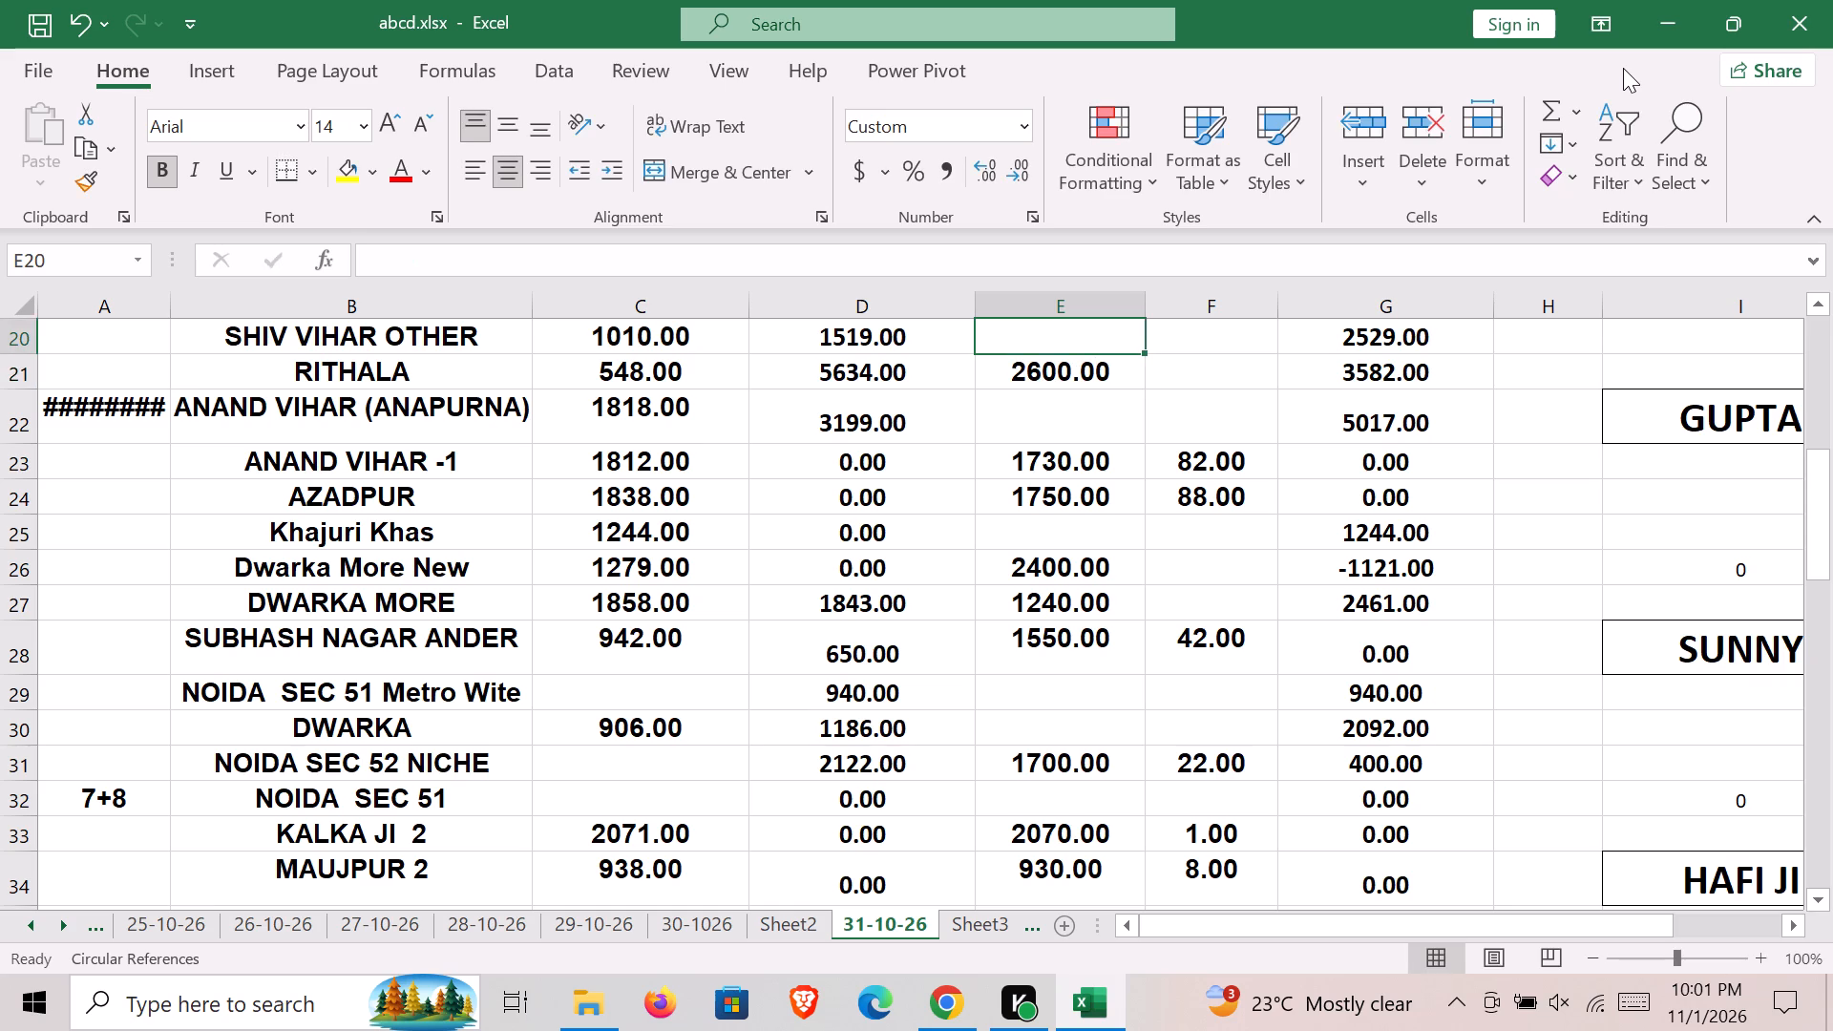
# Enter a credit amount of 920 for KHAJURI 2.
pyautogui.press('Down')
pyautogui.press('Down')
pyautogui.press('Down')
pyautogui.press('Down')
pyautogui.press('Down')
pyautogui.press('Down')
pyautogui.press('Down')
pyautogui.press('Down')
pyautogui.press('Down')
pyautogui.press('Down')
pyautogui.press('Down')
pyautogui.press('Down')
pyautogui.press('Down')
pyautogui.press('Down')
pyautogui.press('Down')
pyautogui.press('Down')
pyautogui.press('Down')
pyautogui.press('Down')
pyautogui.press('Down')
pyautogui.press('Down')
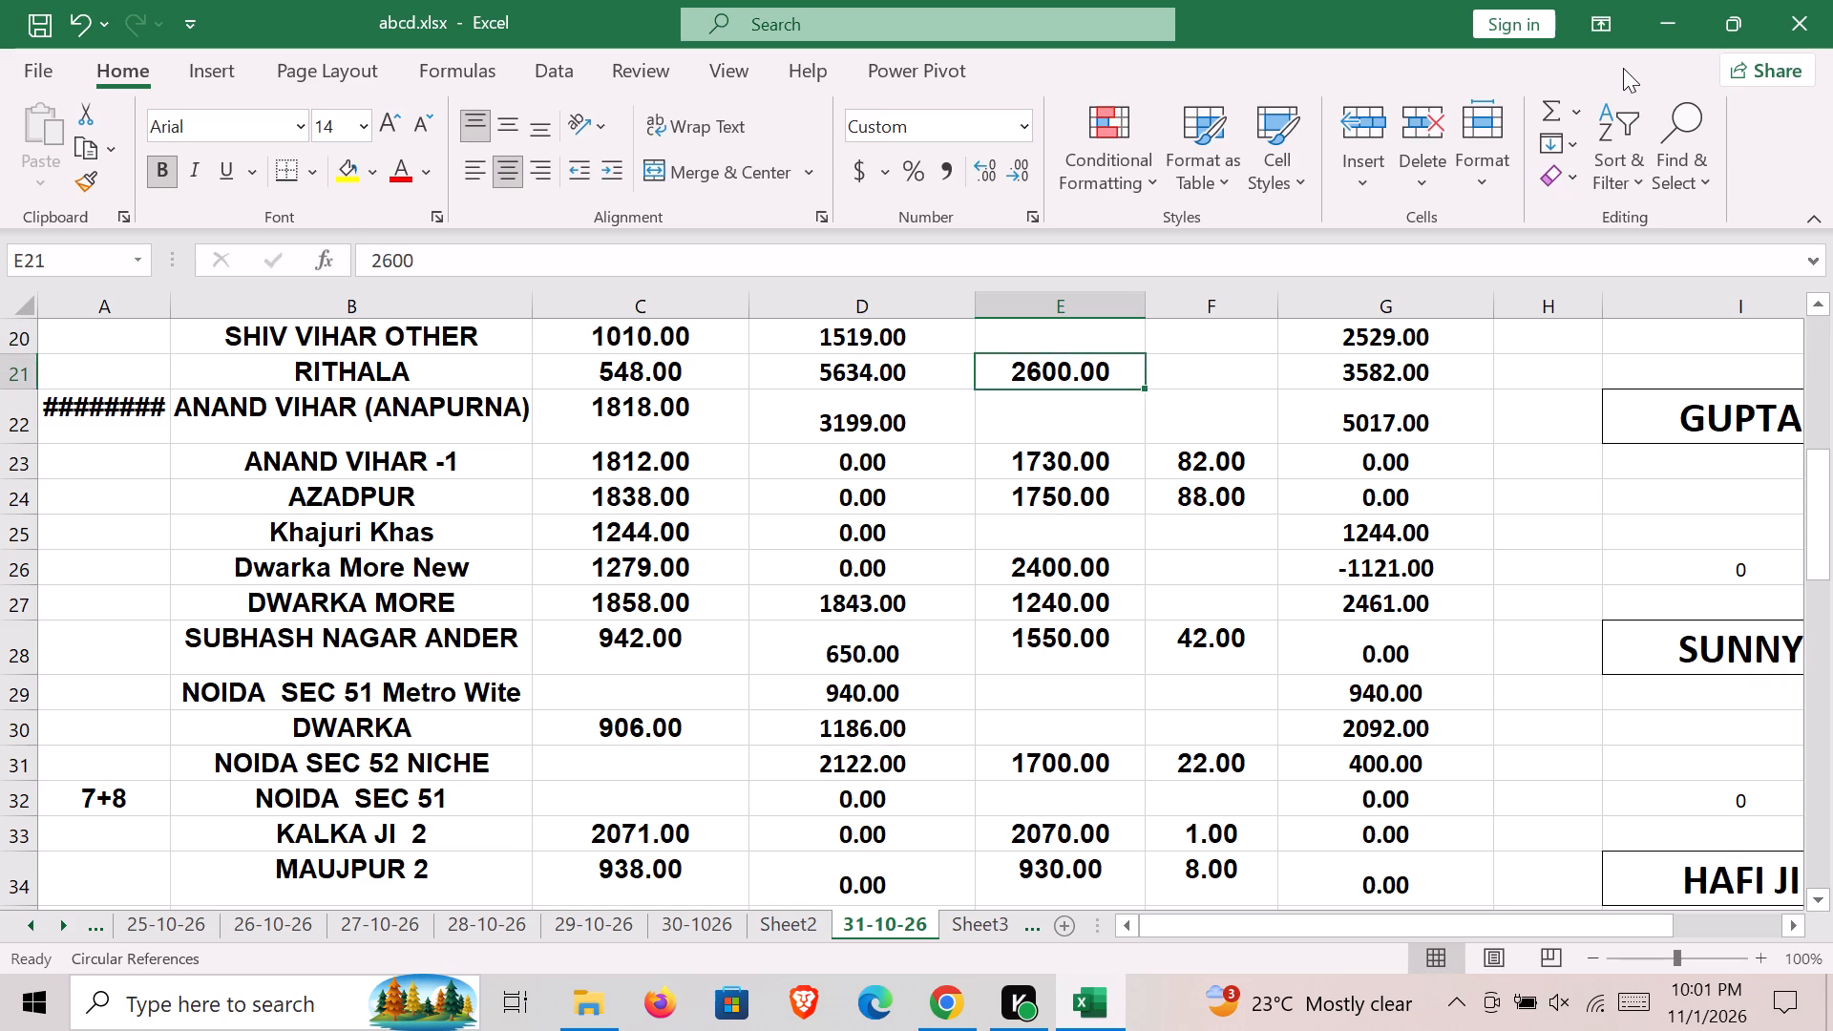
pyautogui.press('Down')
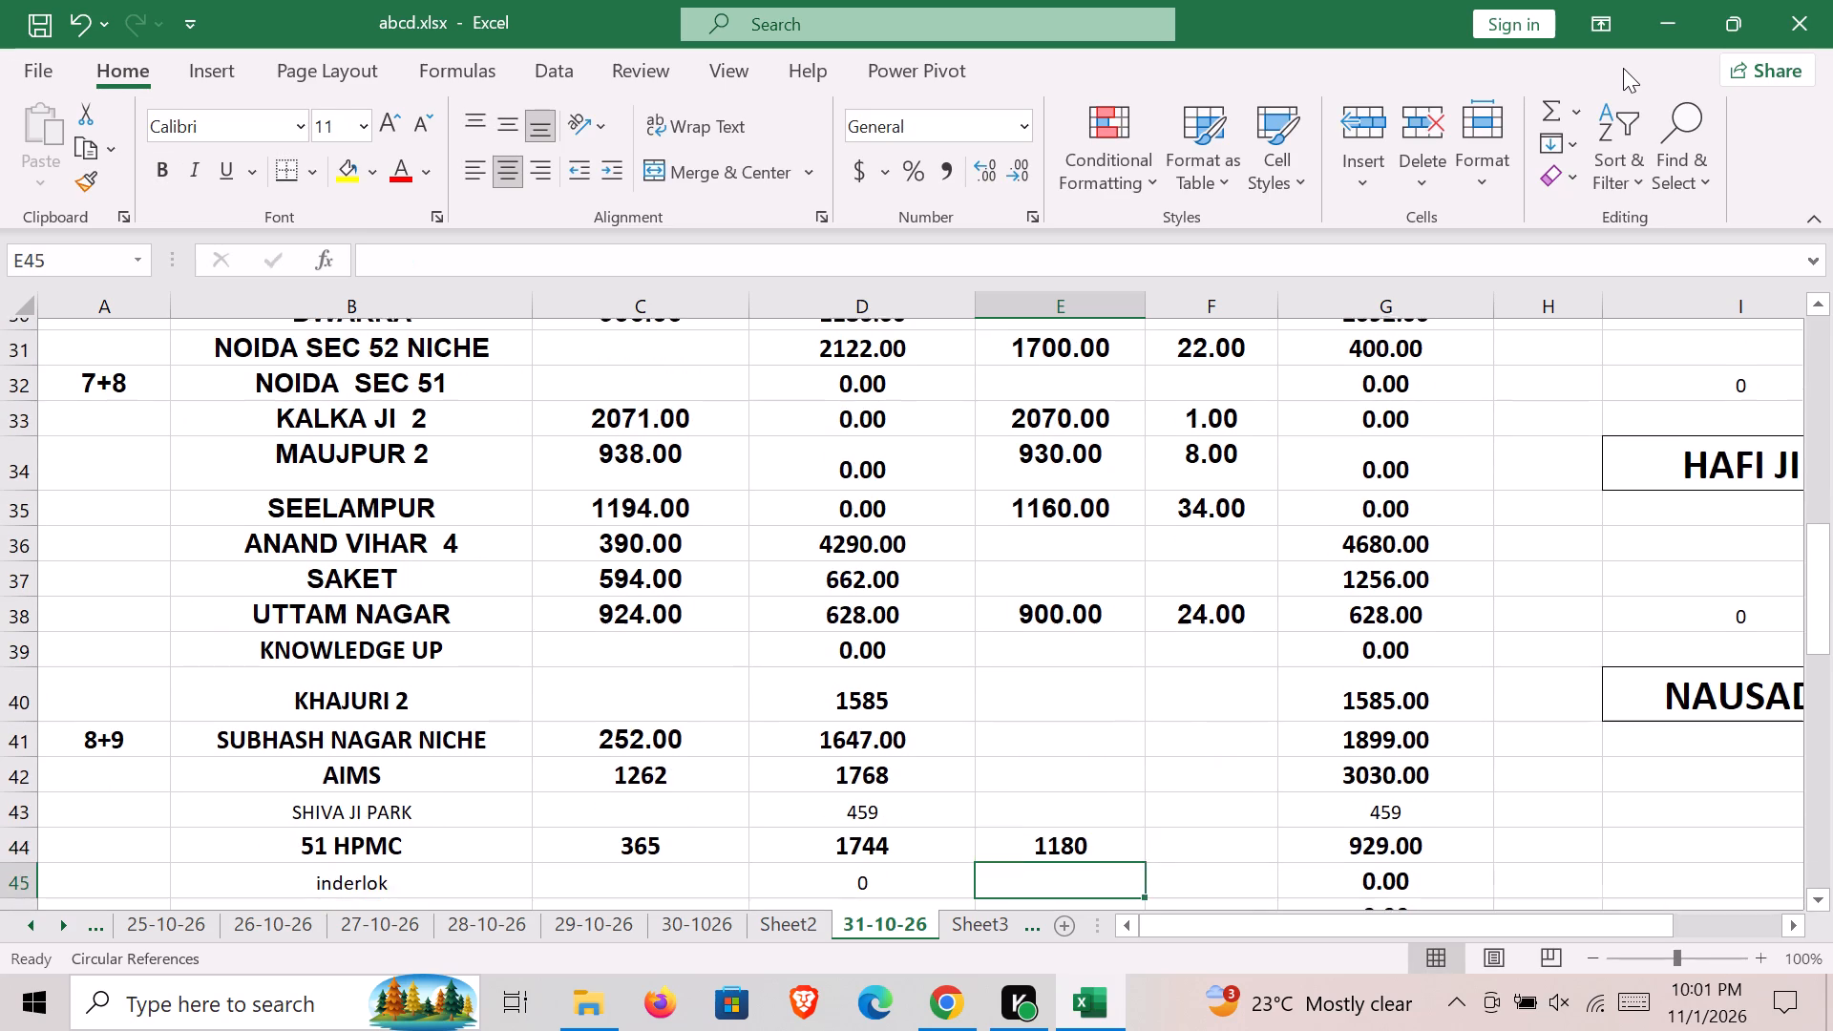
pyautogui.press('Down')
pyautogui.press('Up')
pyautogui.press('Up')
pyautogui.press('Up')
pyautogui.press('Up')
pyautogui.press('Up')
pyautogui.press('Up')
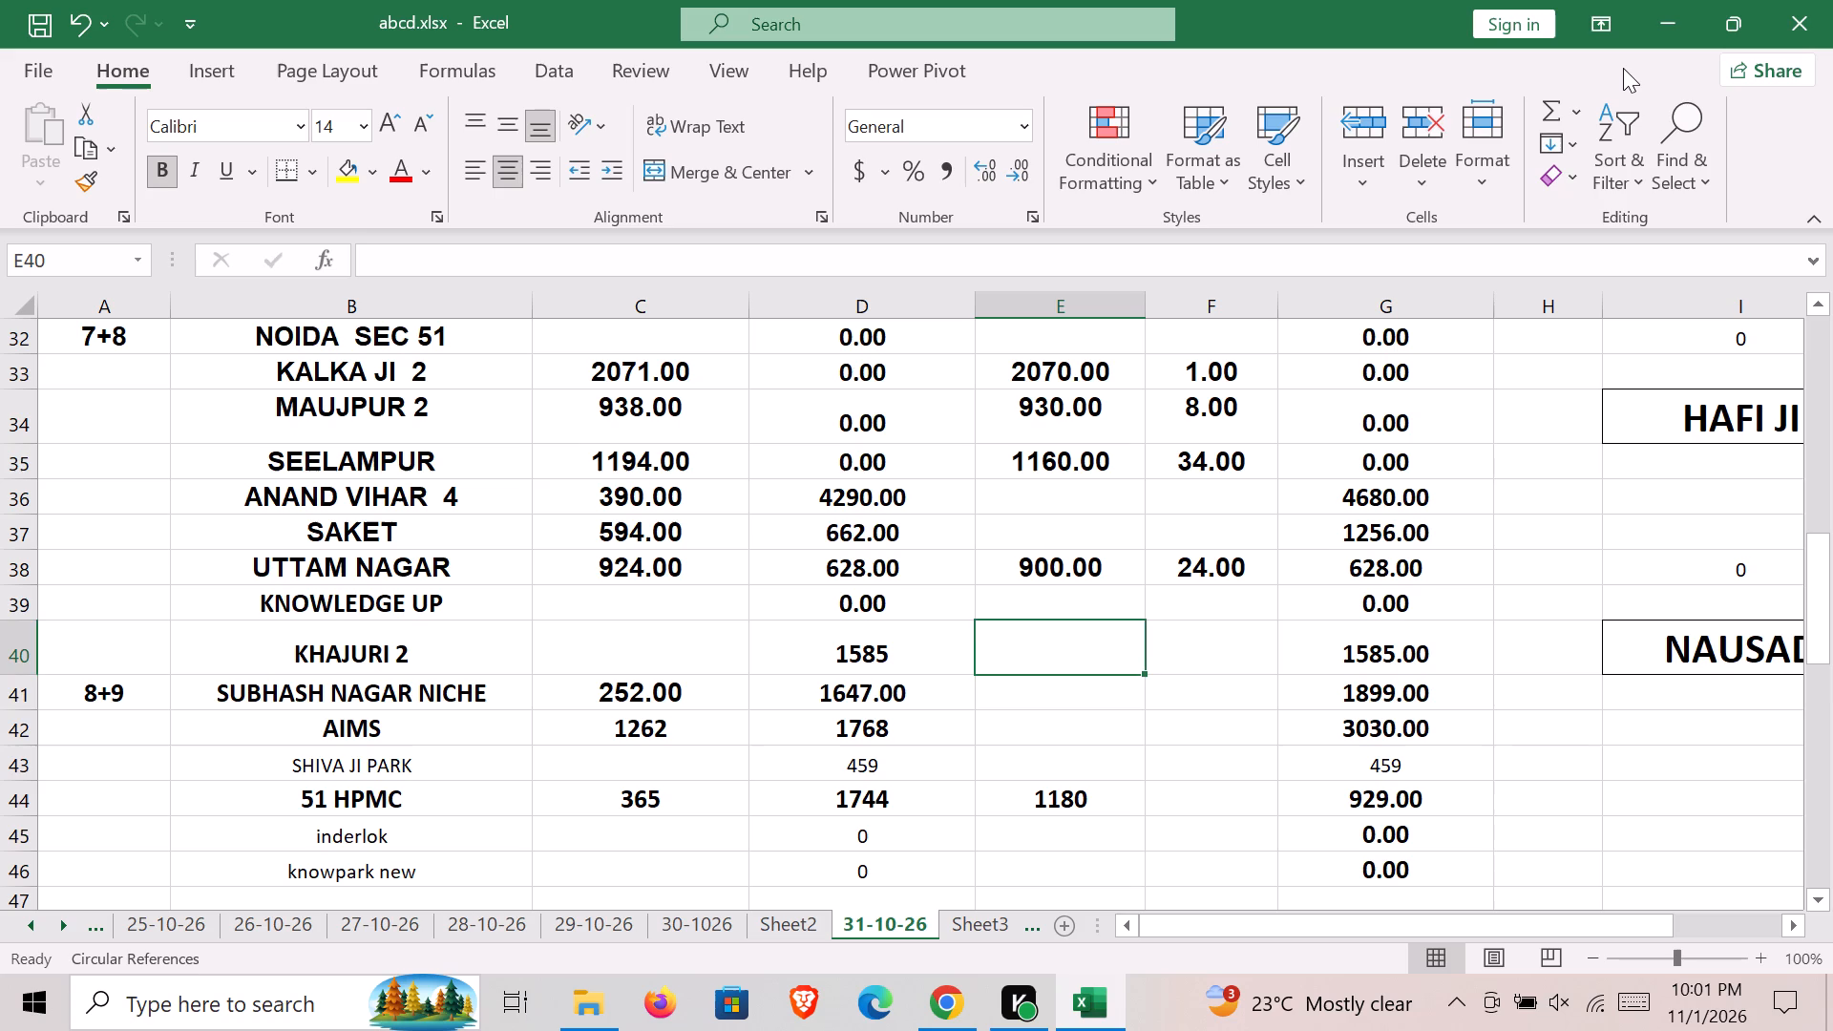
pyautogui.press('Down')
pyautogui.press('Up')
pyautogui.press('9')
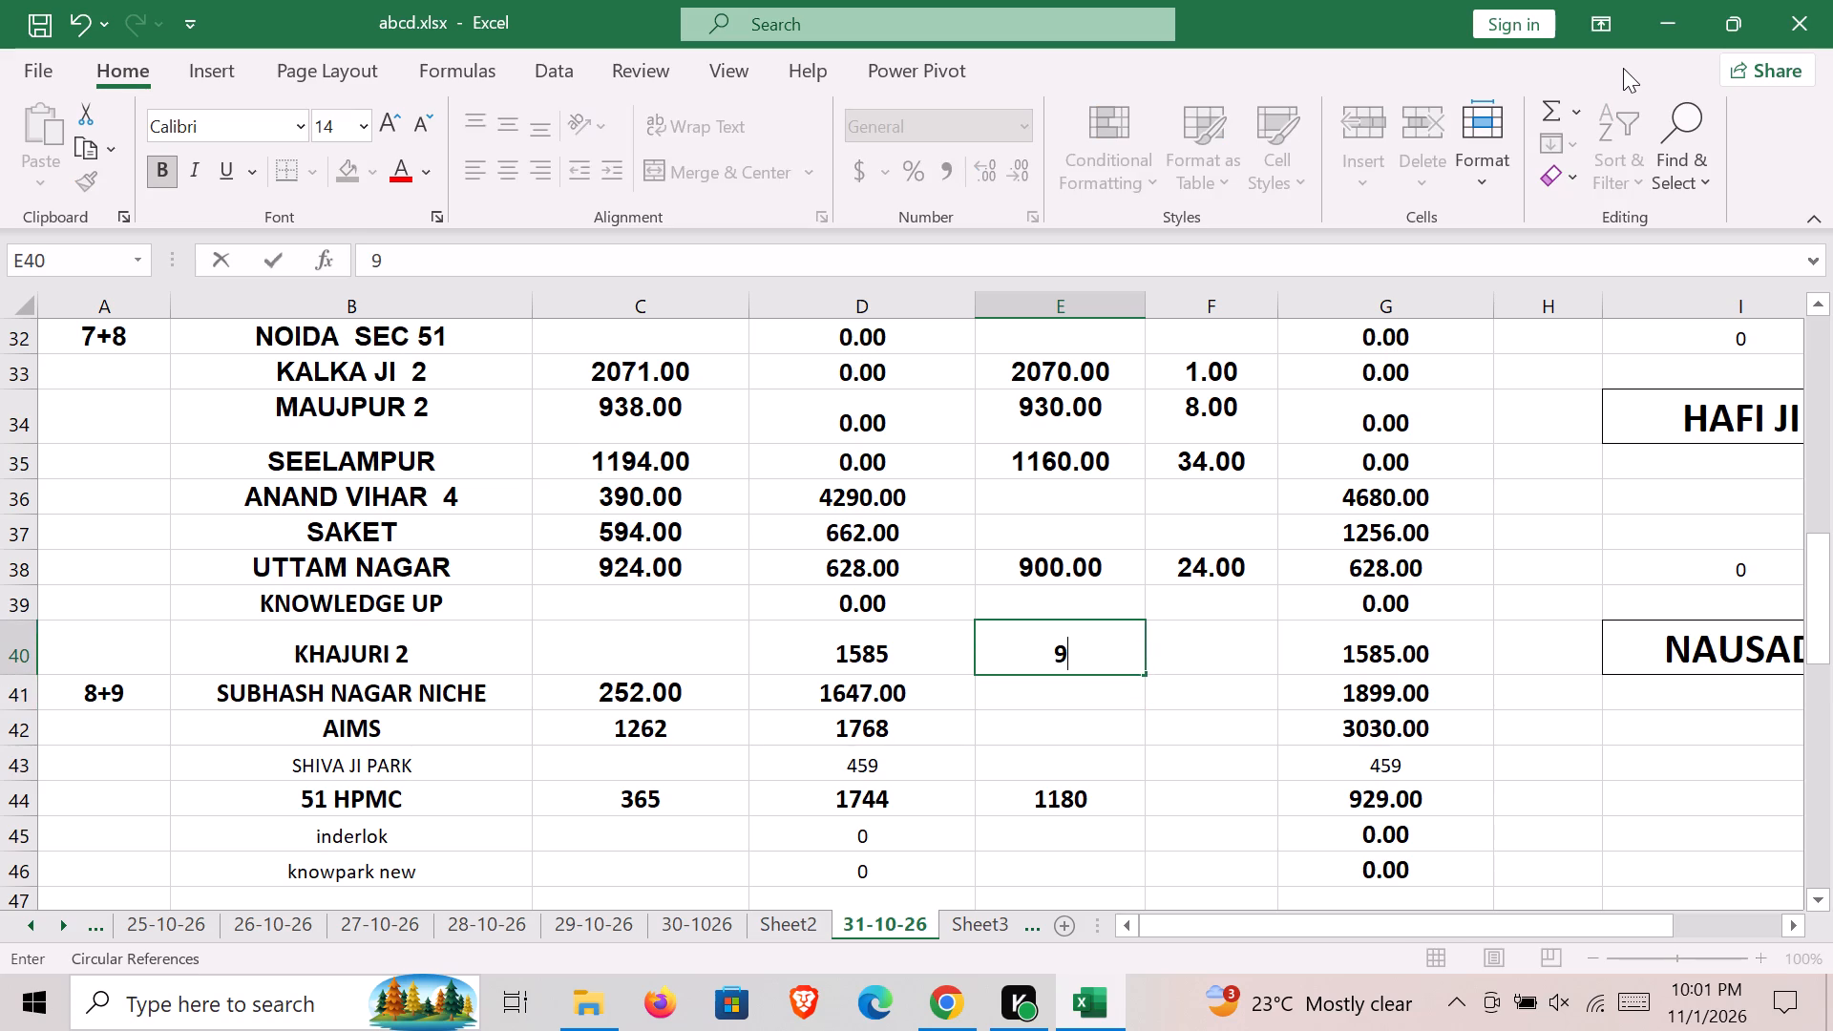
pyautogui.write('20')
pyautogui.press('Up')
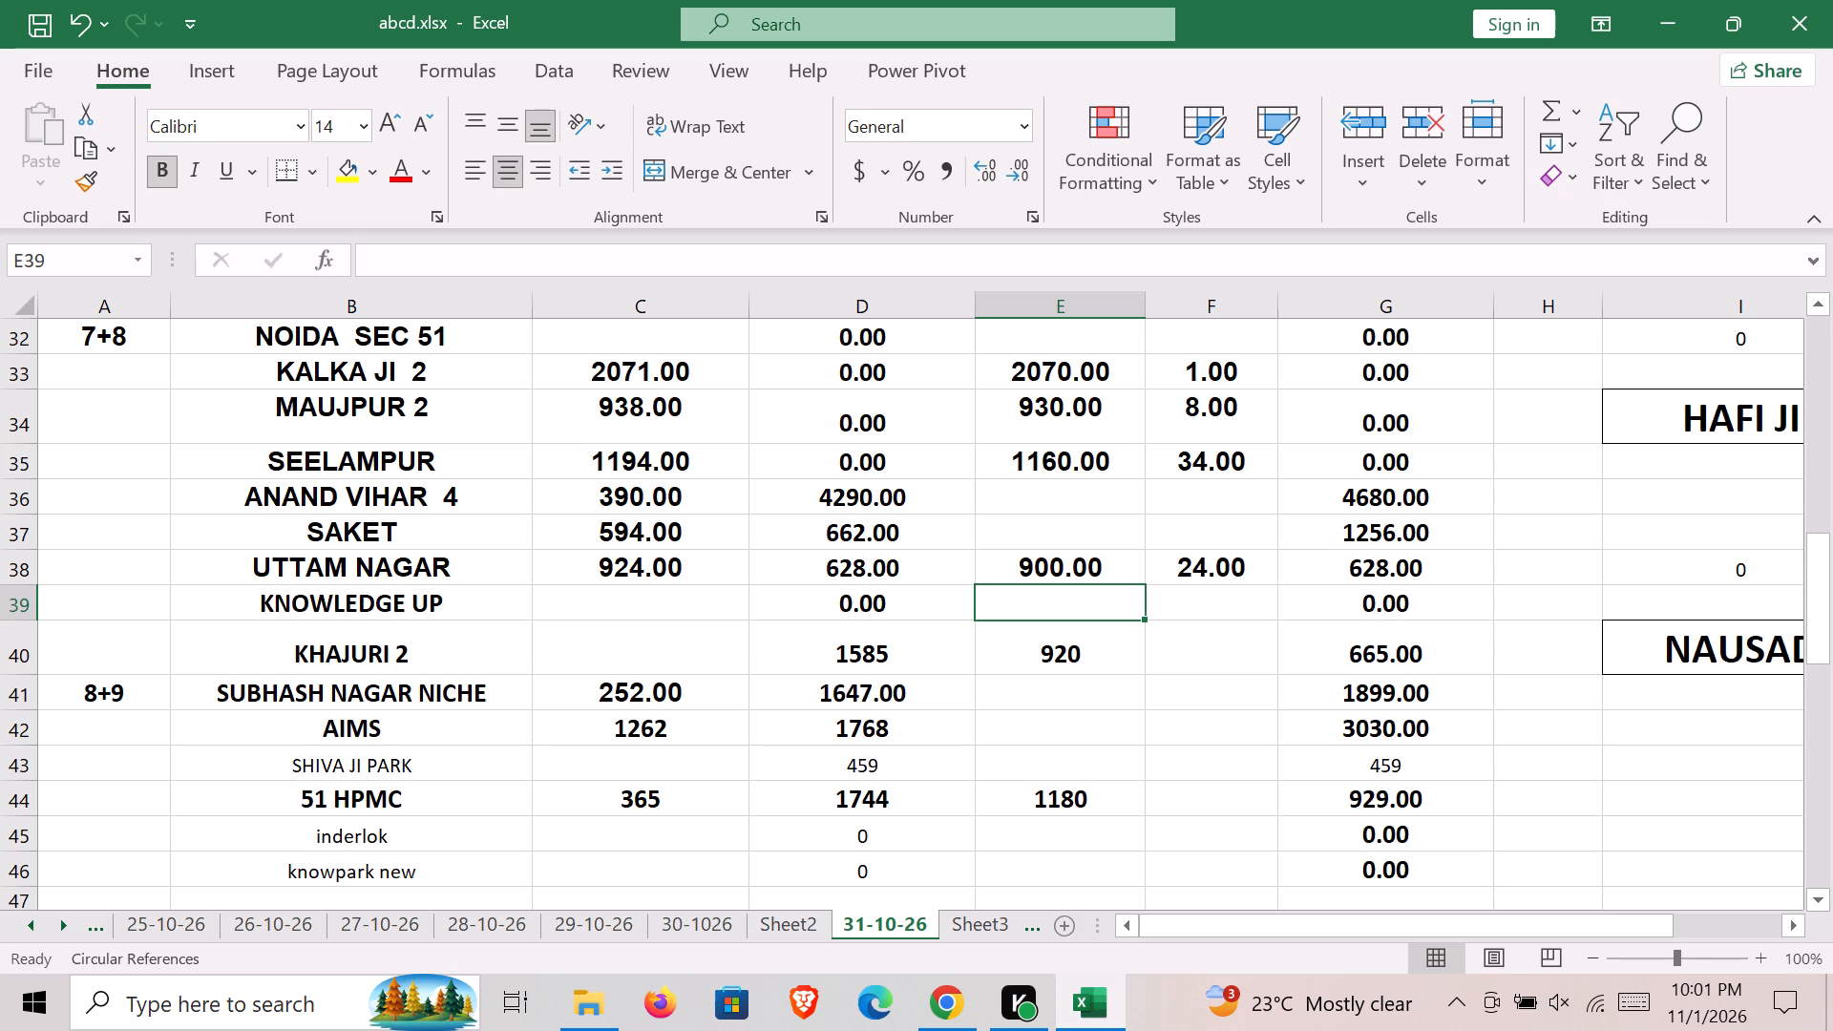
# Examine KHAJURI 2's daily amounts and balances on the earlier daily sheets from 30-1026 back to 26-10-26.
pyautogui.click(680, 930)
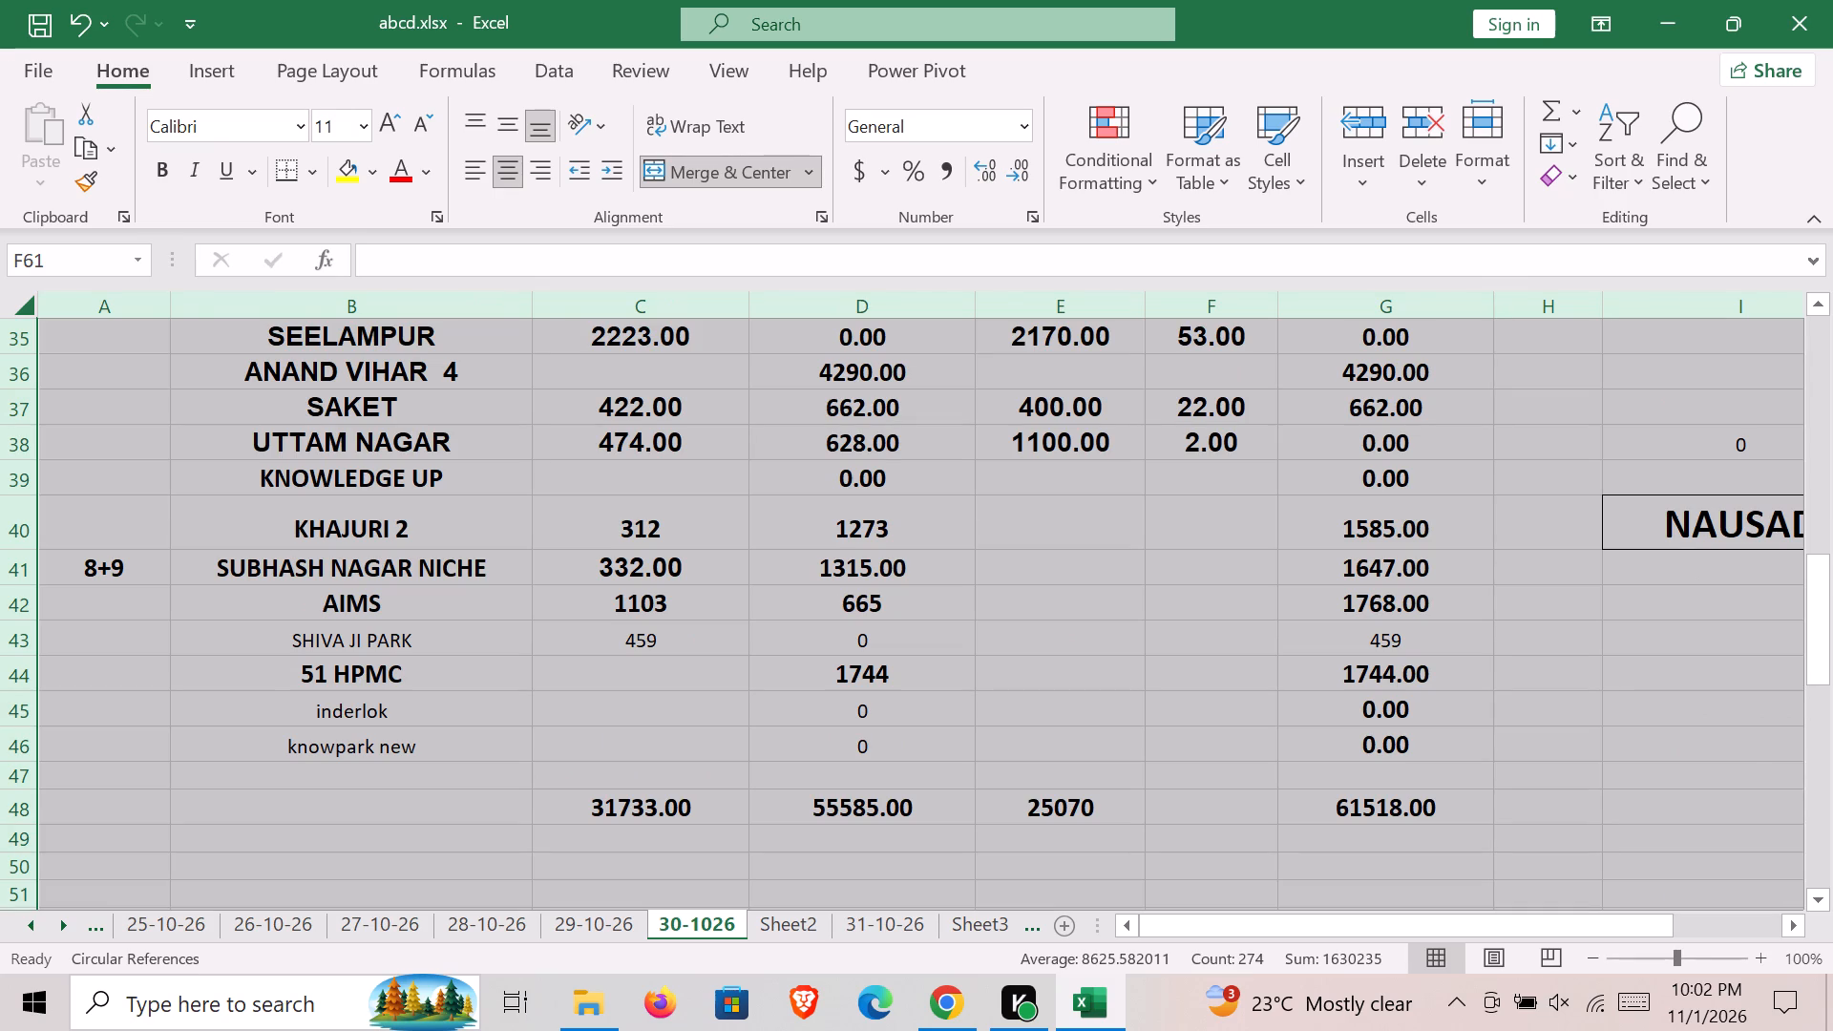
pyautogui.click(598, 924)
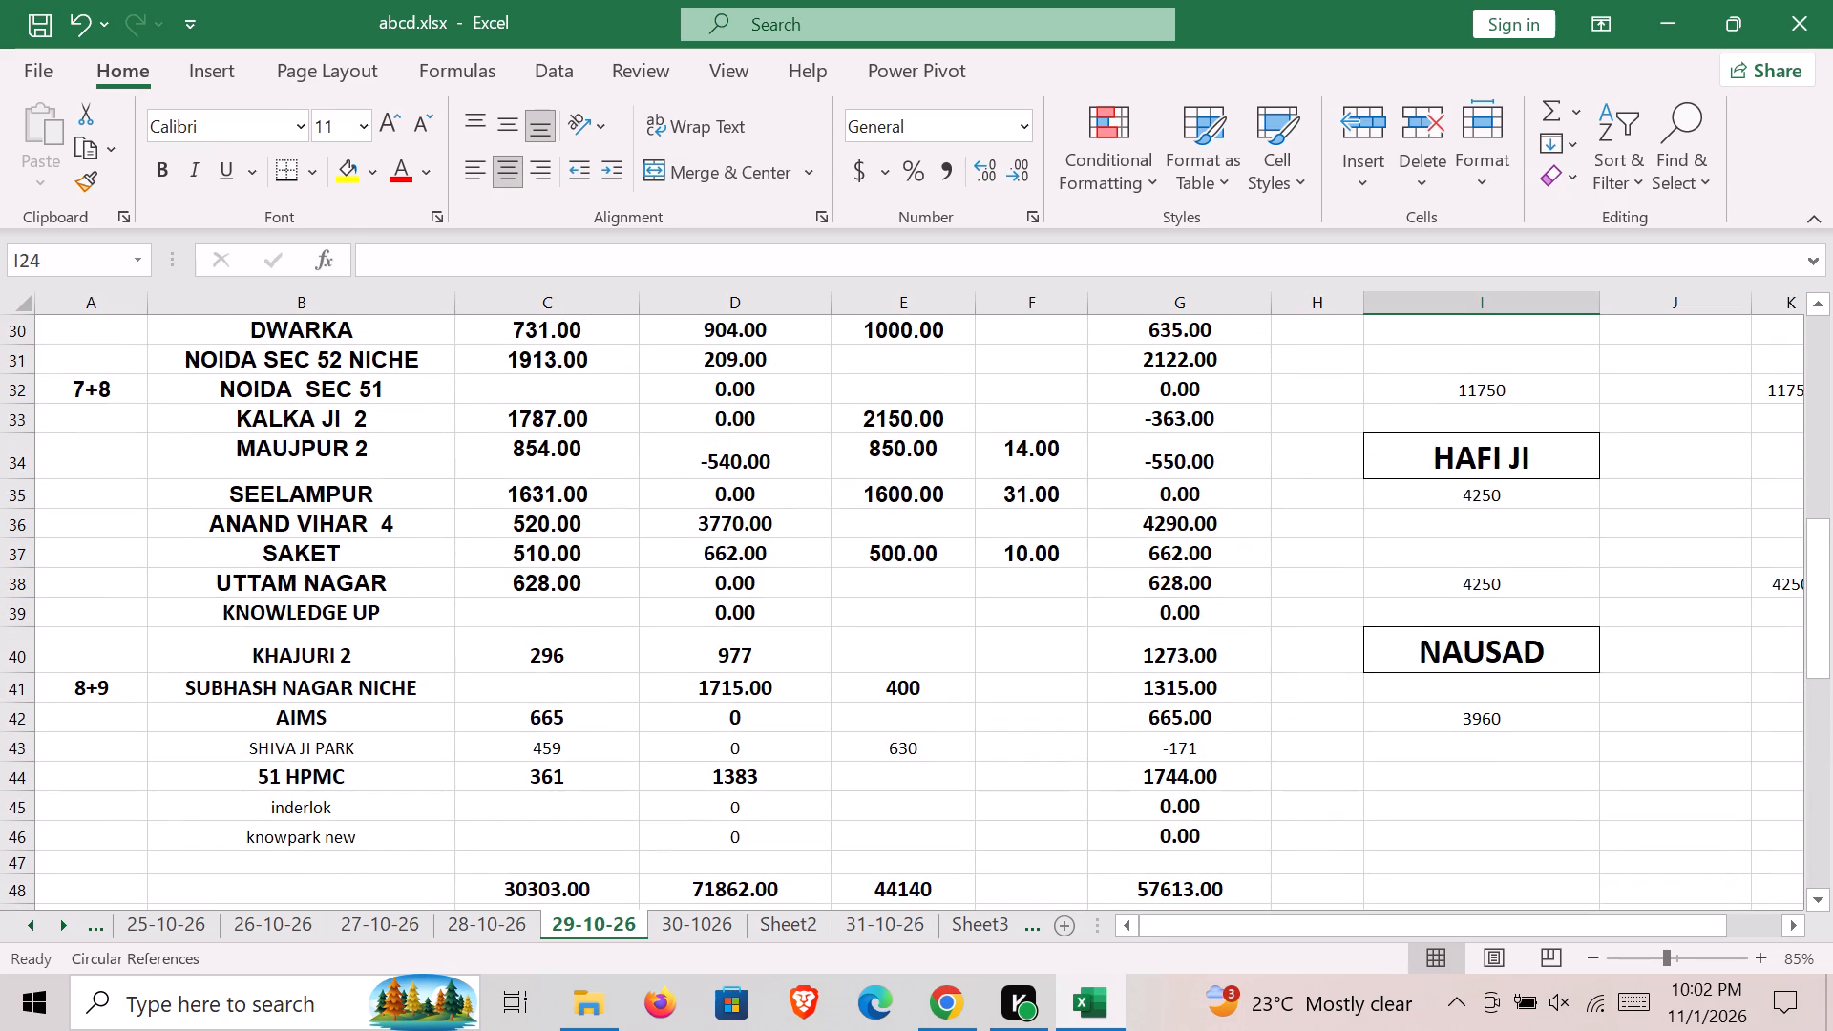
pyautogui.click(494, 939)
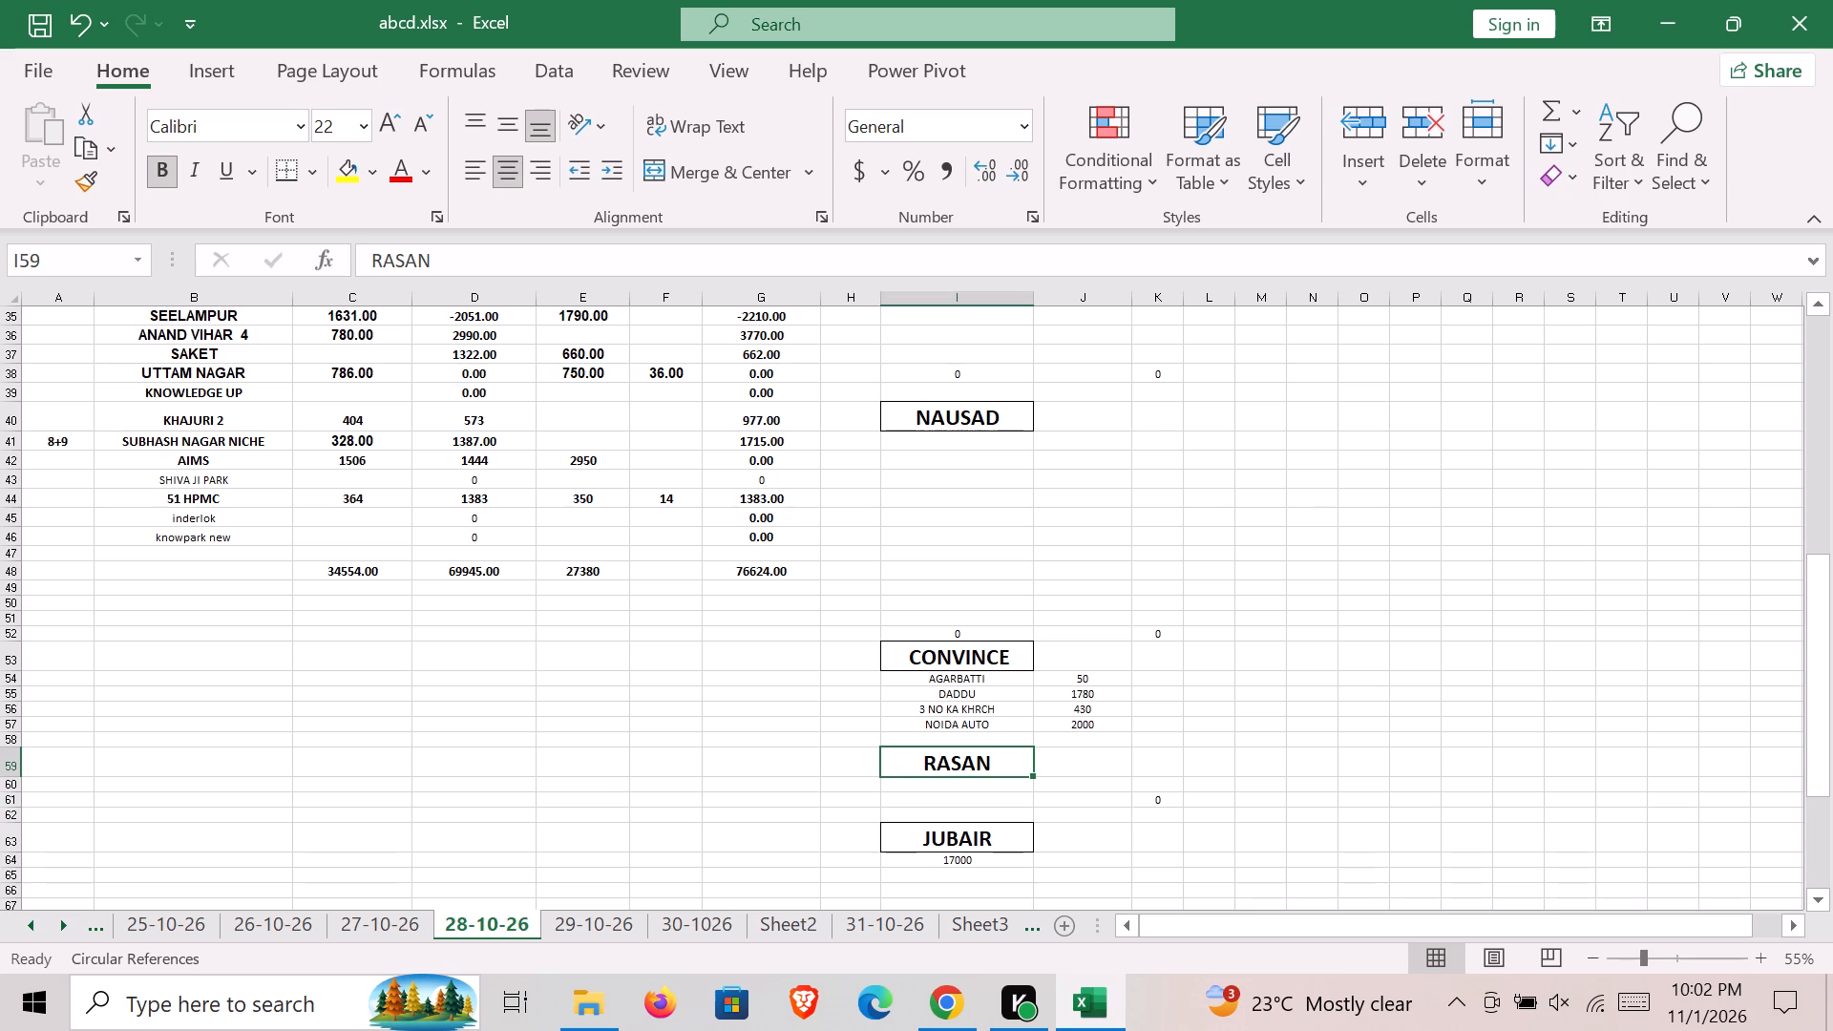
pyautogui.click(365, 917)
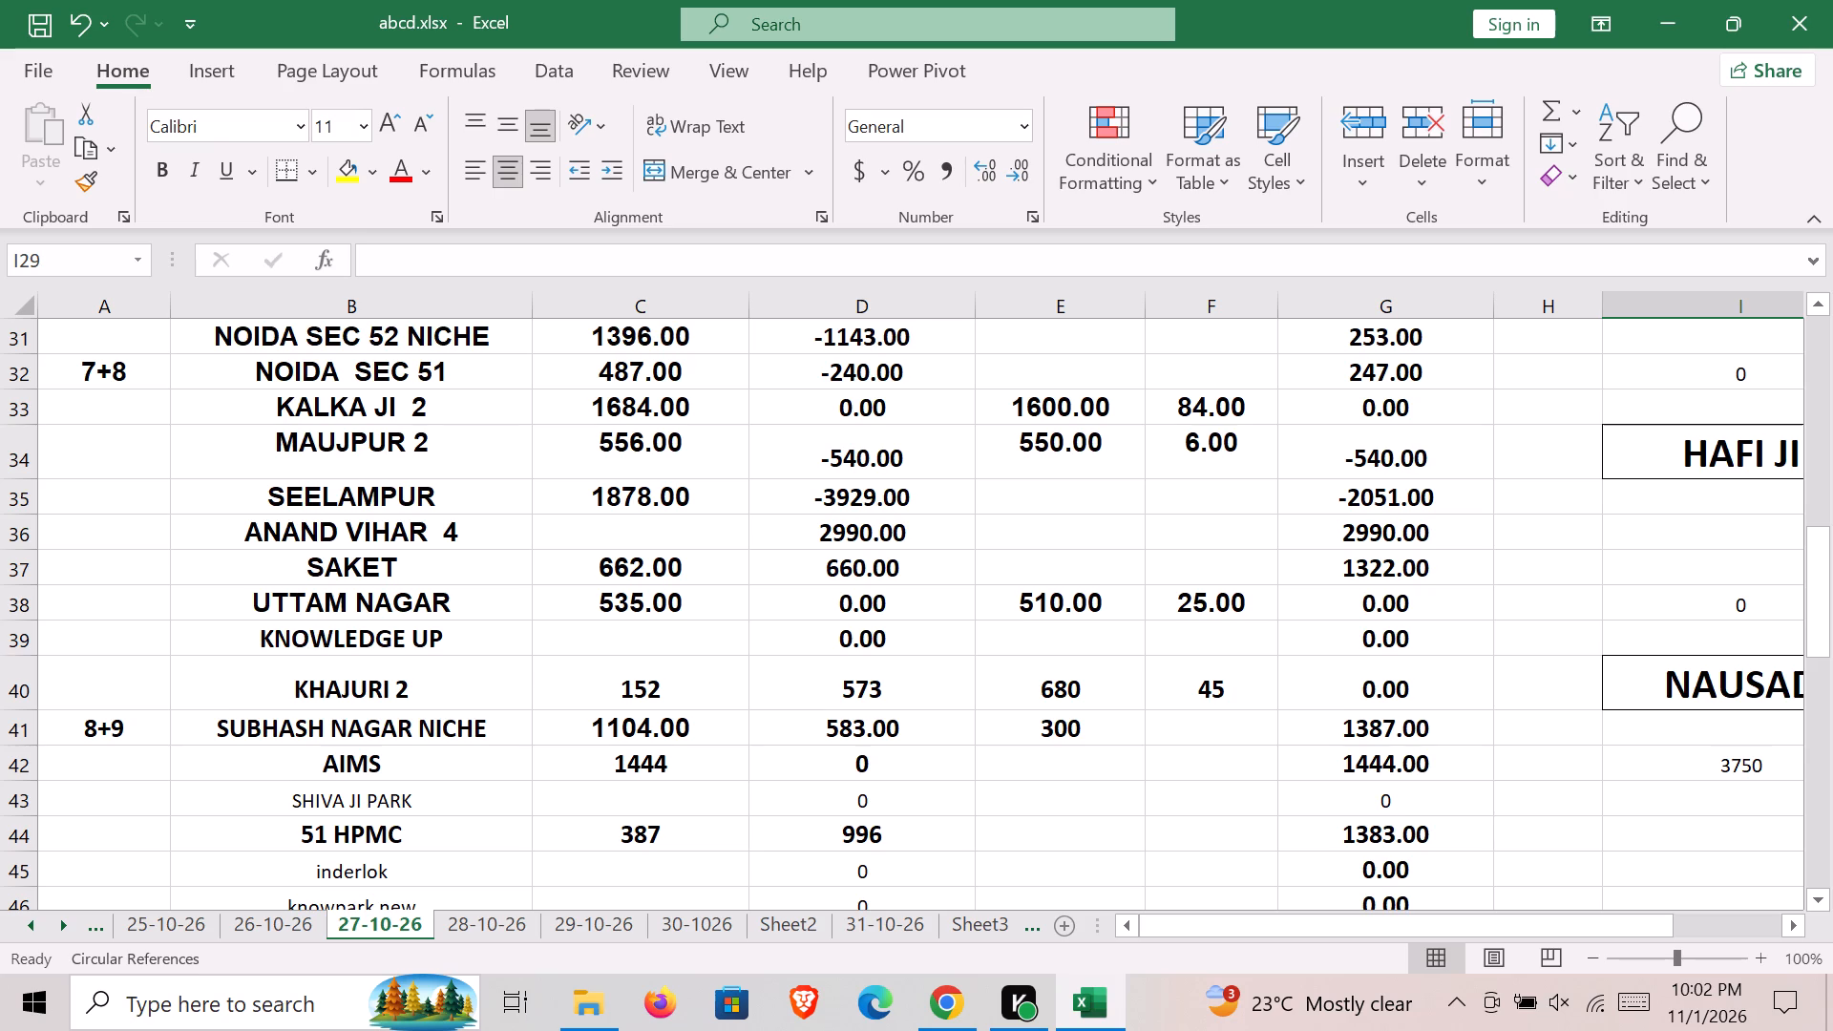
pyautogui.click(258, 927)
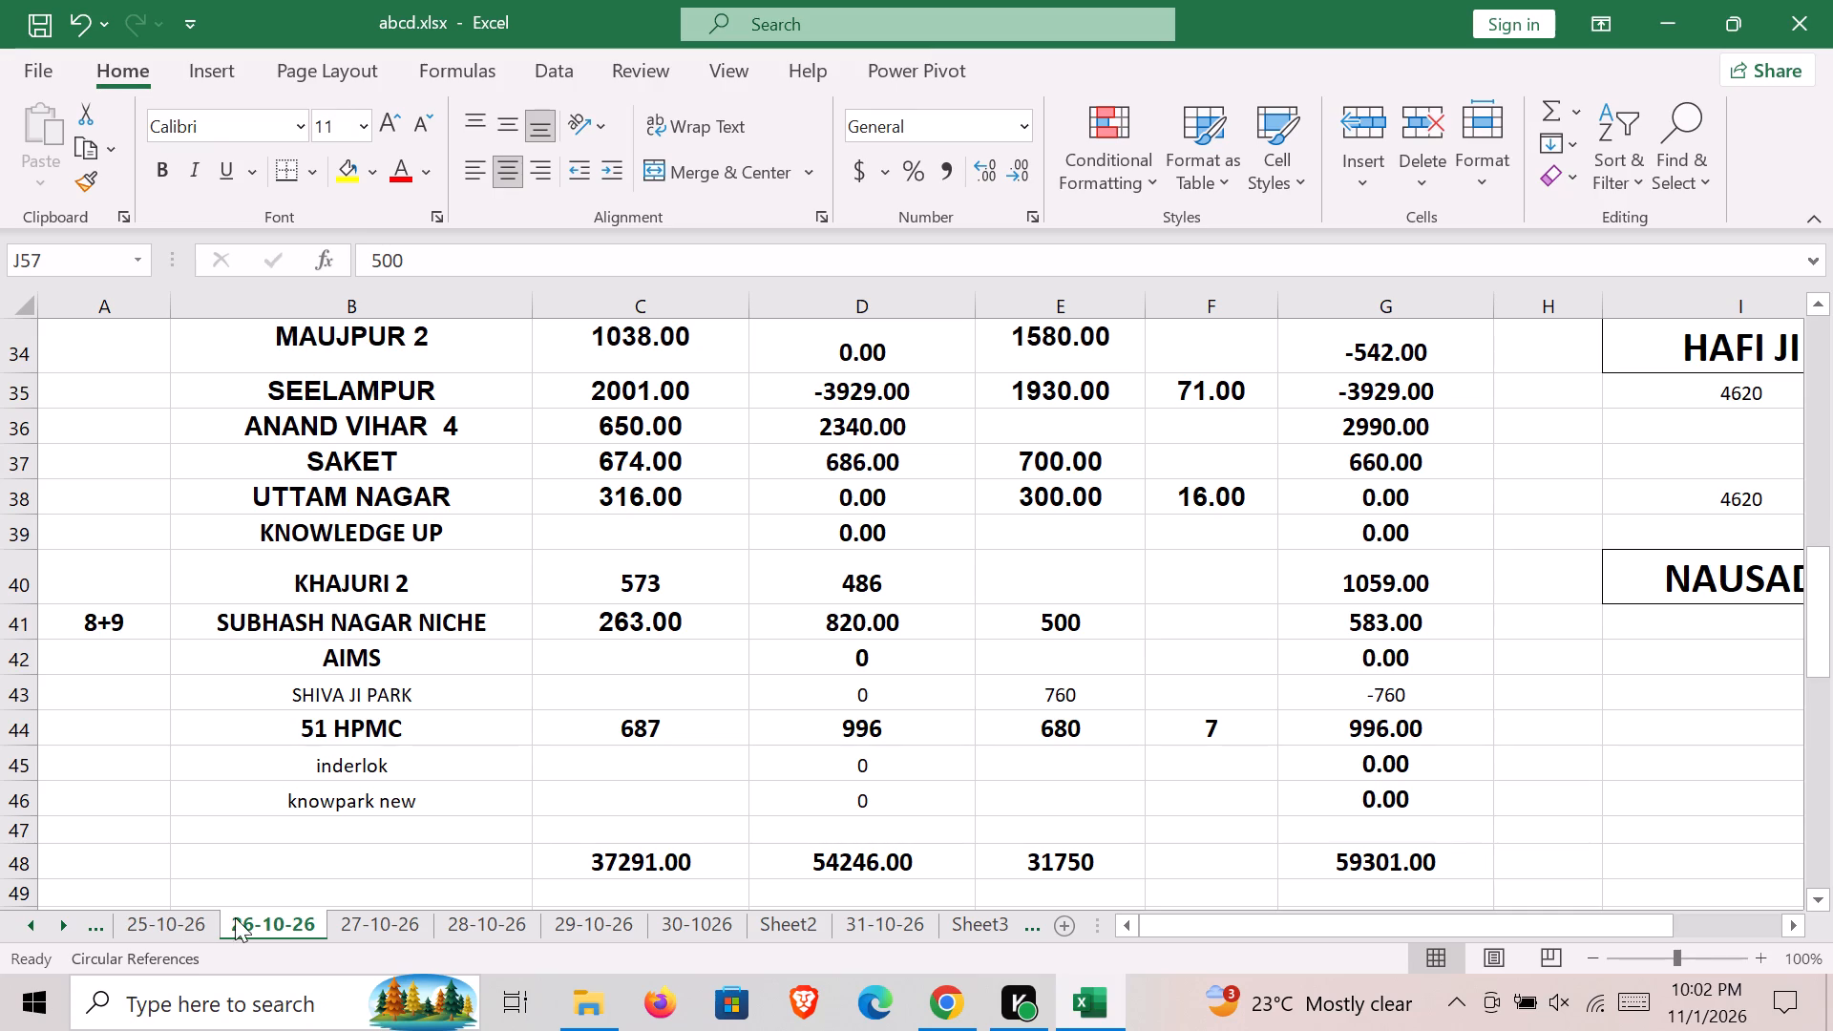
pyautogui.click(357, 916)
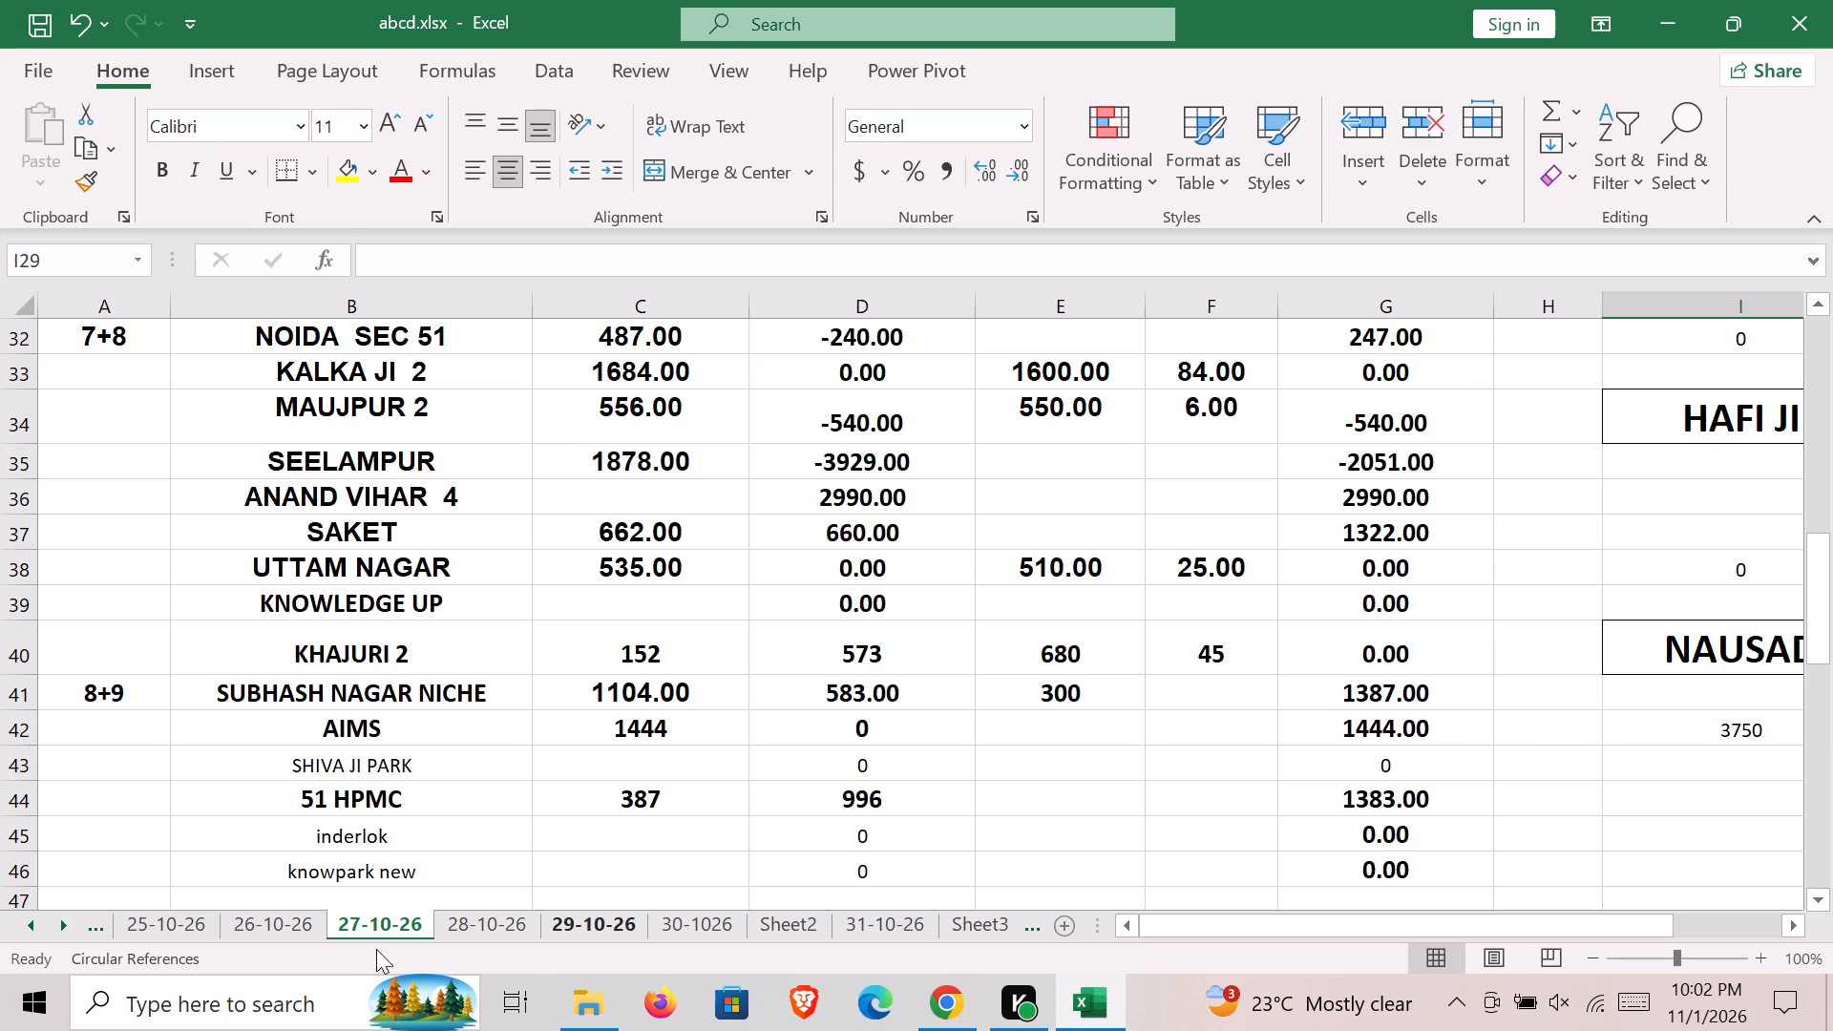
pyautogui.click(468, 928)
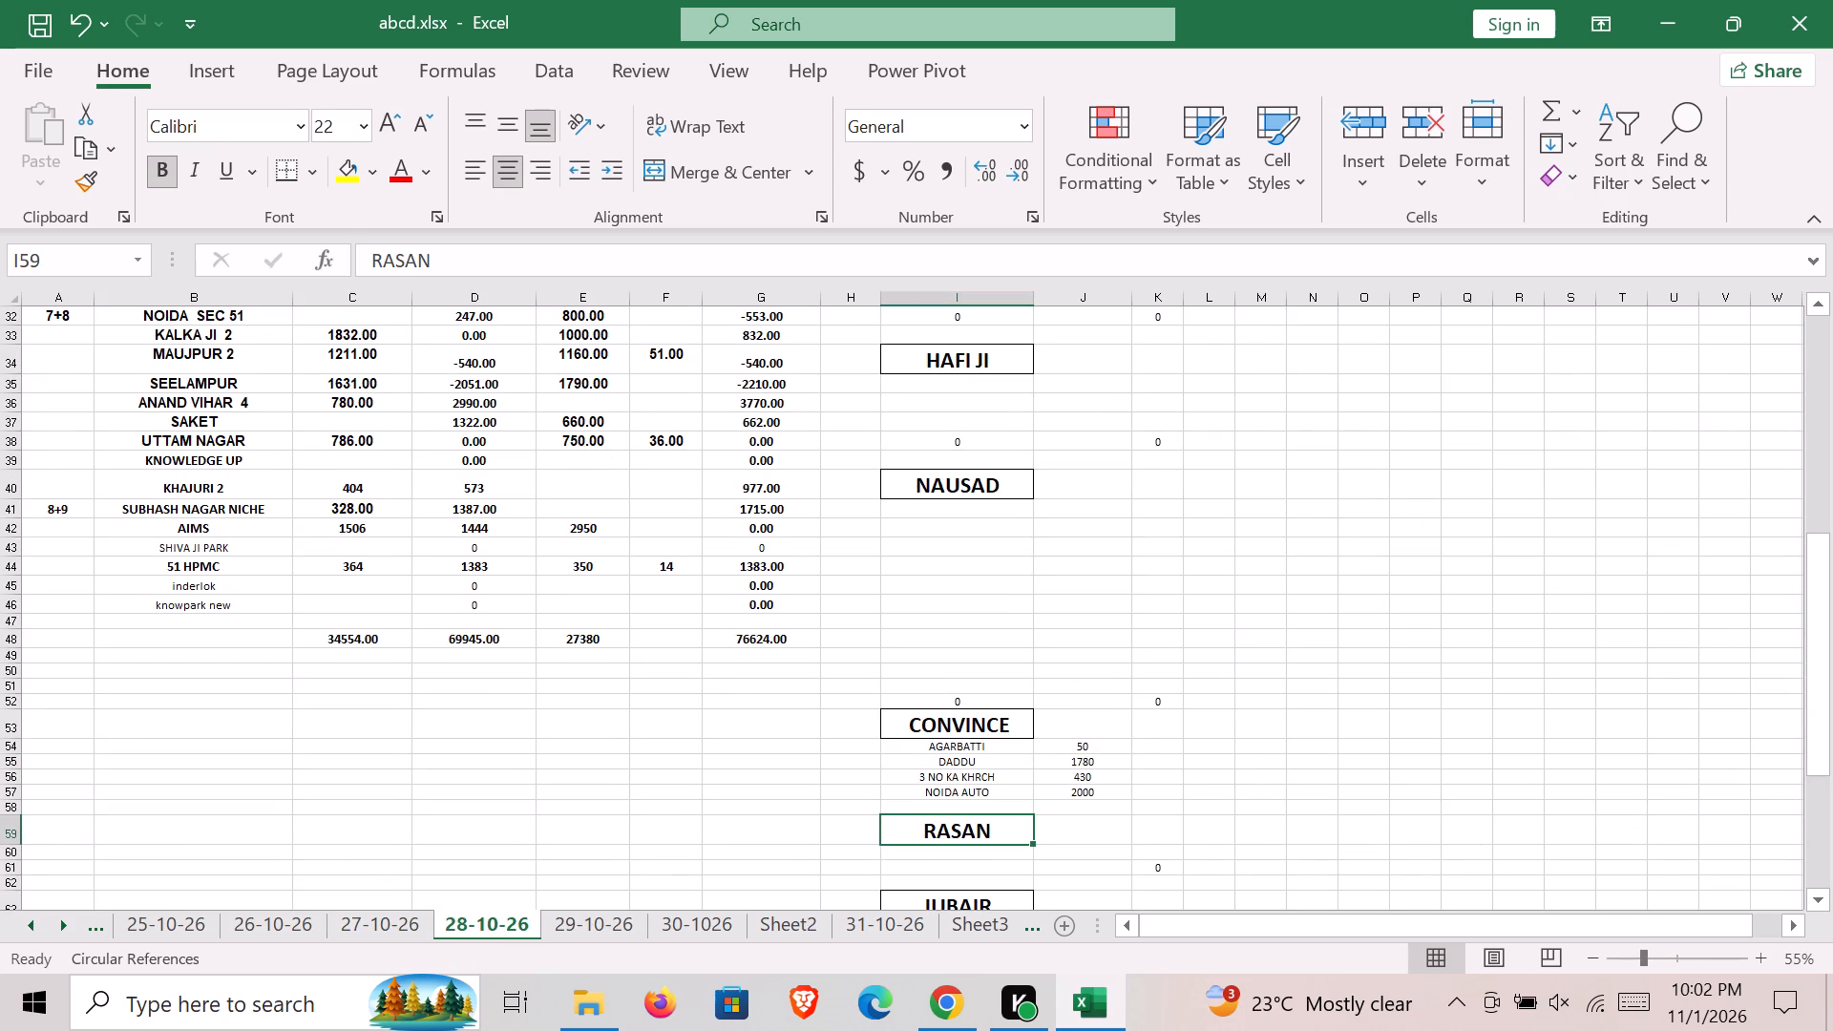
pyautogui.click(385, 937)
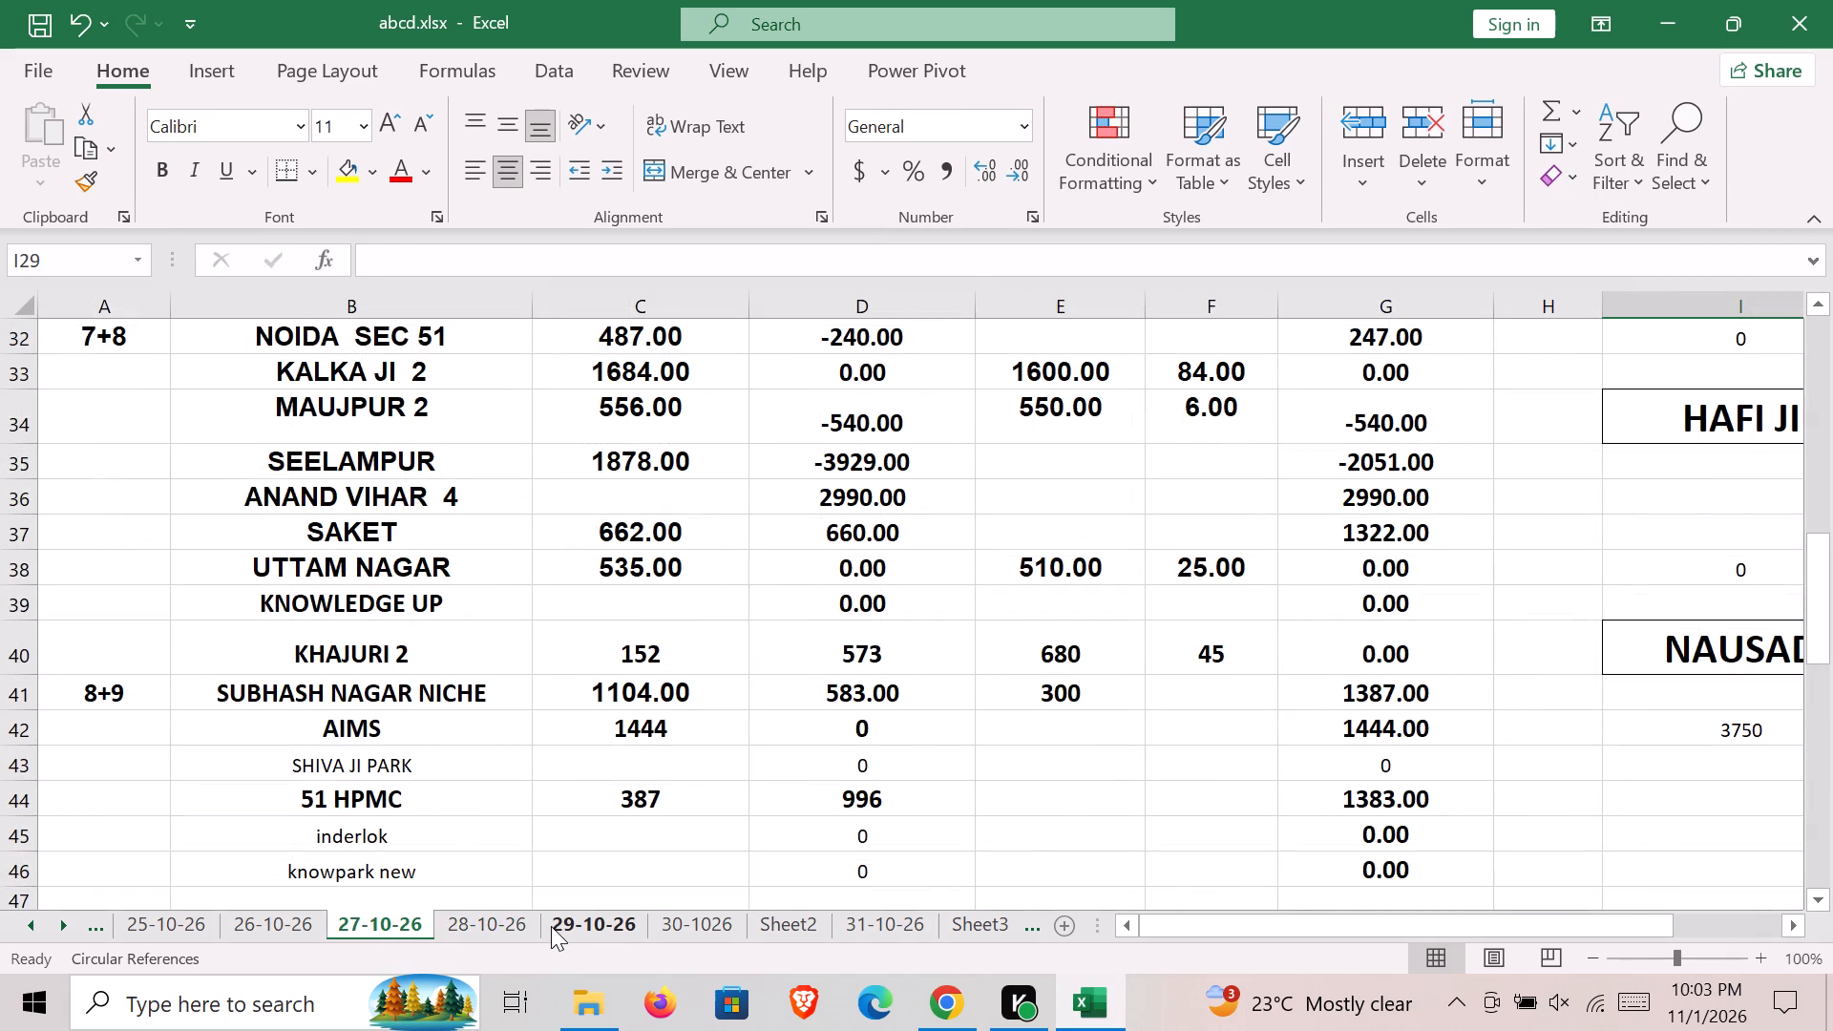
pyautogui.click(551, 927)
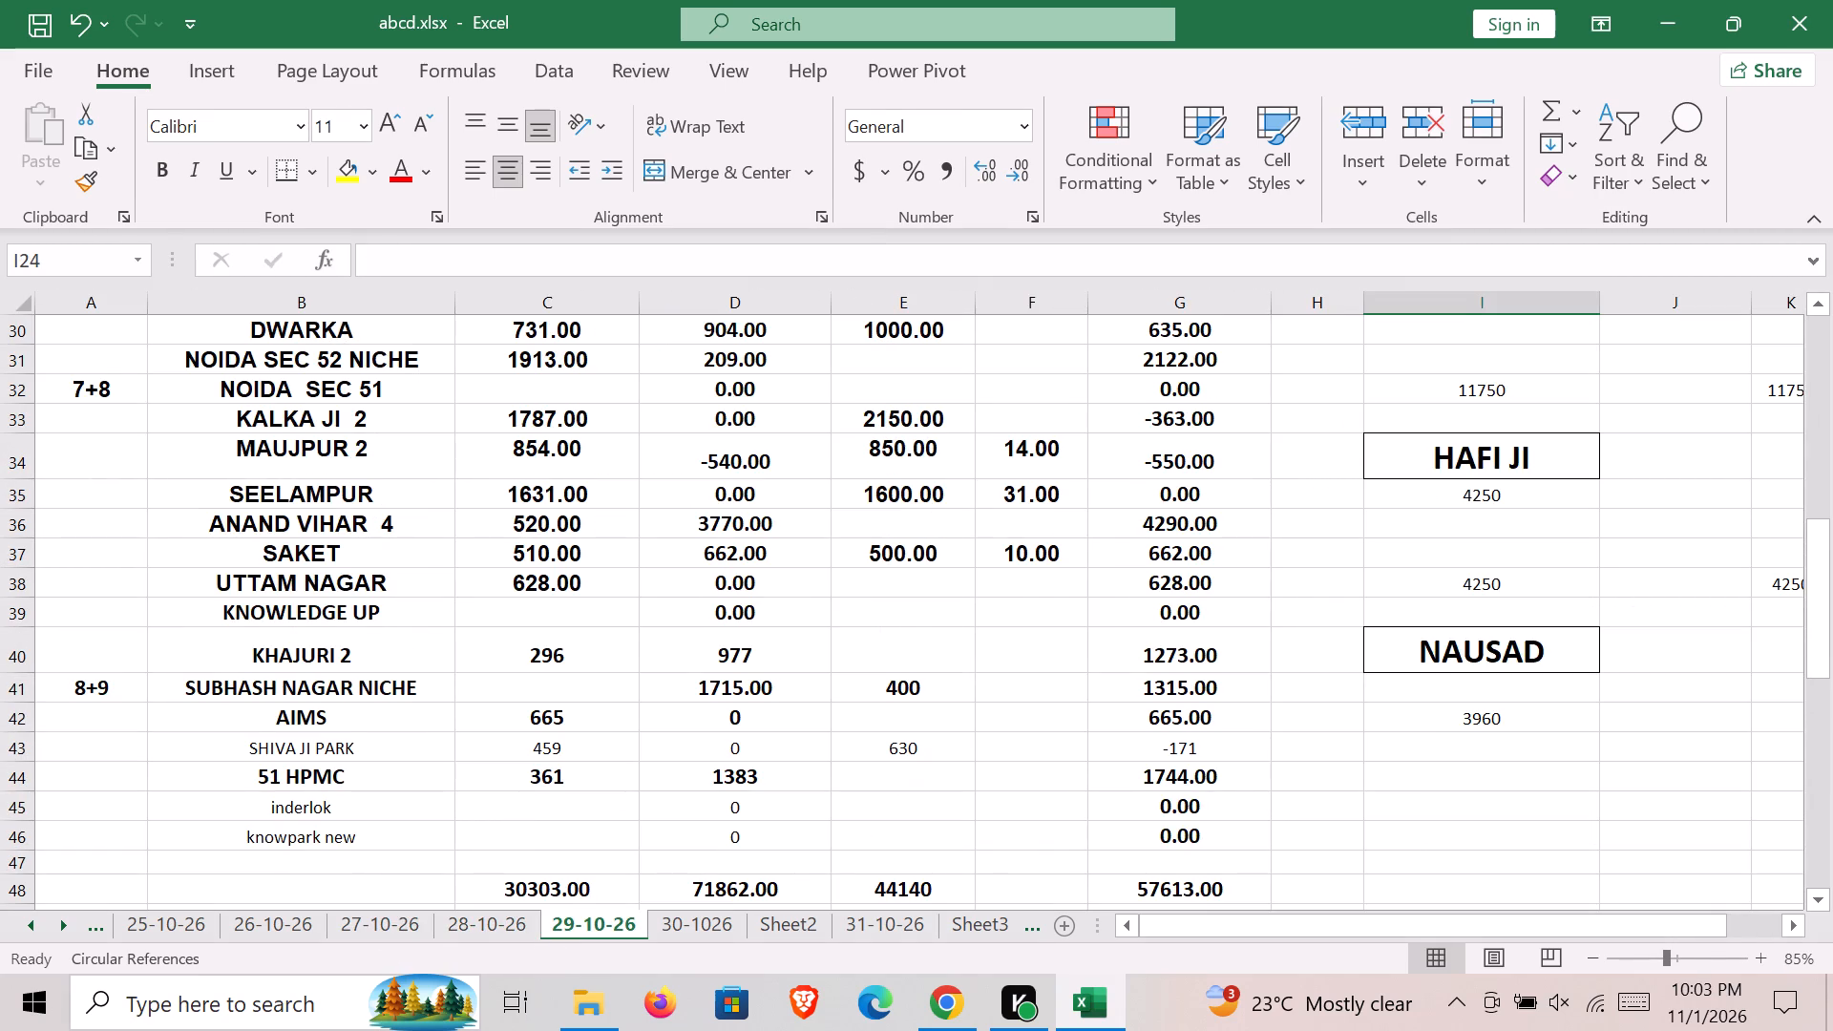
pyautogui.click(703, 920)
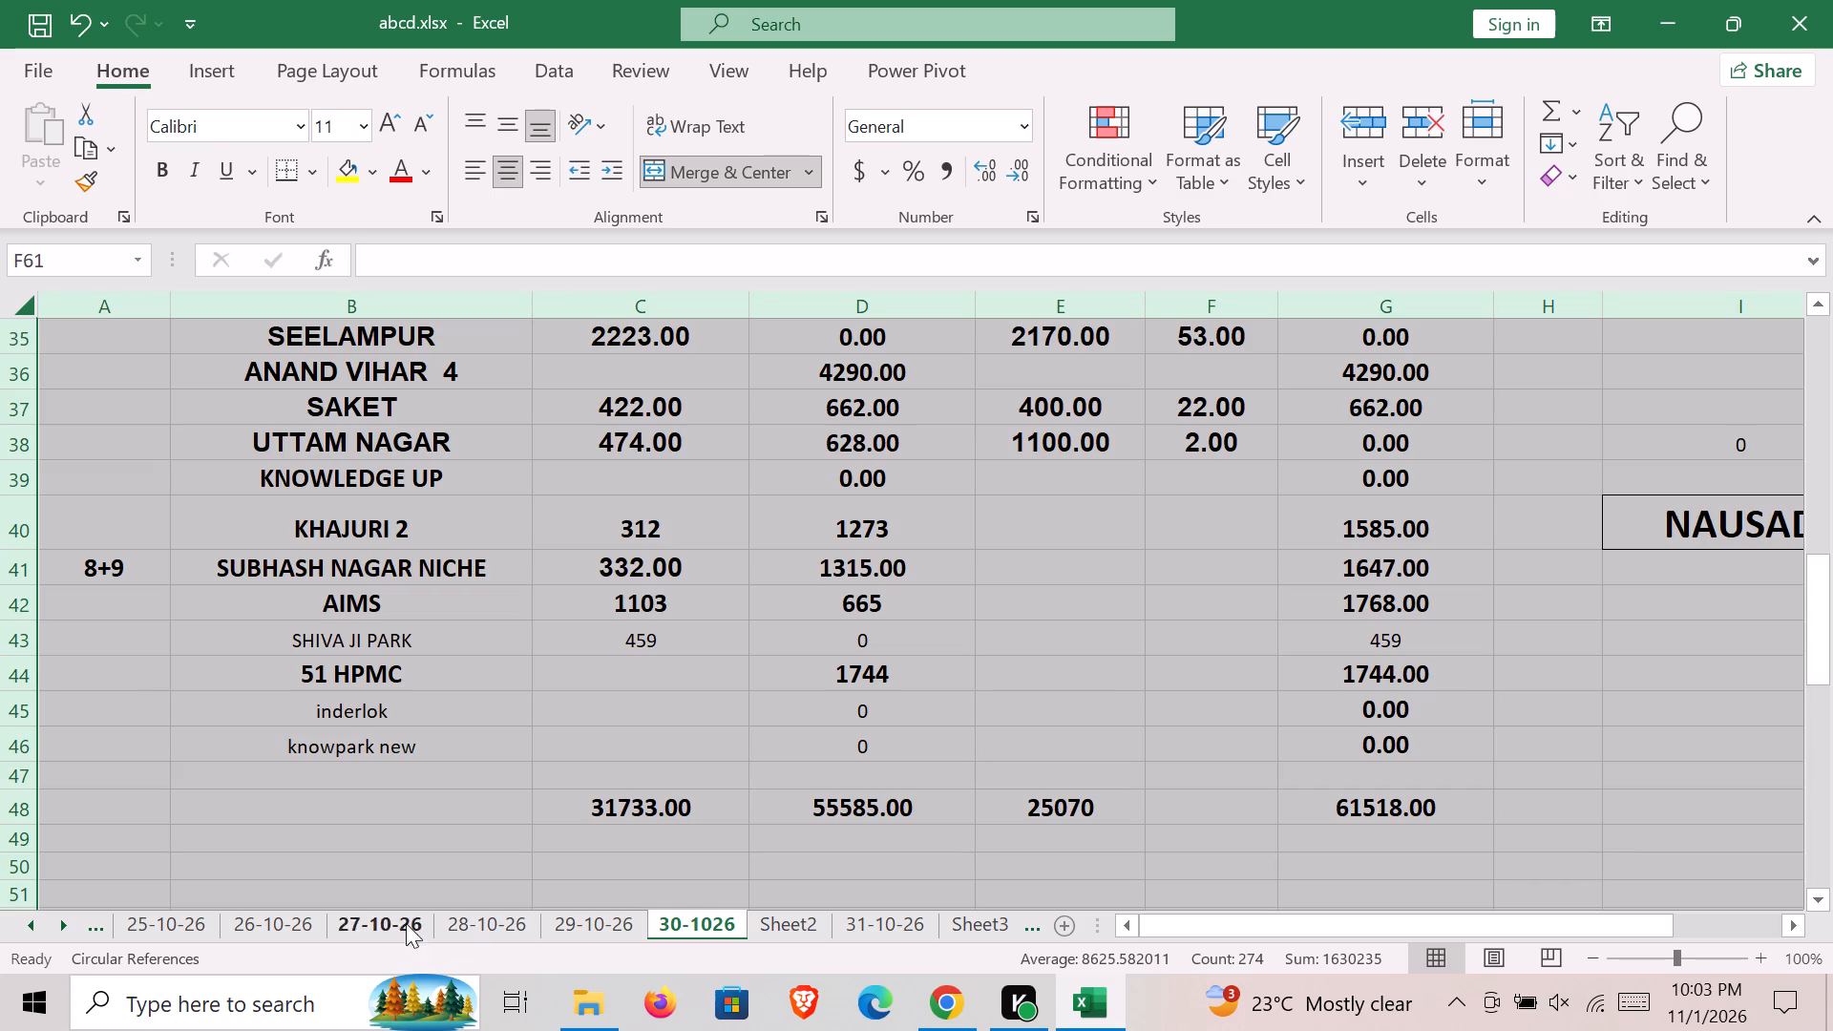
pyautogui.click(453, 918)
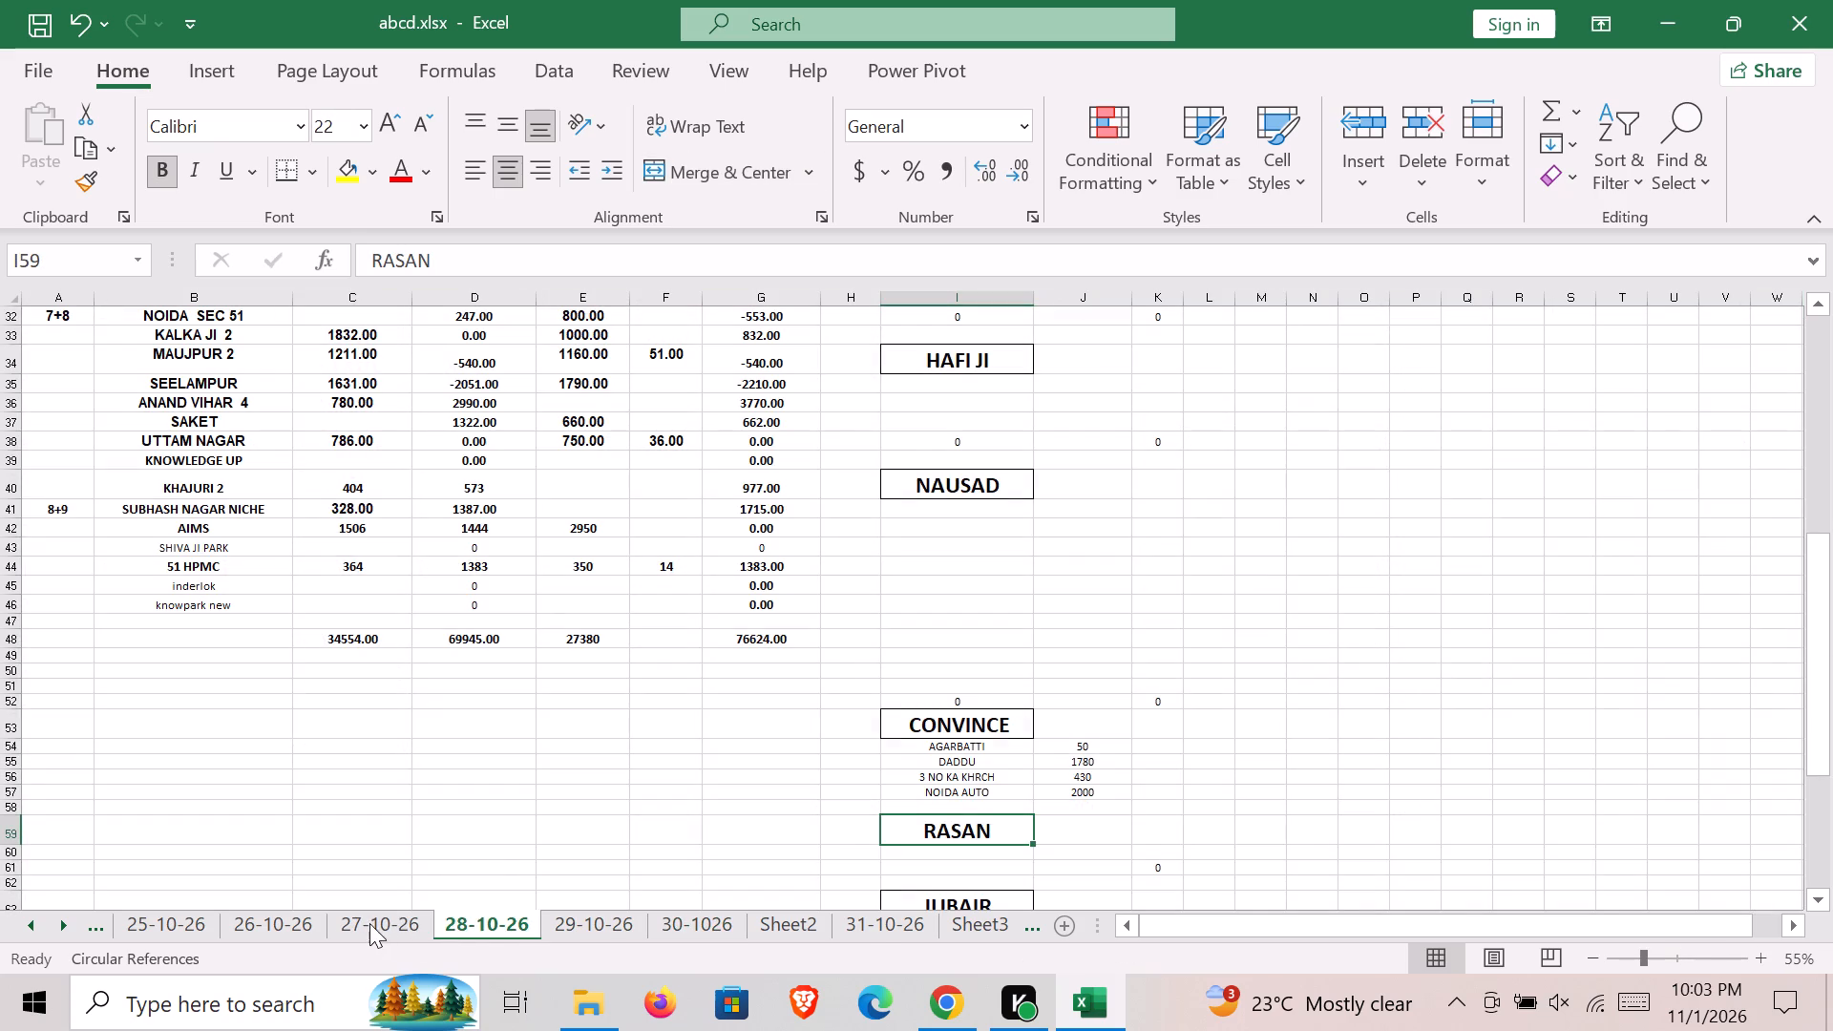
pyautogui.click(369, 923)
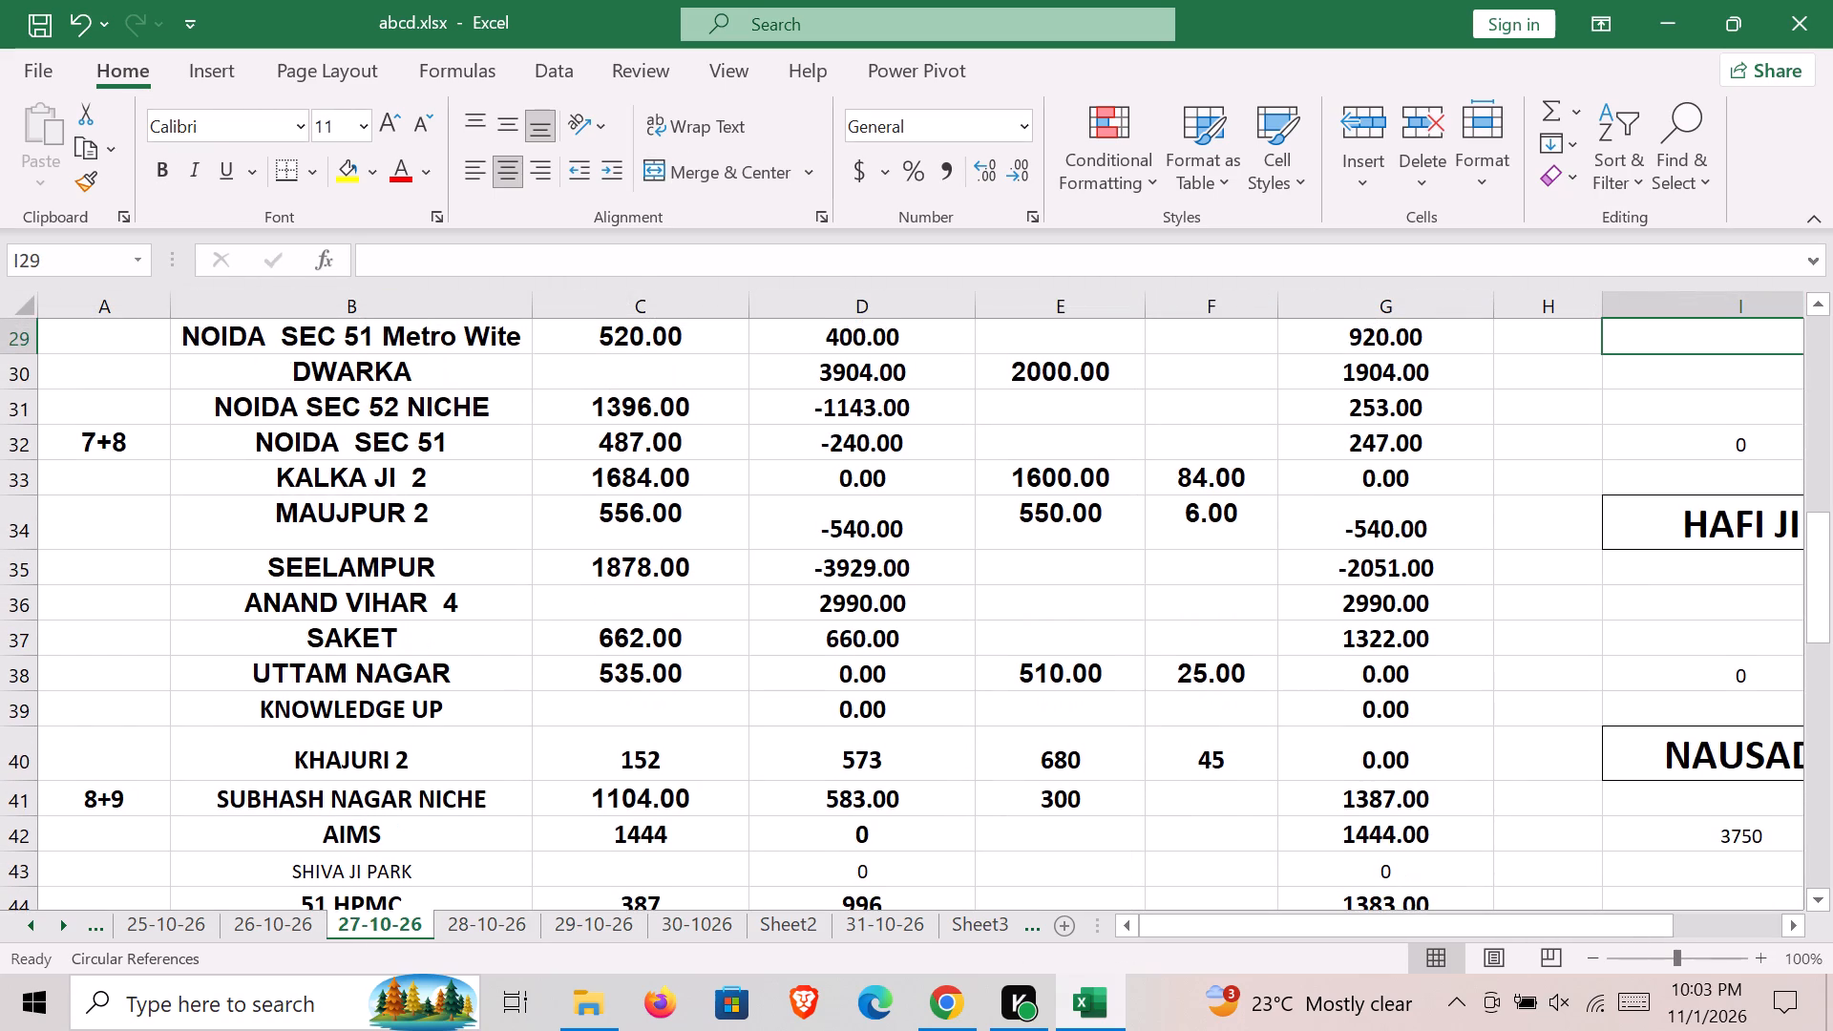
pyautogui.click(908, 772)
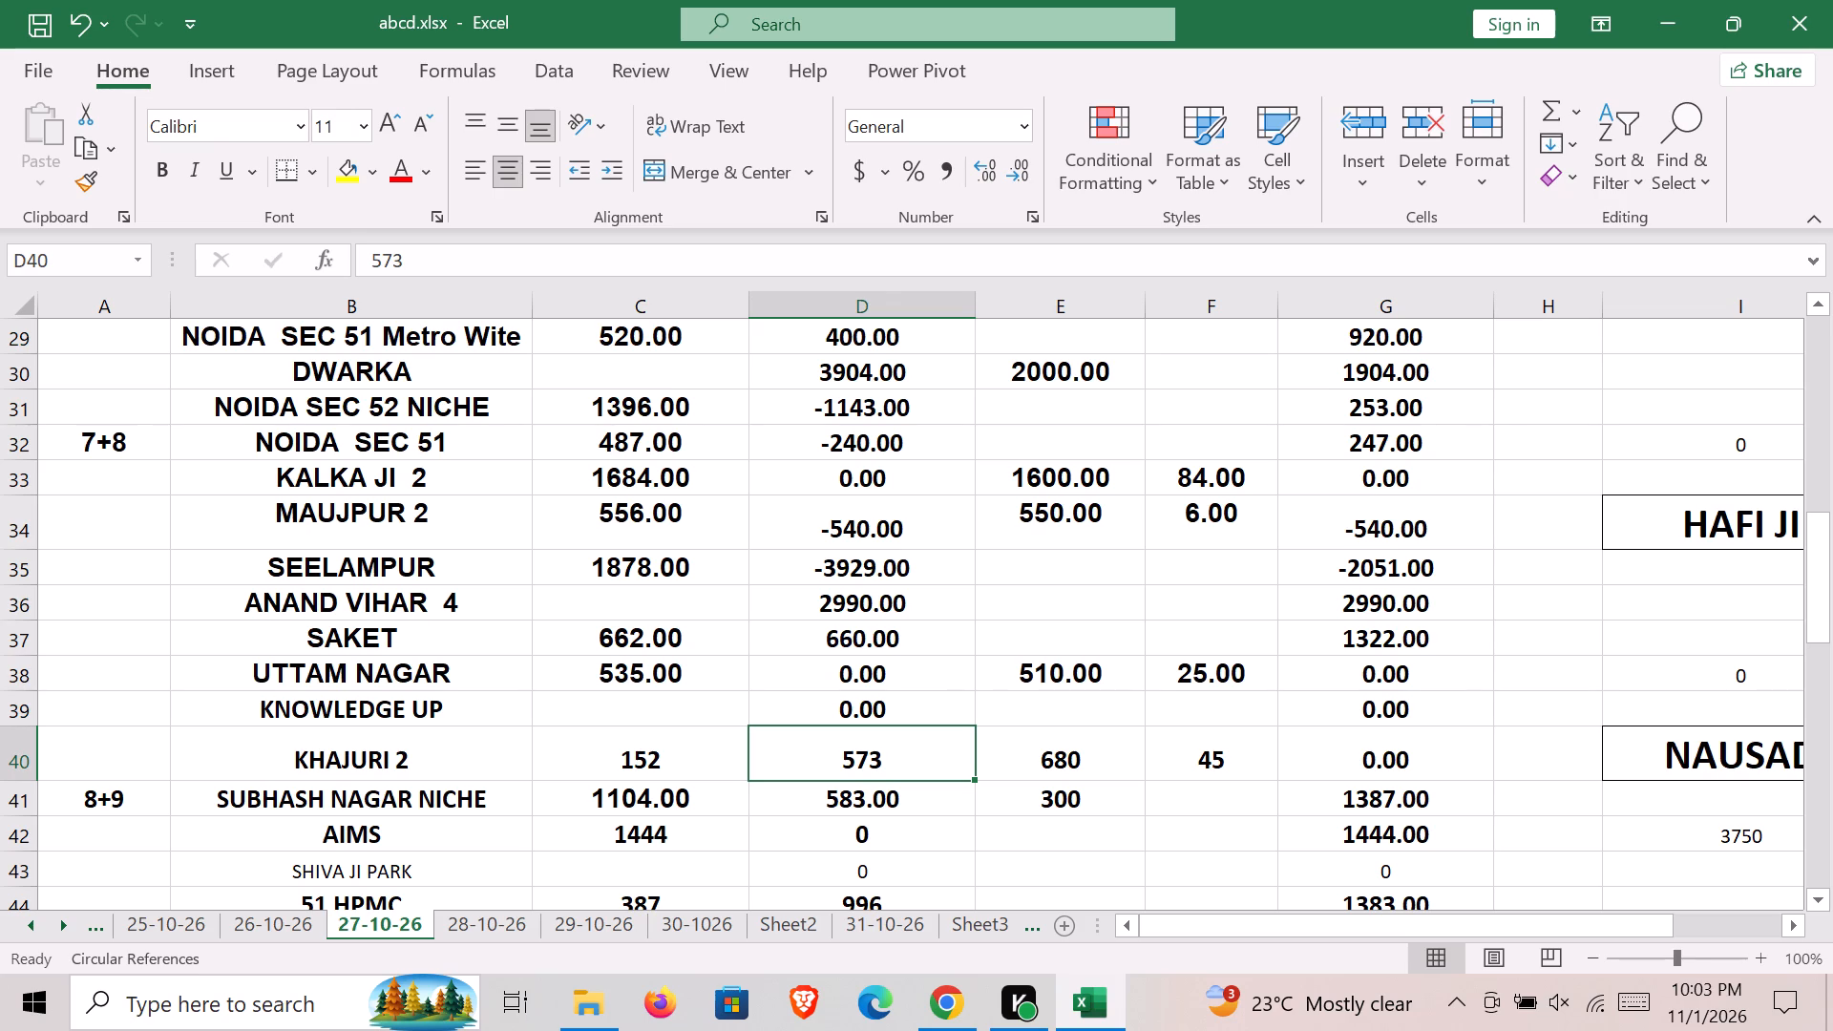
pyautogui.click(503, 927)
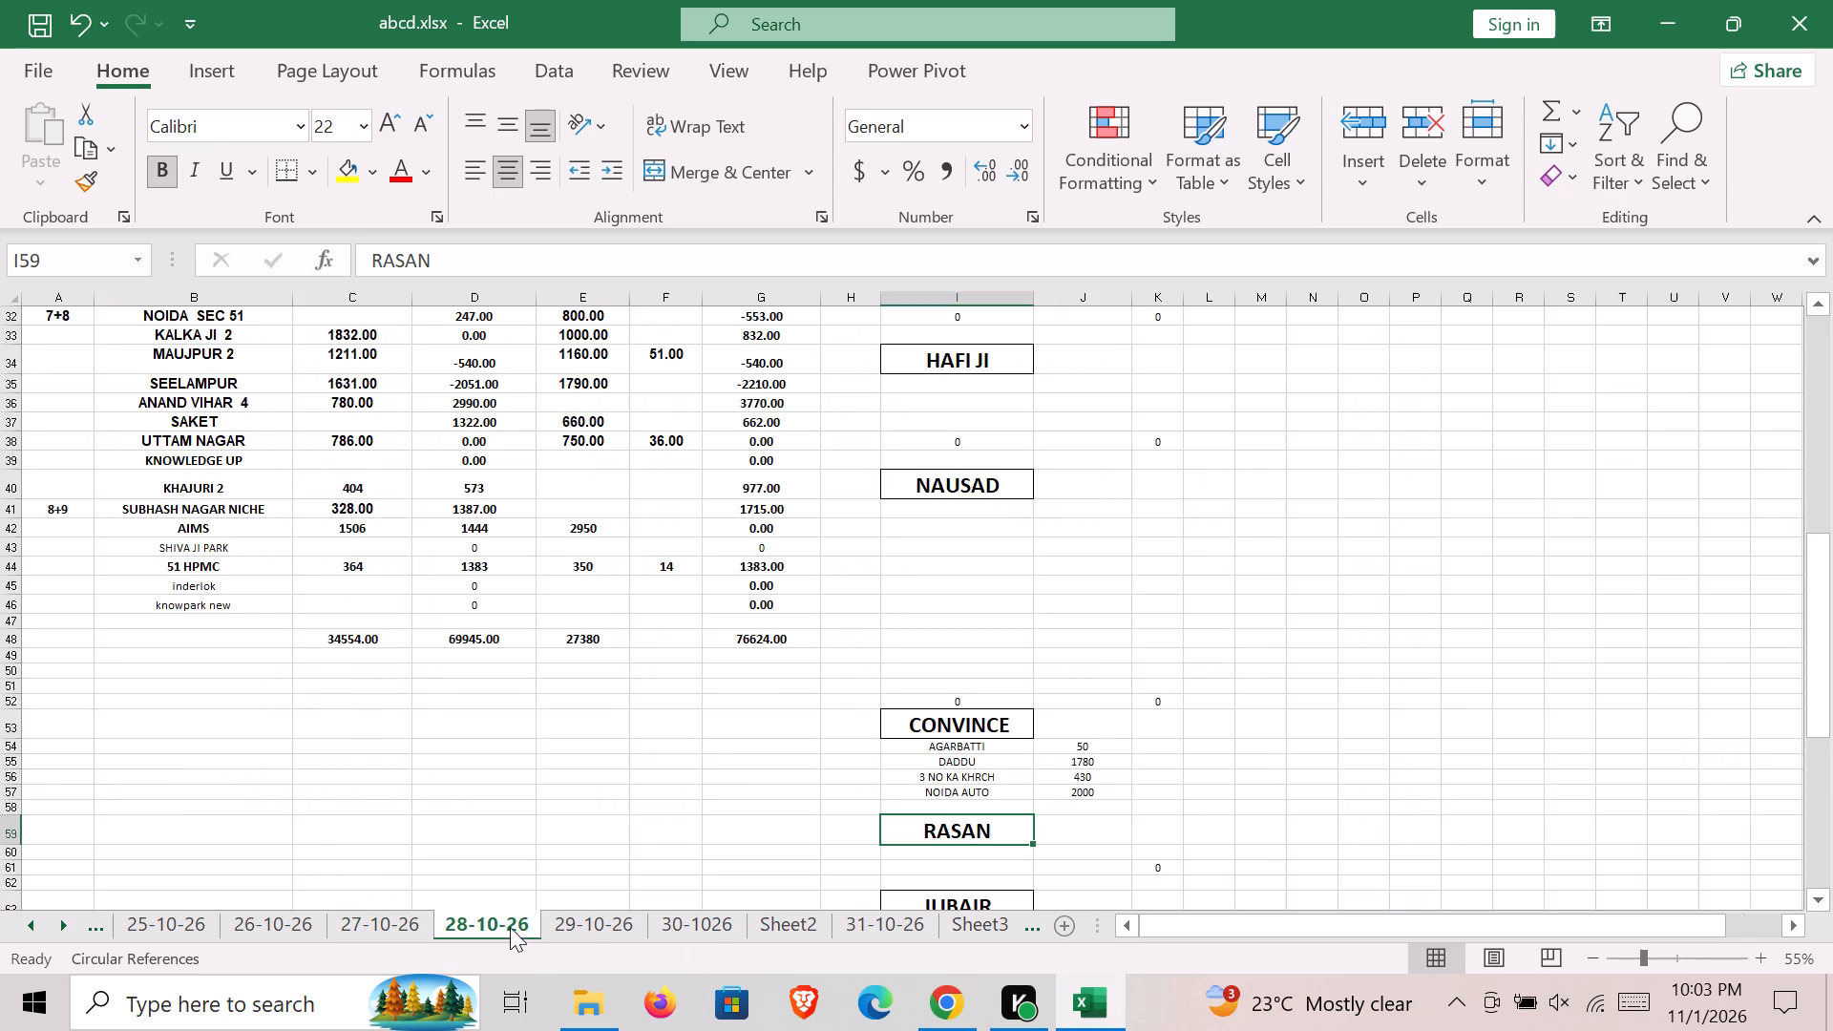
# On the 31-10-26 sheet, set KHAJURI 2's column D balance to 1012 and its R/O to 92.
pyautogui.click(889, 935)
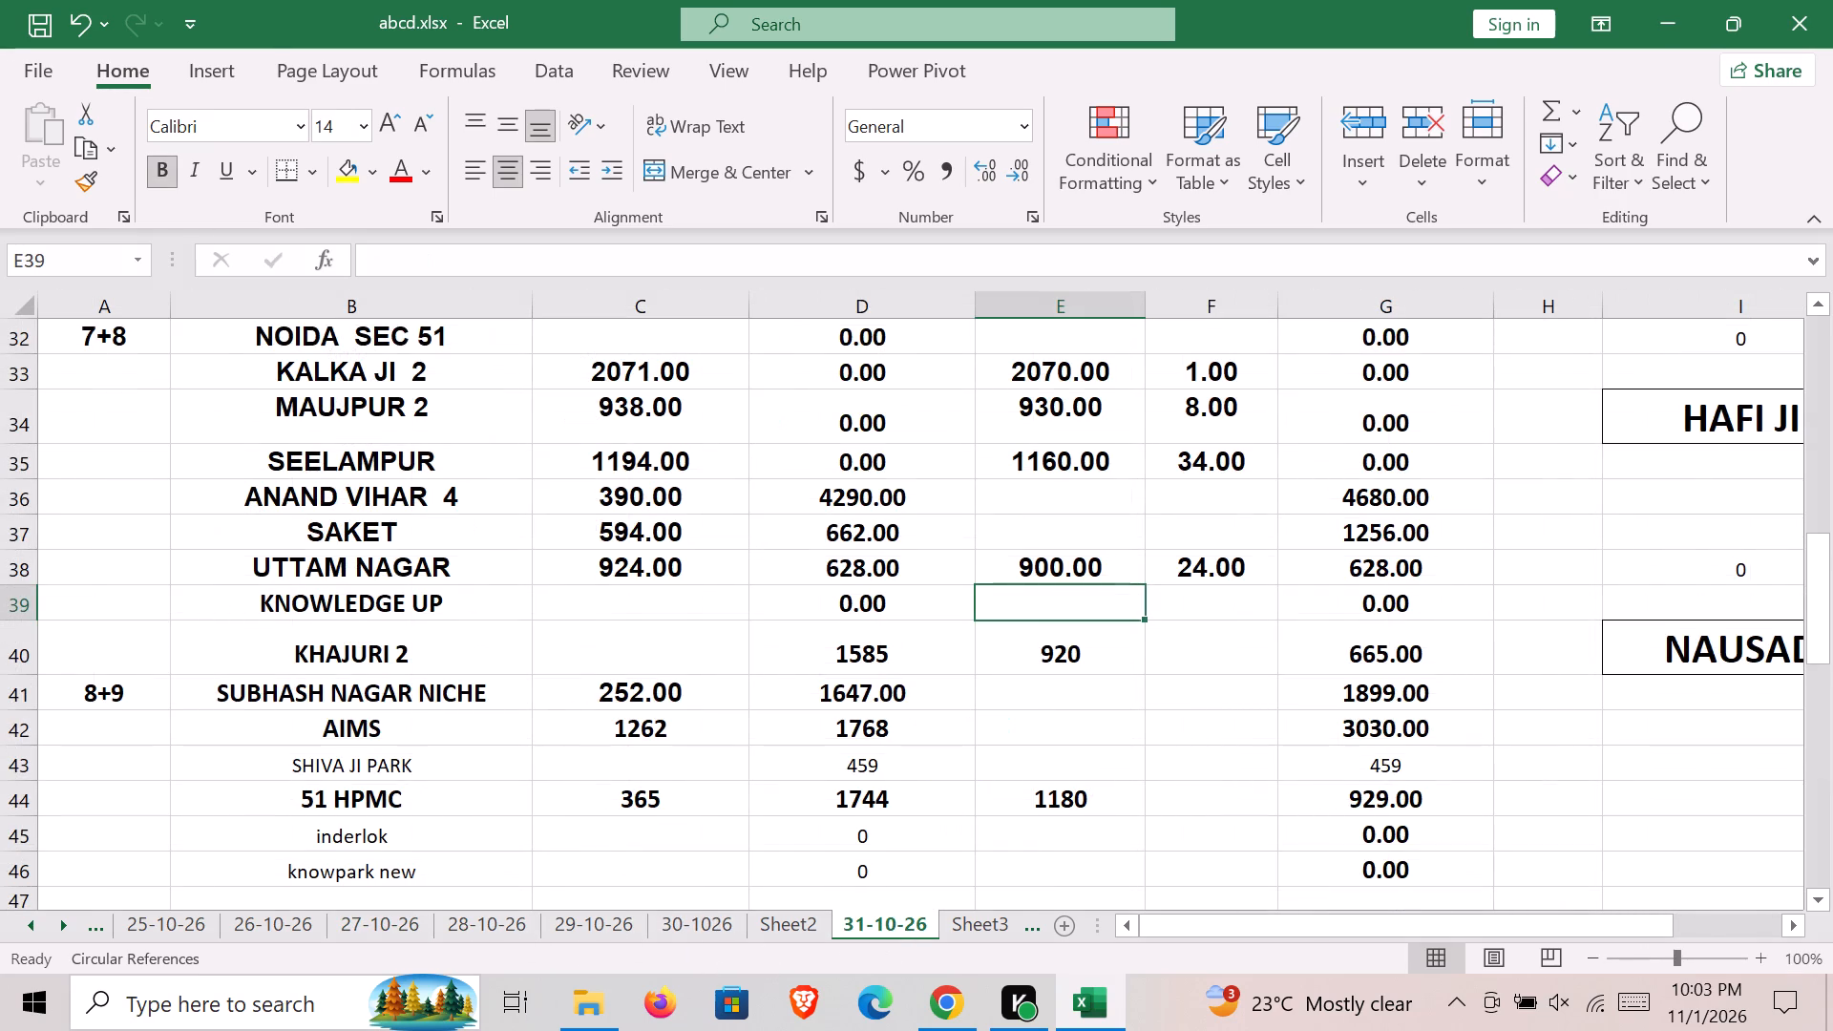
pyautogui.click(868, 670)
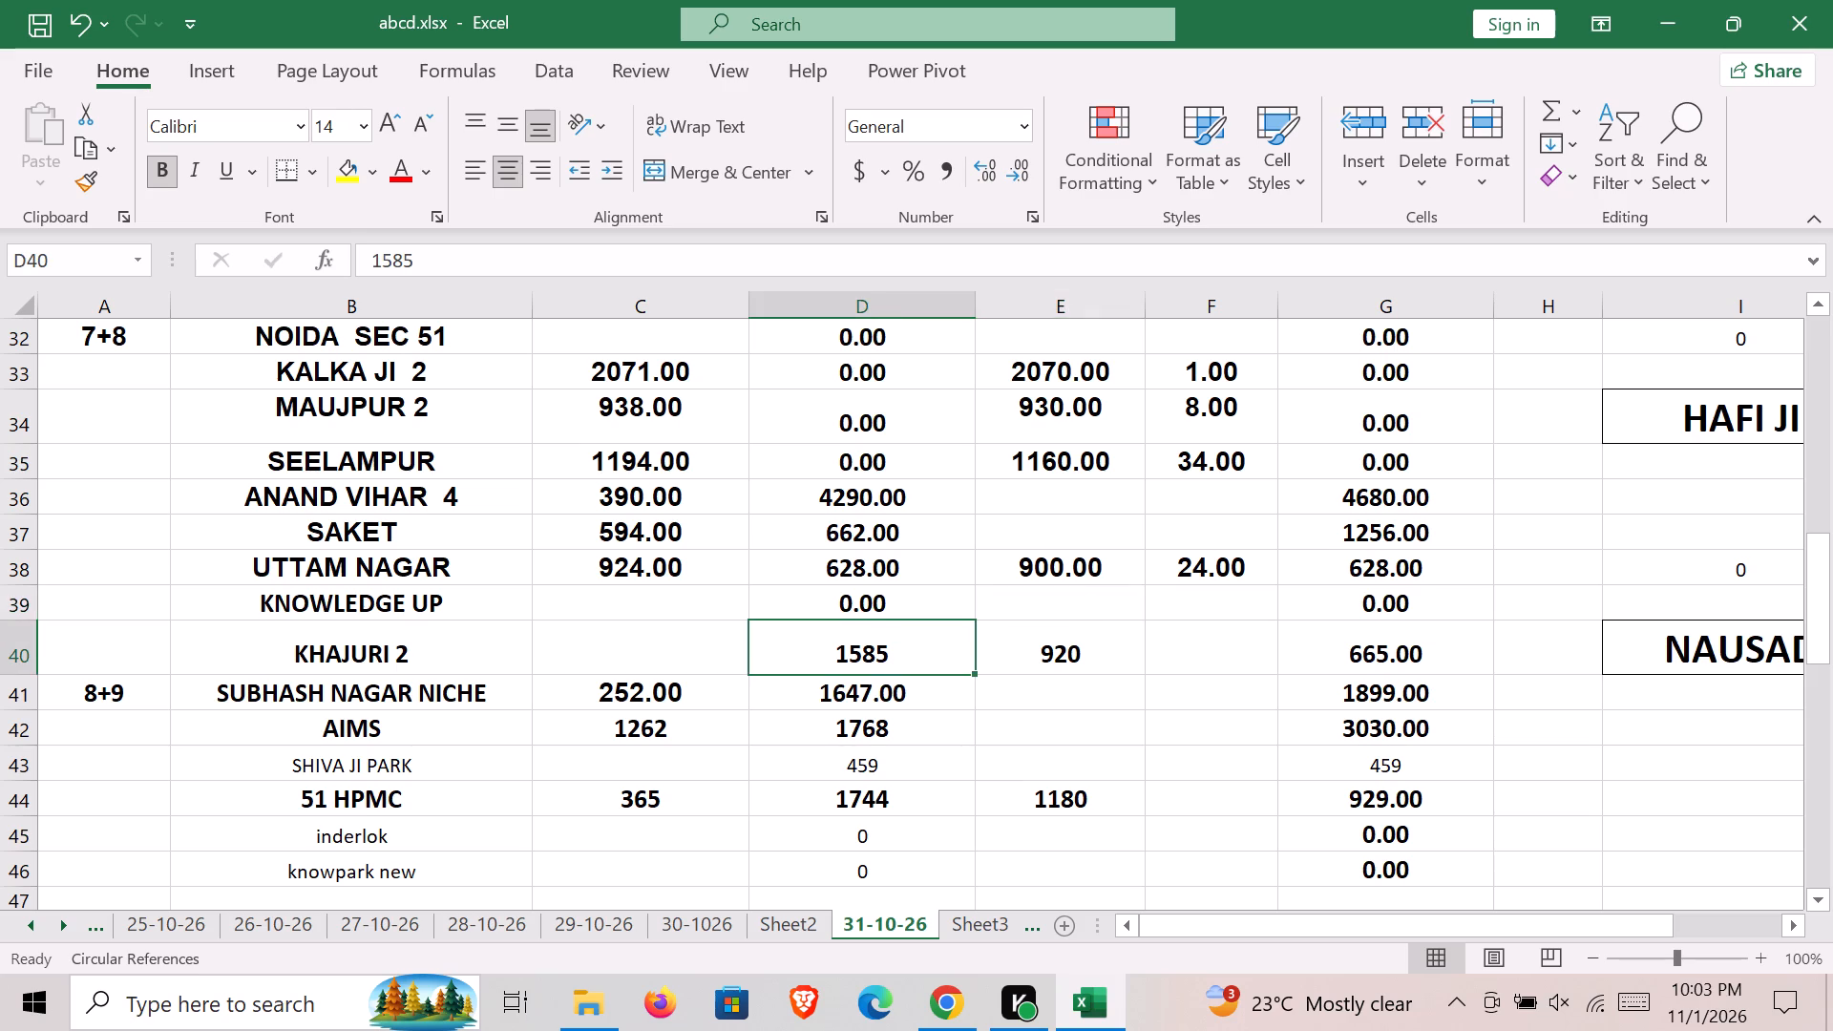
pyautogui.write('1012')
pyautogui.press('Right')
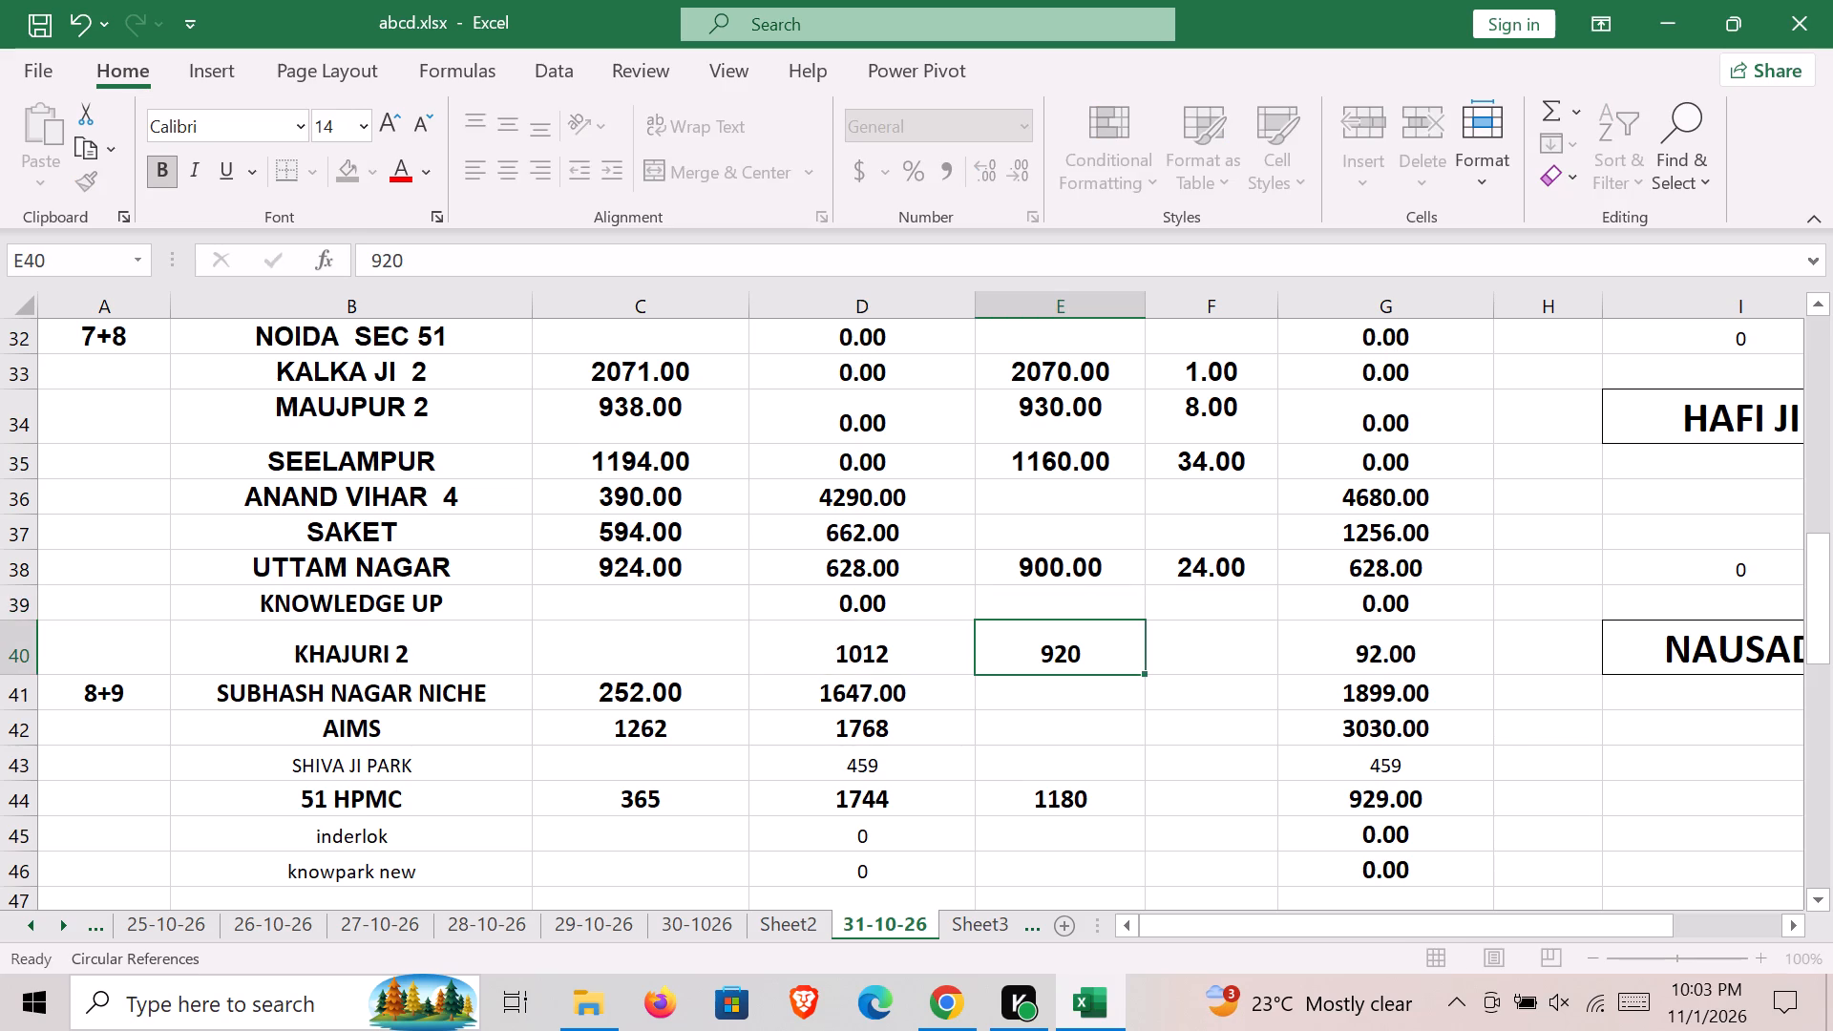
pyautogui.press('Right')
pyautogui.write('92')
pyautogui.press('Up')
# Enter a credit amount of 1170 and an R/O of 74 for Khajuri Khas.
pyautogui.press('Left')
pyautogui.press('Up')
pyautogui.press('Up')
pyautogui.press('Up')
pyautogui.press('Up')
pyautogui.press('Up')
pyautogui.press('Up')
pyautogui.press('Up')
pyautogui.press('Up')
pyautogui.press('Up')
pyautogui.press('Up')
pyautogui.press('Up')
pyautogui.press('Up')
pyautogui.press('Up')
pyautogui.press('Up')
pyautogui.press('Up')
pyautogui.press('Up')
pyautogui.press('Up')
pyautogui.press('Up')
pyautogui.press('Up')
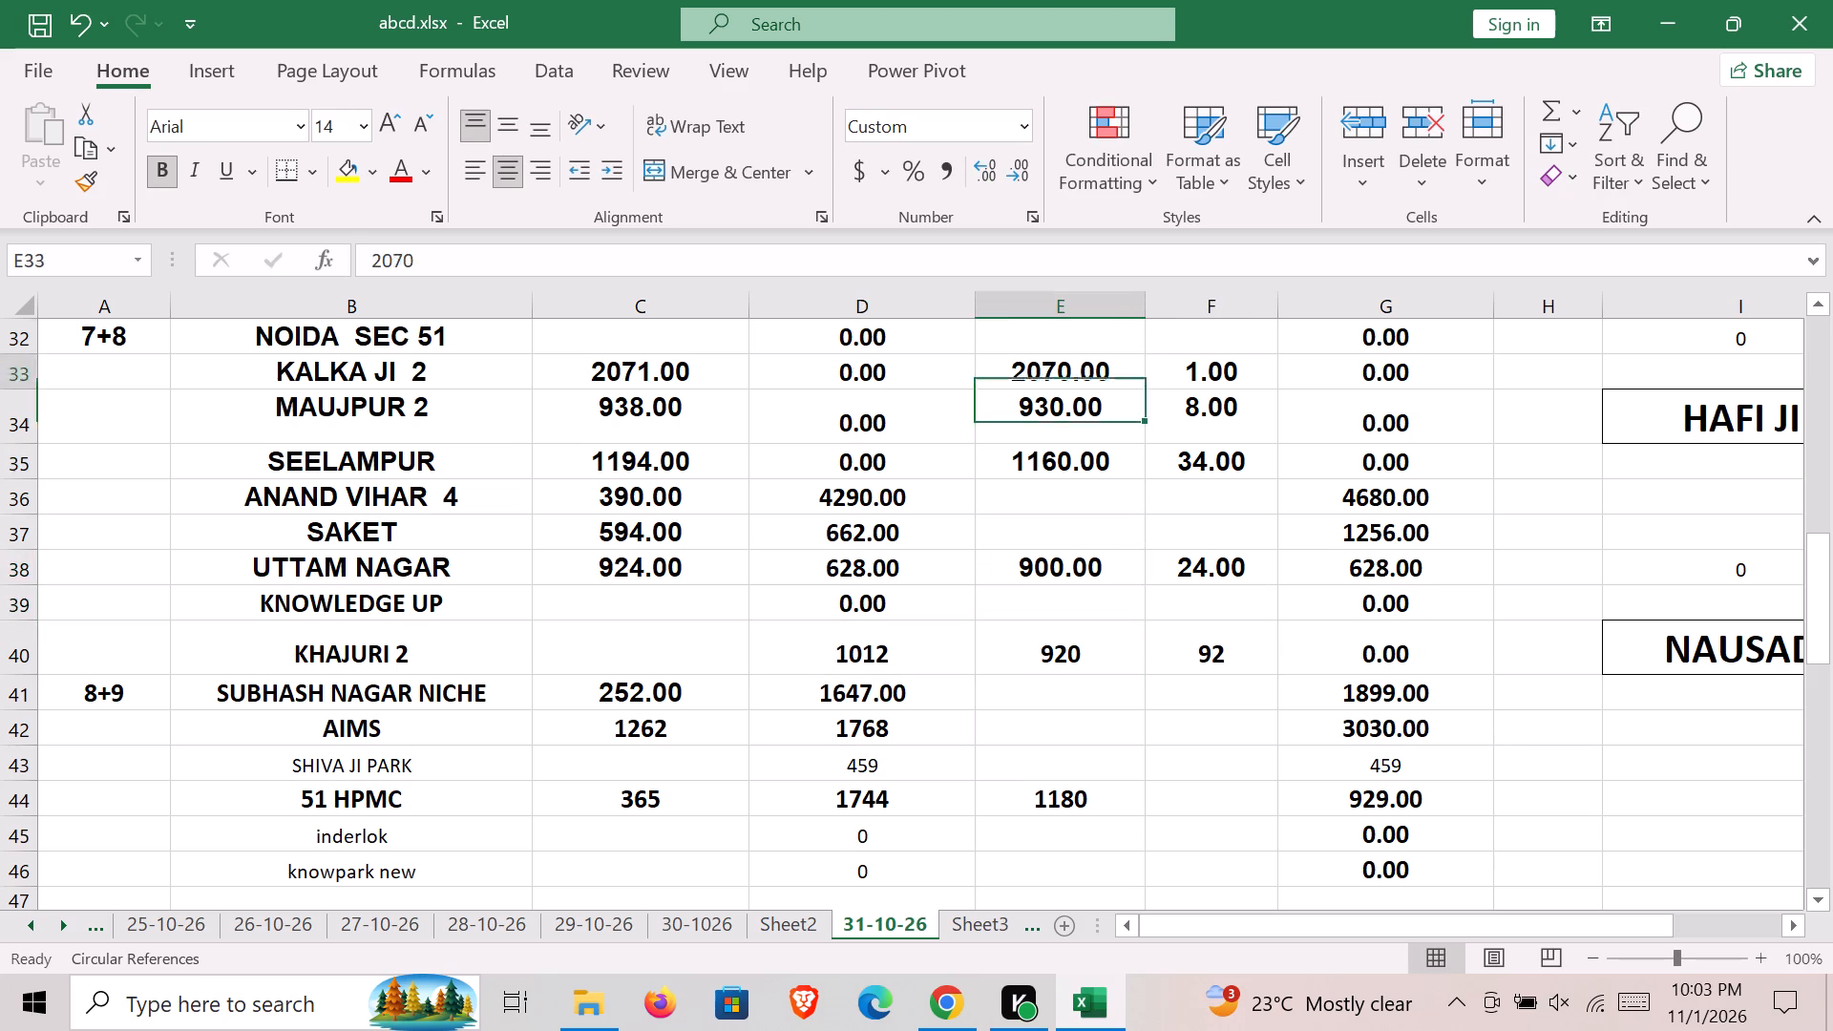
pyautogui.press('Up')
pyautogui.press('Up')
pyautogui.press('Down')
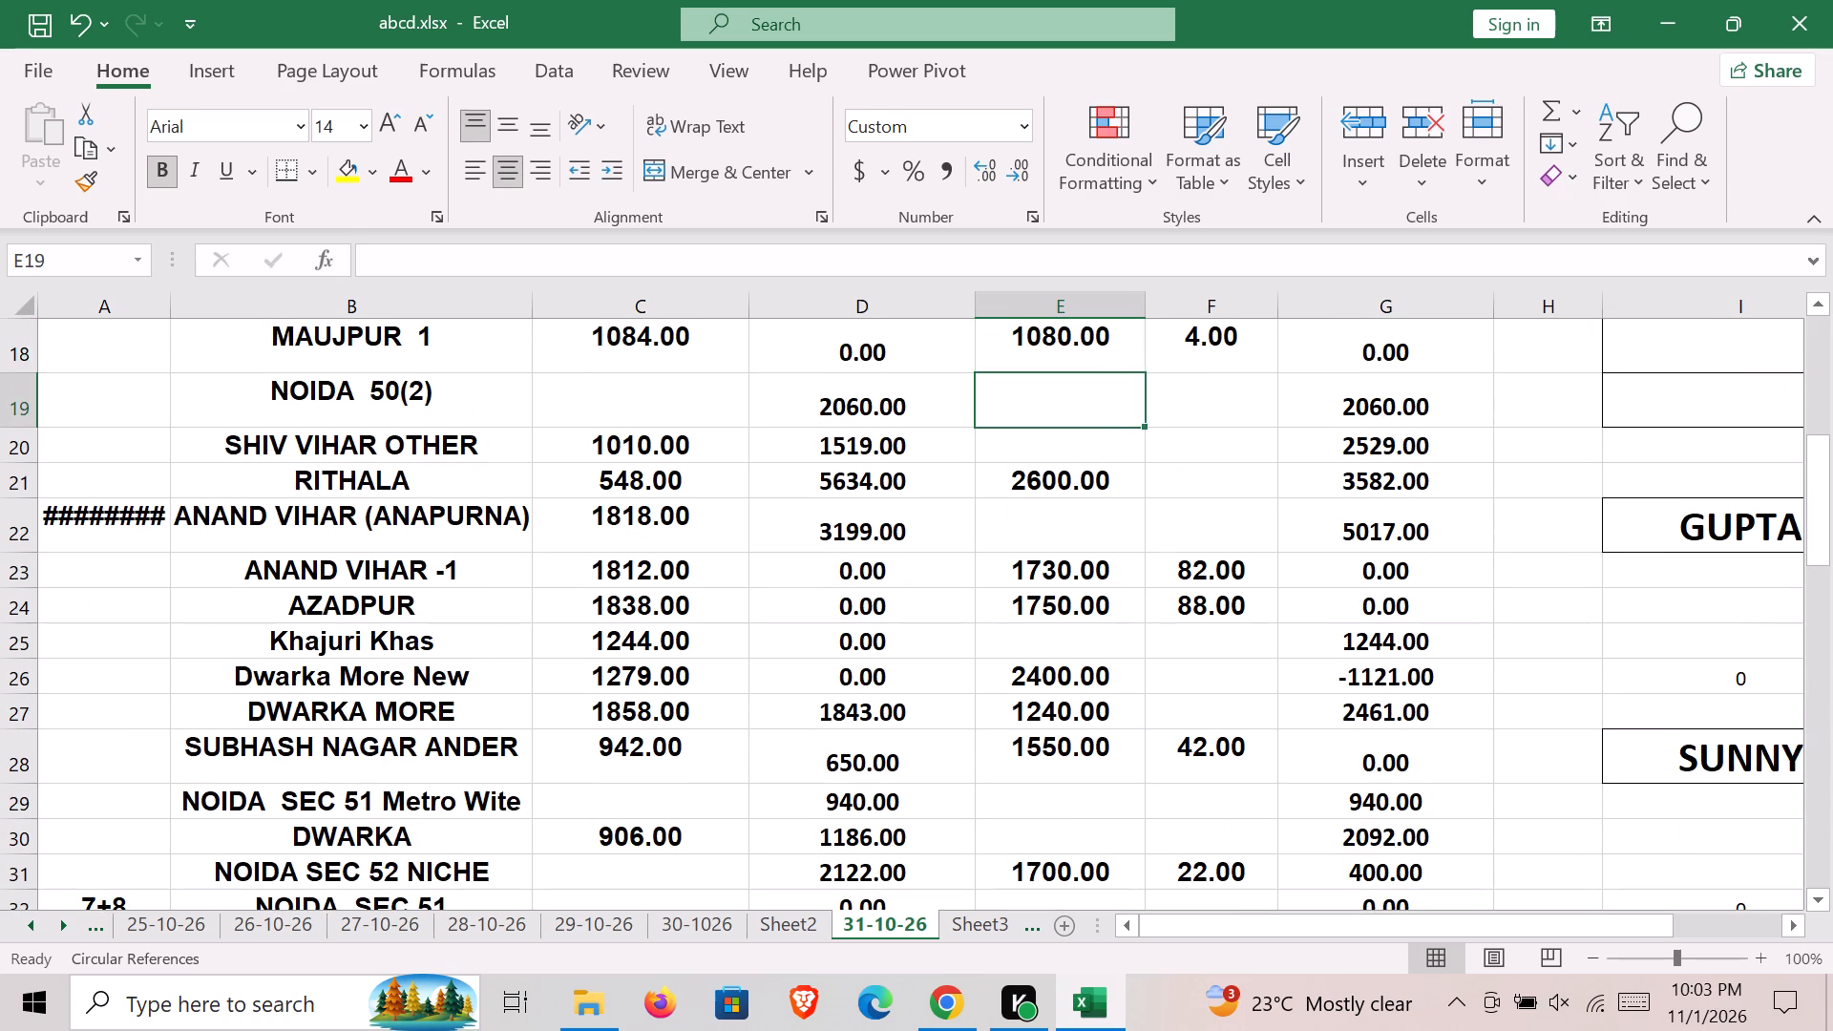
pyautogui.press('Up')
pyautogui.press('Up')
pyautogui.press('Down')
pyautogui.press('Down')
pyautogui.press('Down')
pyautogui.press('Down')
pyautogui.press('Down')
pyautogui.press('Down')
pyautogui.press('Down')
pyautogui.press('Down')
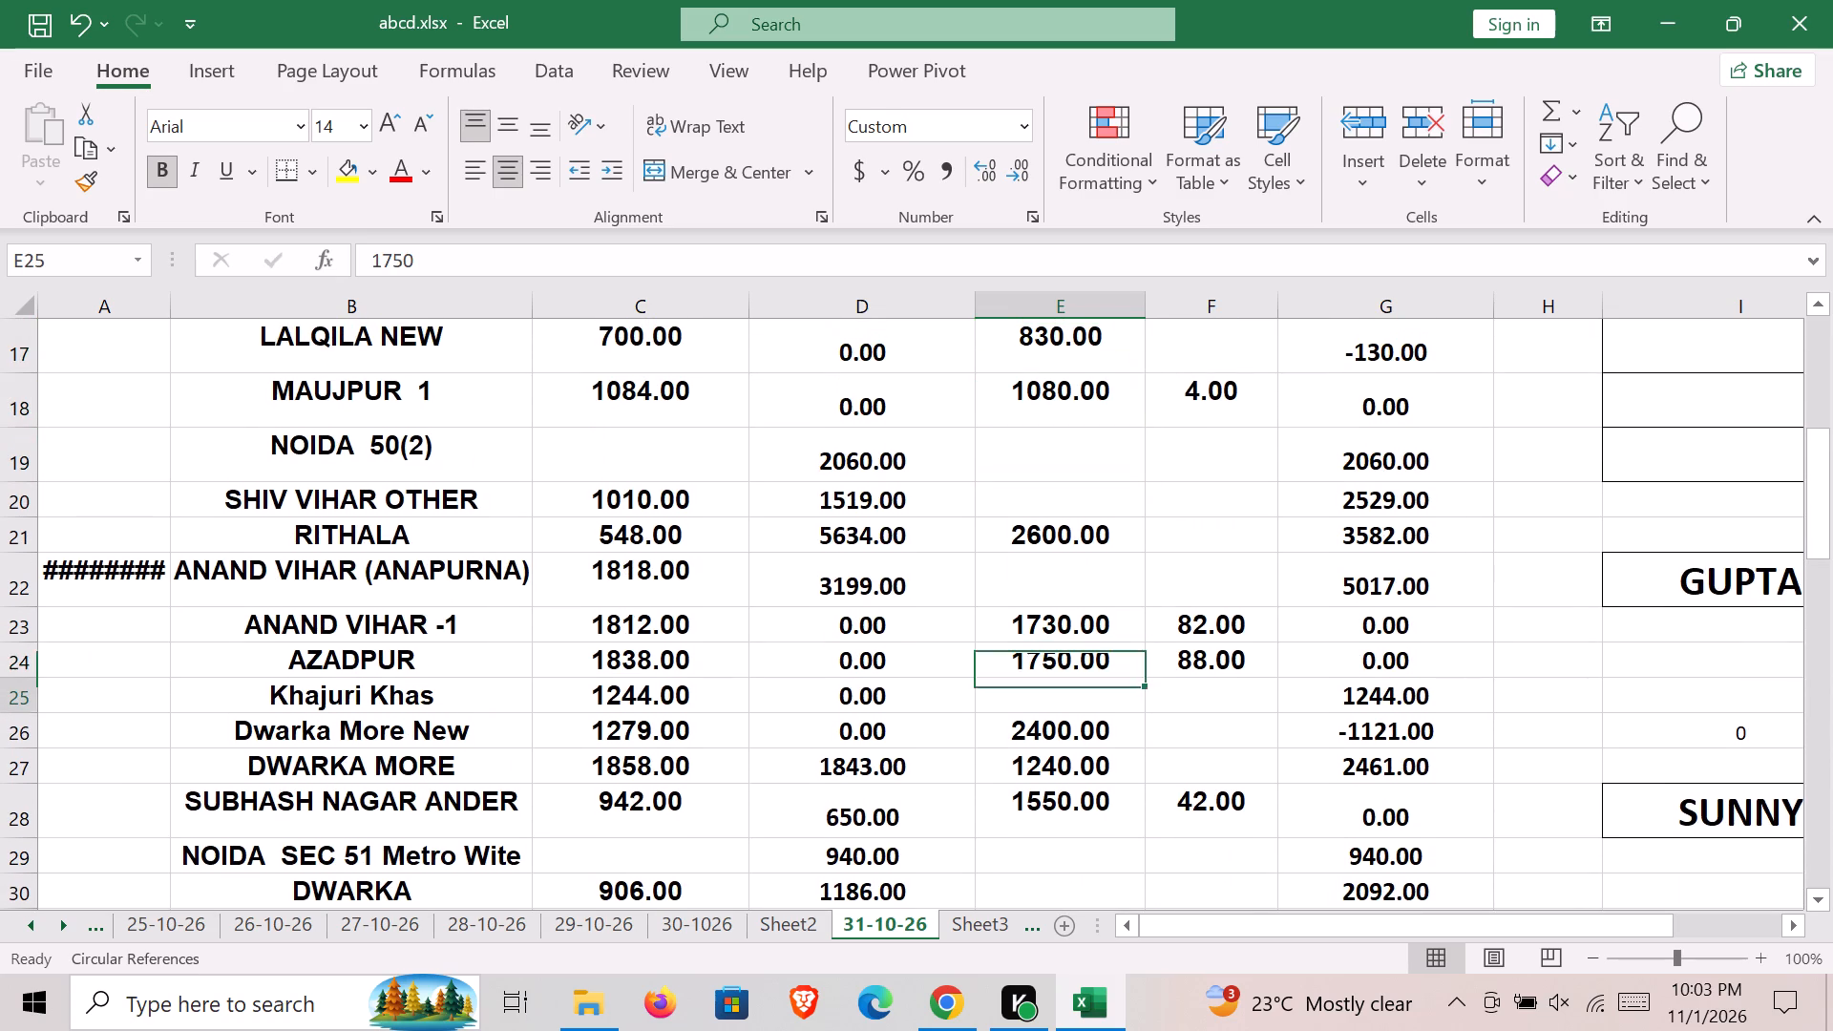
pyautogui.write('1170')
pyautogui.press('Right')
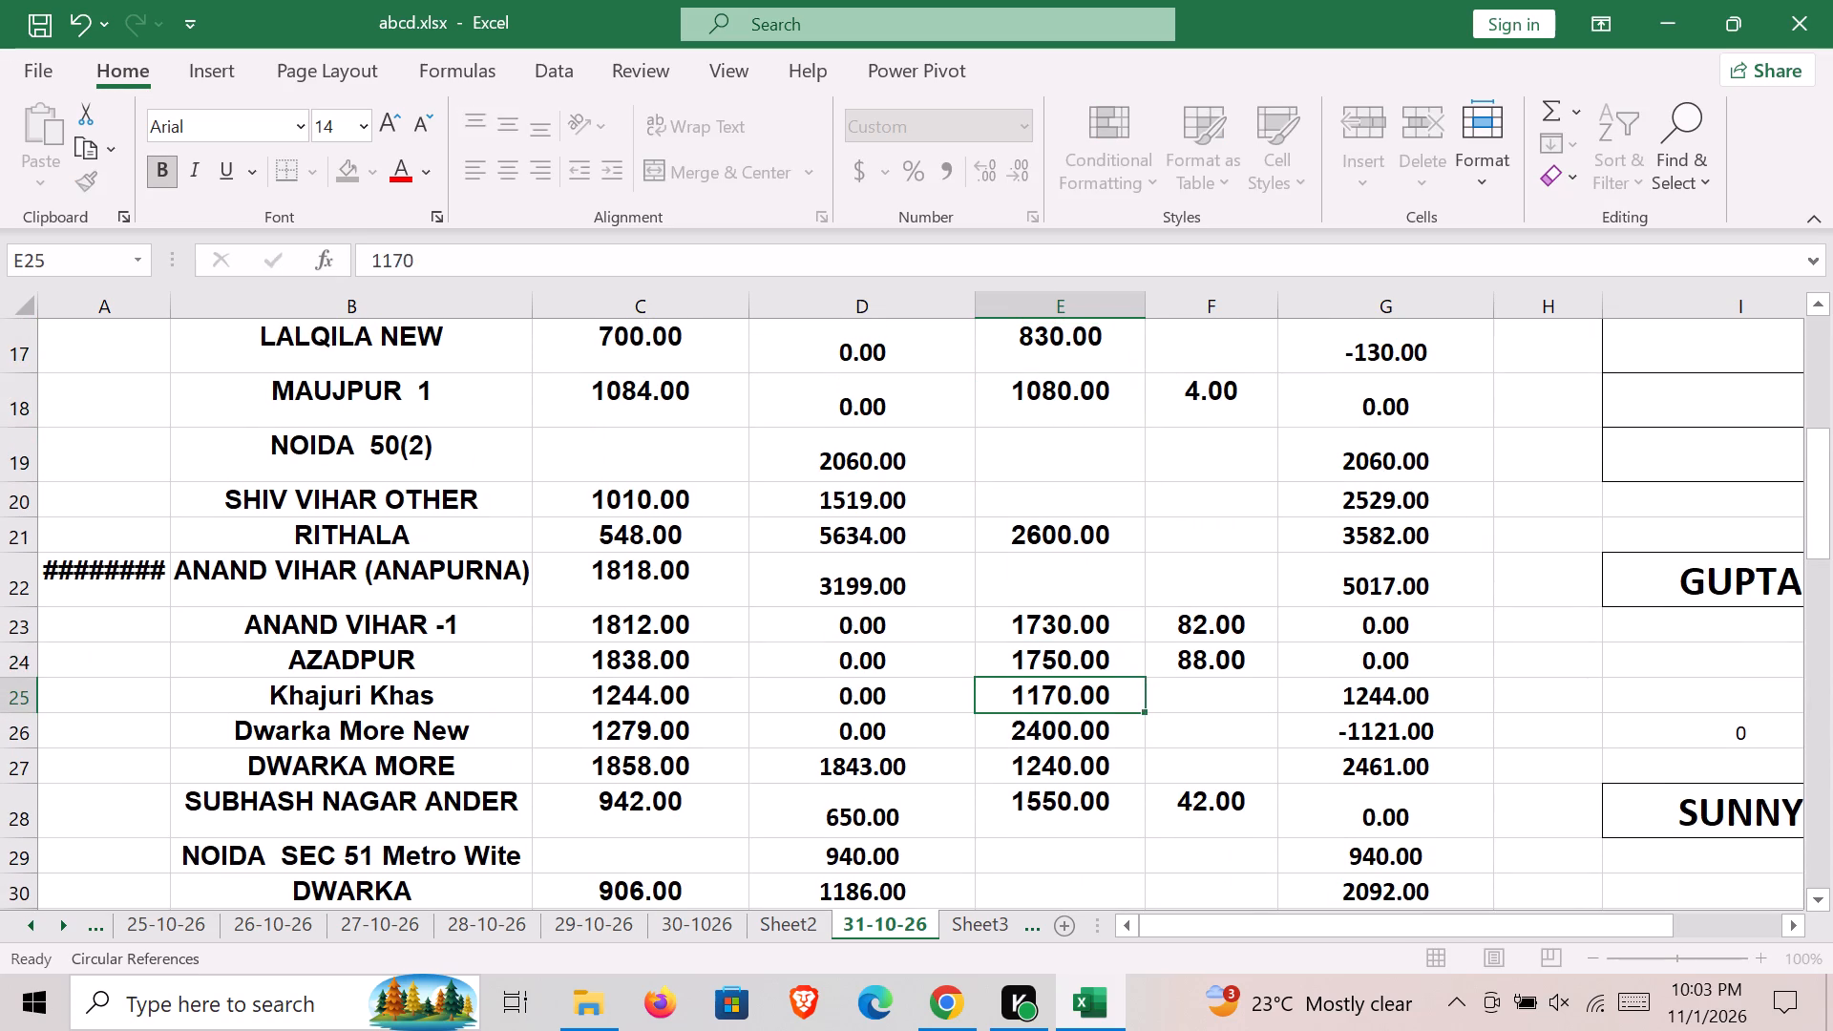
pyautogui.write('74')
pyautogui.press('Up')
# Enter a credit amount of 940 for SHIV VIHAR OTHER.
pyautogui.press('Left')
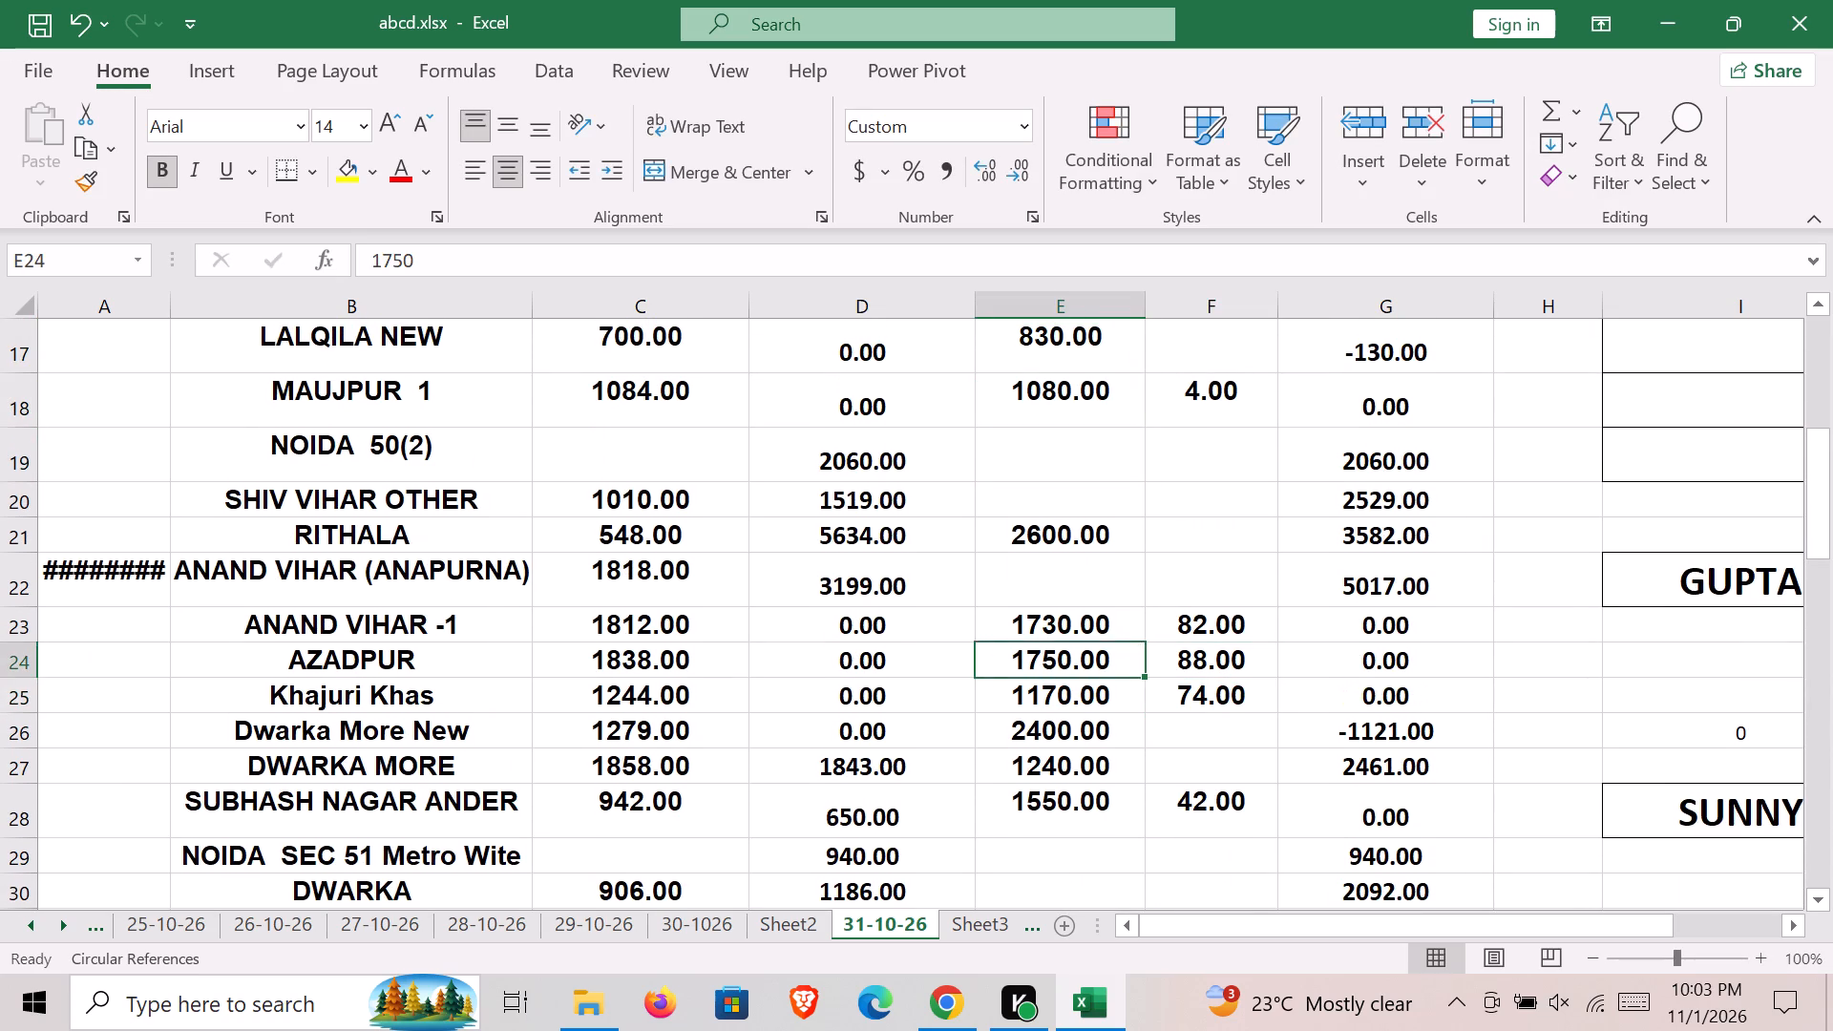
pyautogui.press('Up')
pyautogui.press('Up')
pyautogui.press('Up')
pyautogui.press('Up')
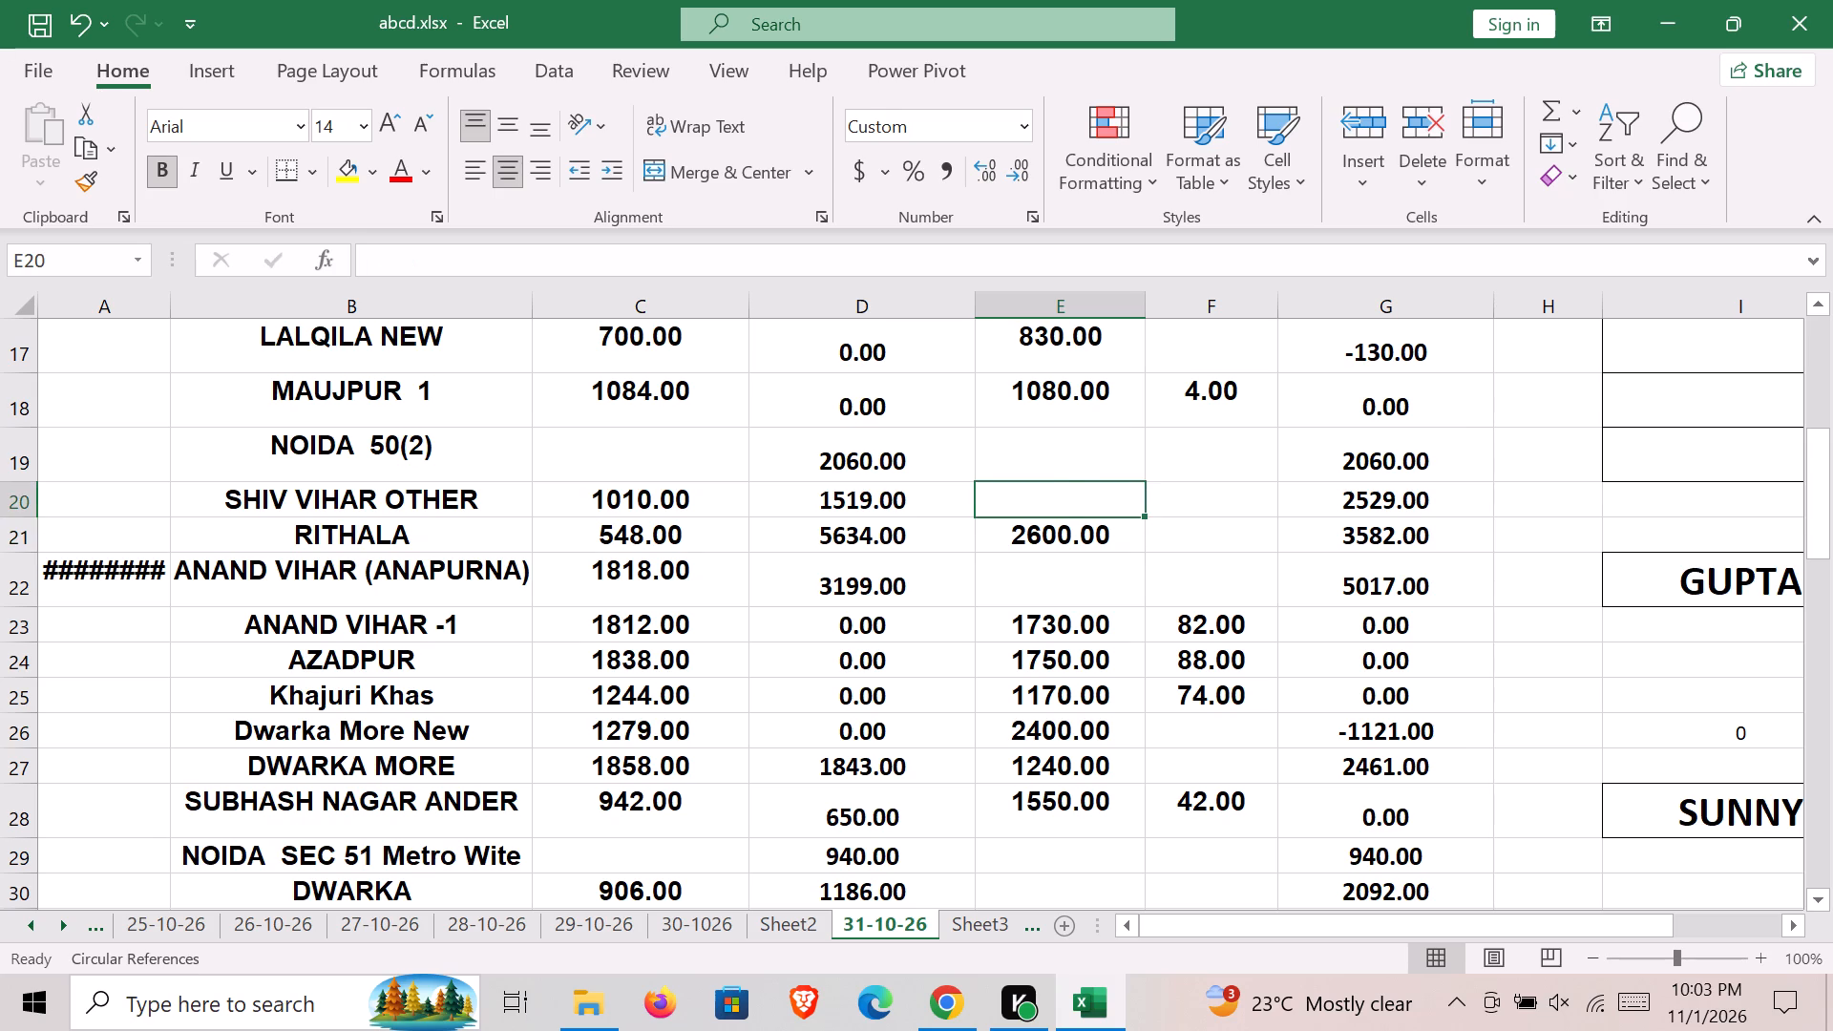
pyautogui.write('940')
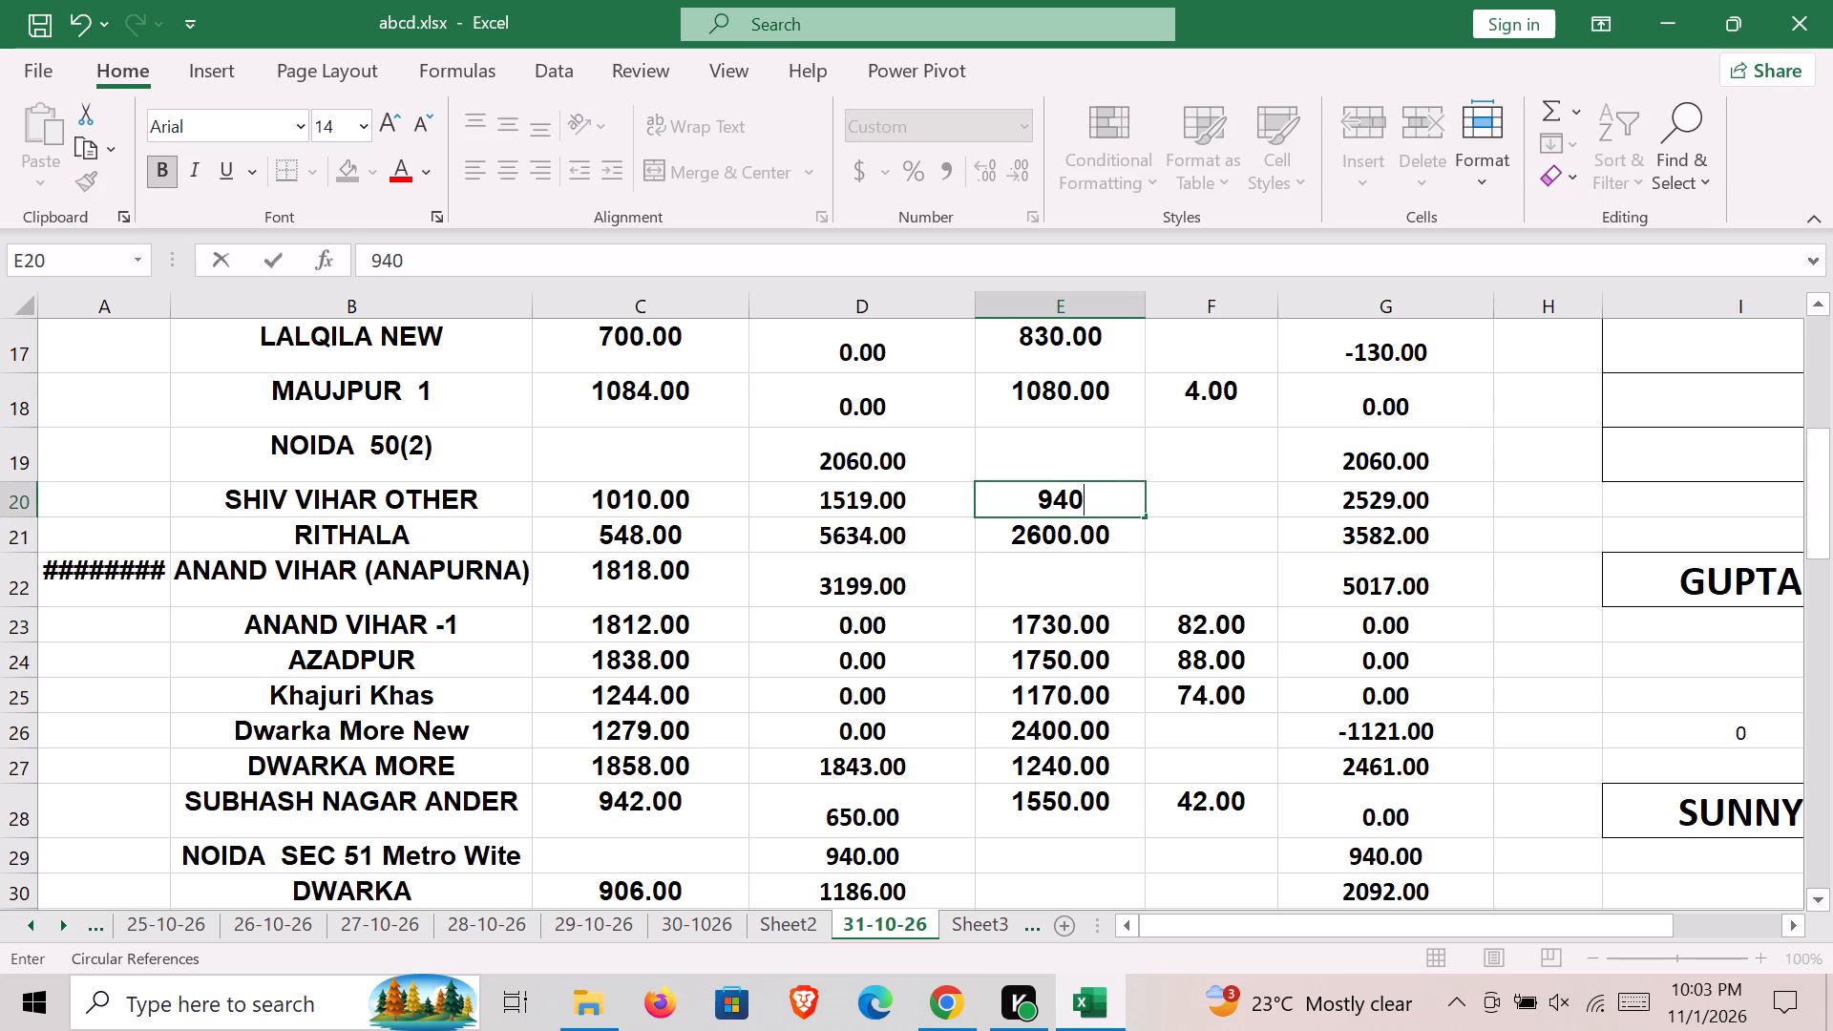
pyautogui.press('Left')
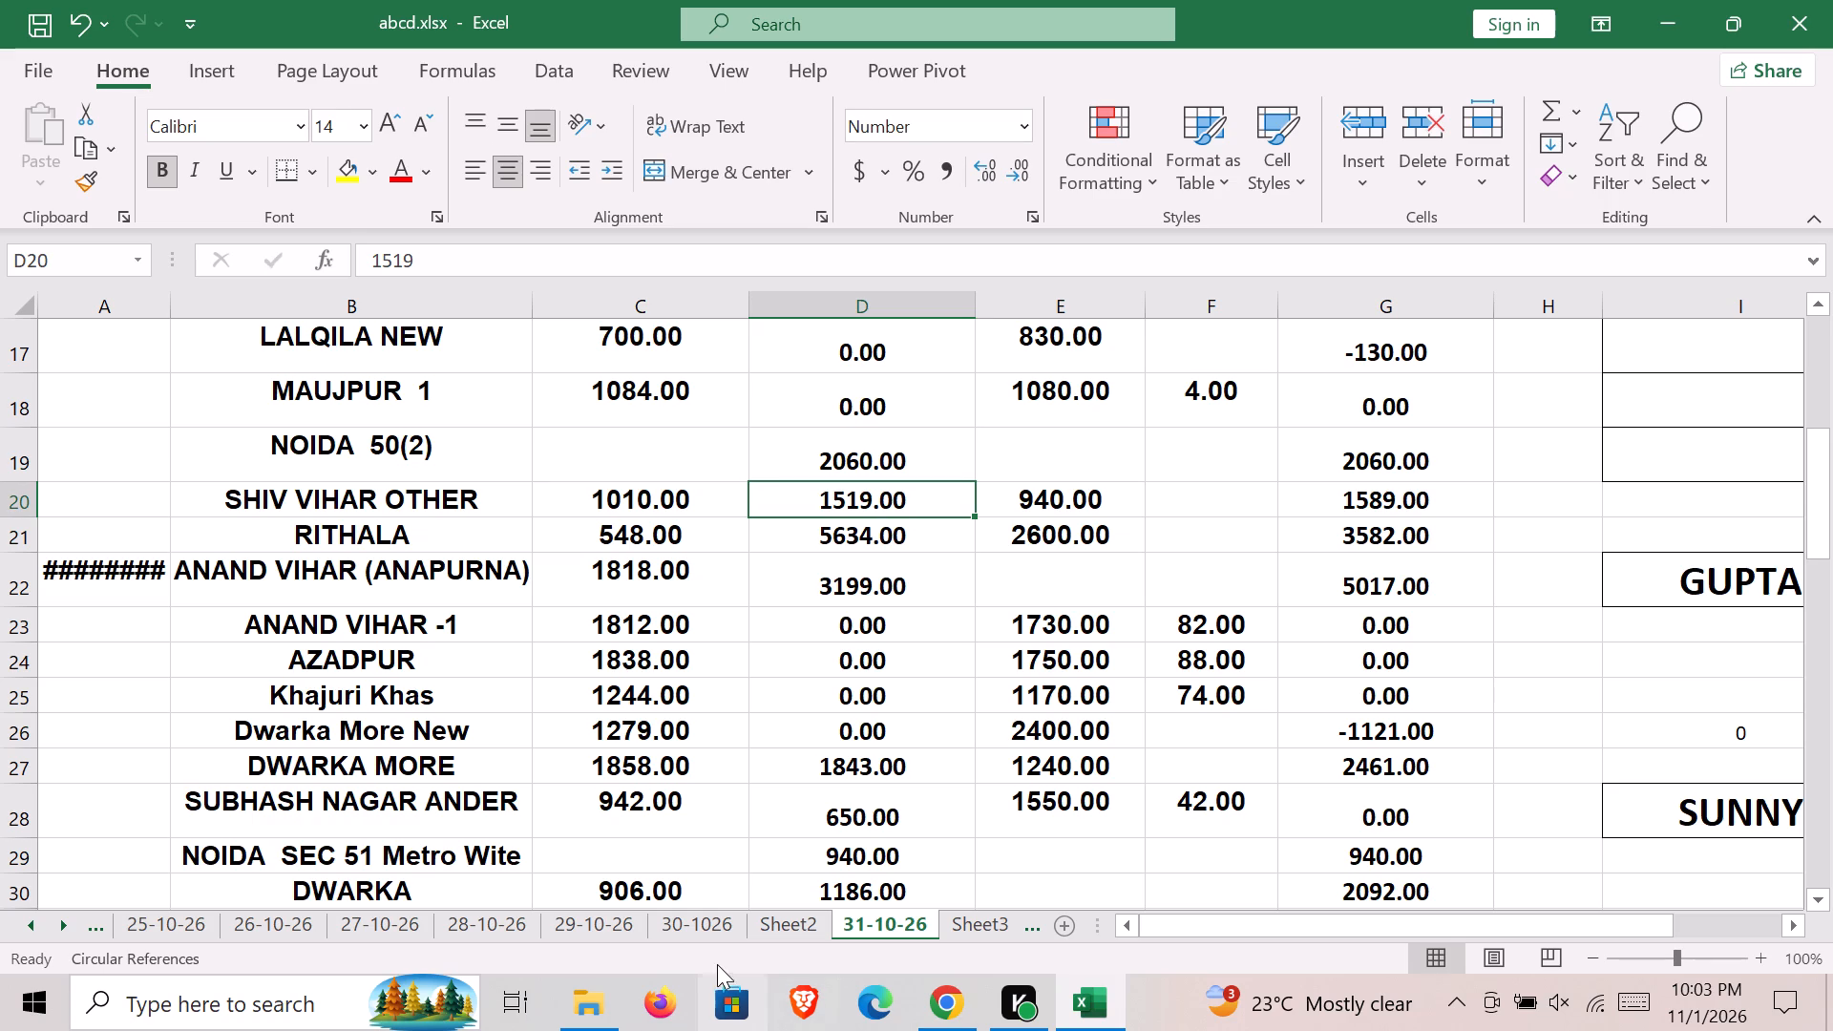
# Examine SHIV VIHAR OTHER's daily amounts and carried balance on the earlier daily sheets from 30-1026 back to 21-10-26.
pyautogui.click(699, 927)
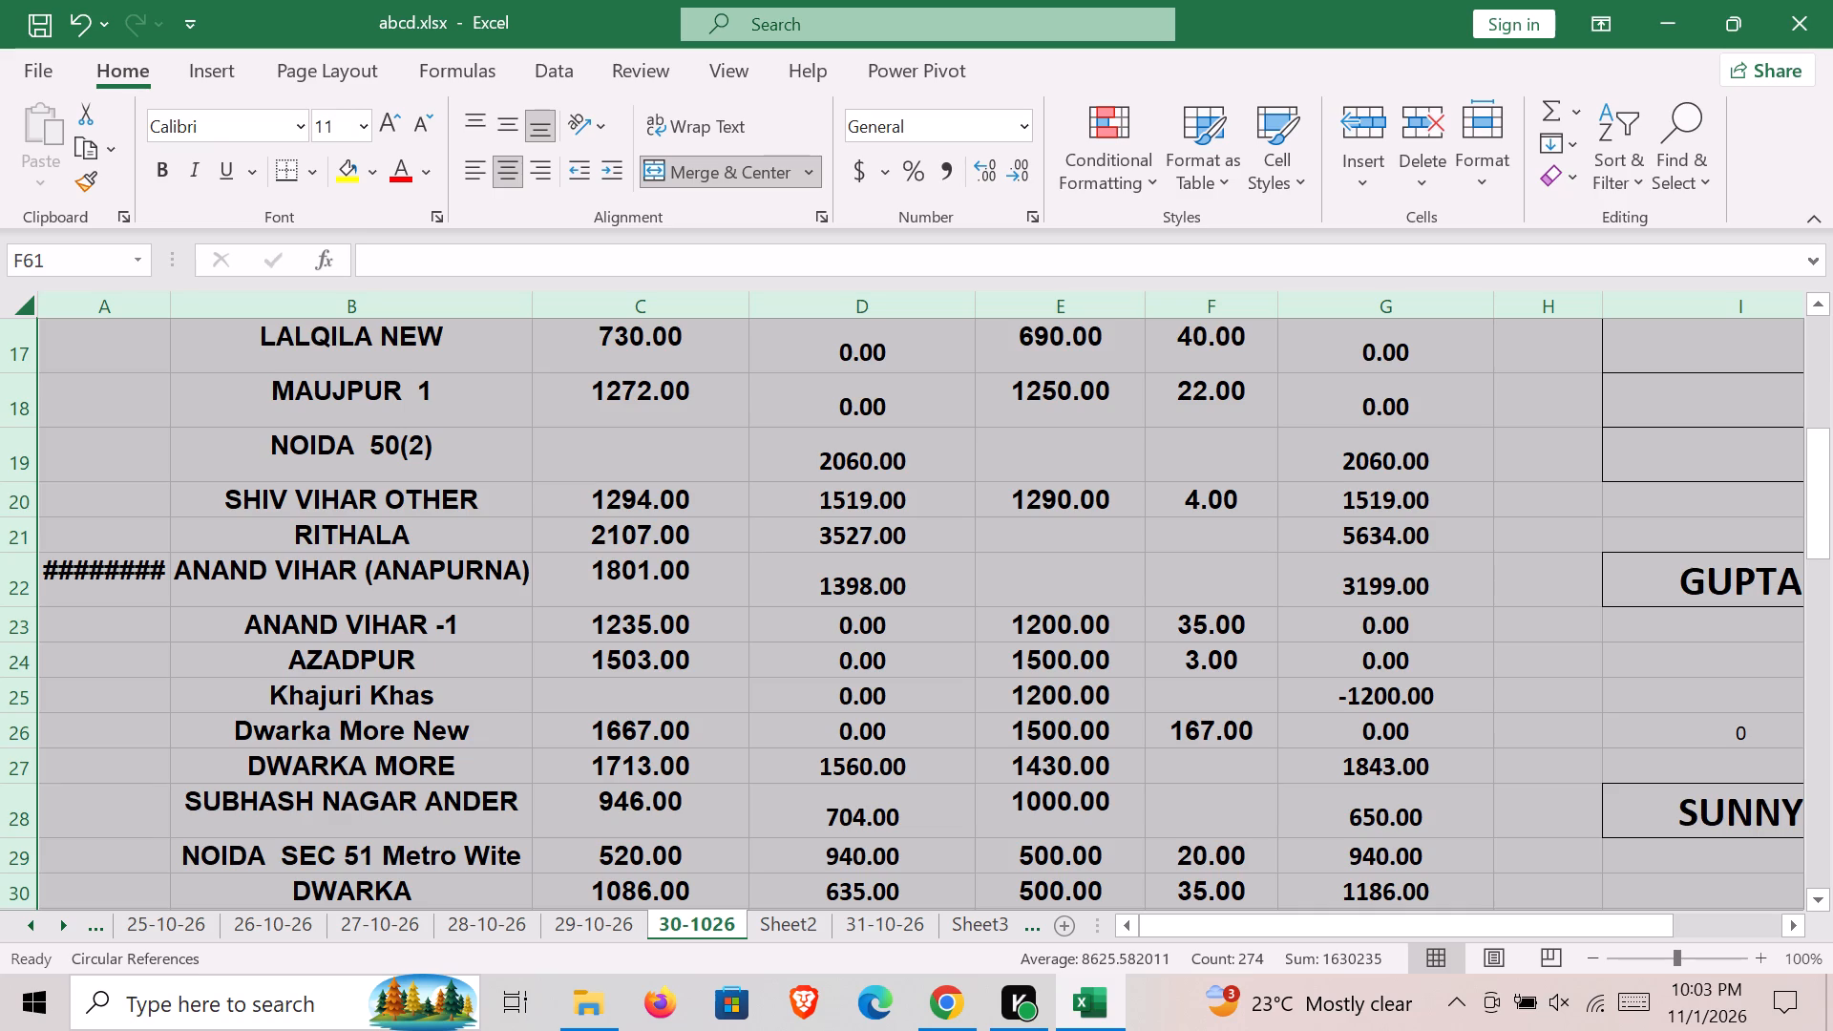
pyautogui.click(885, 507)
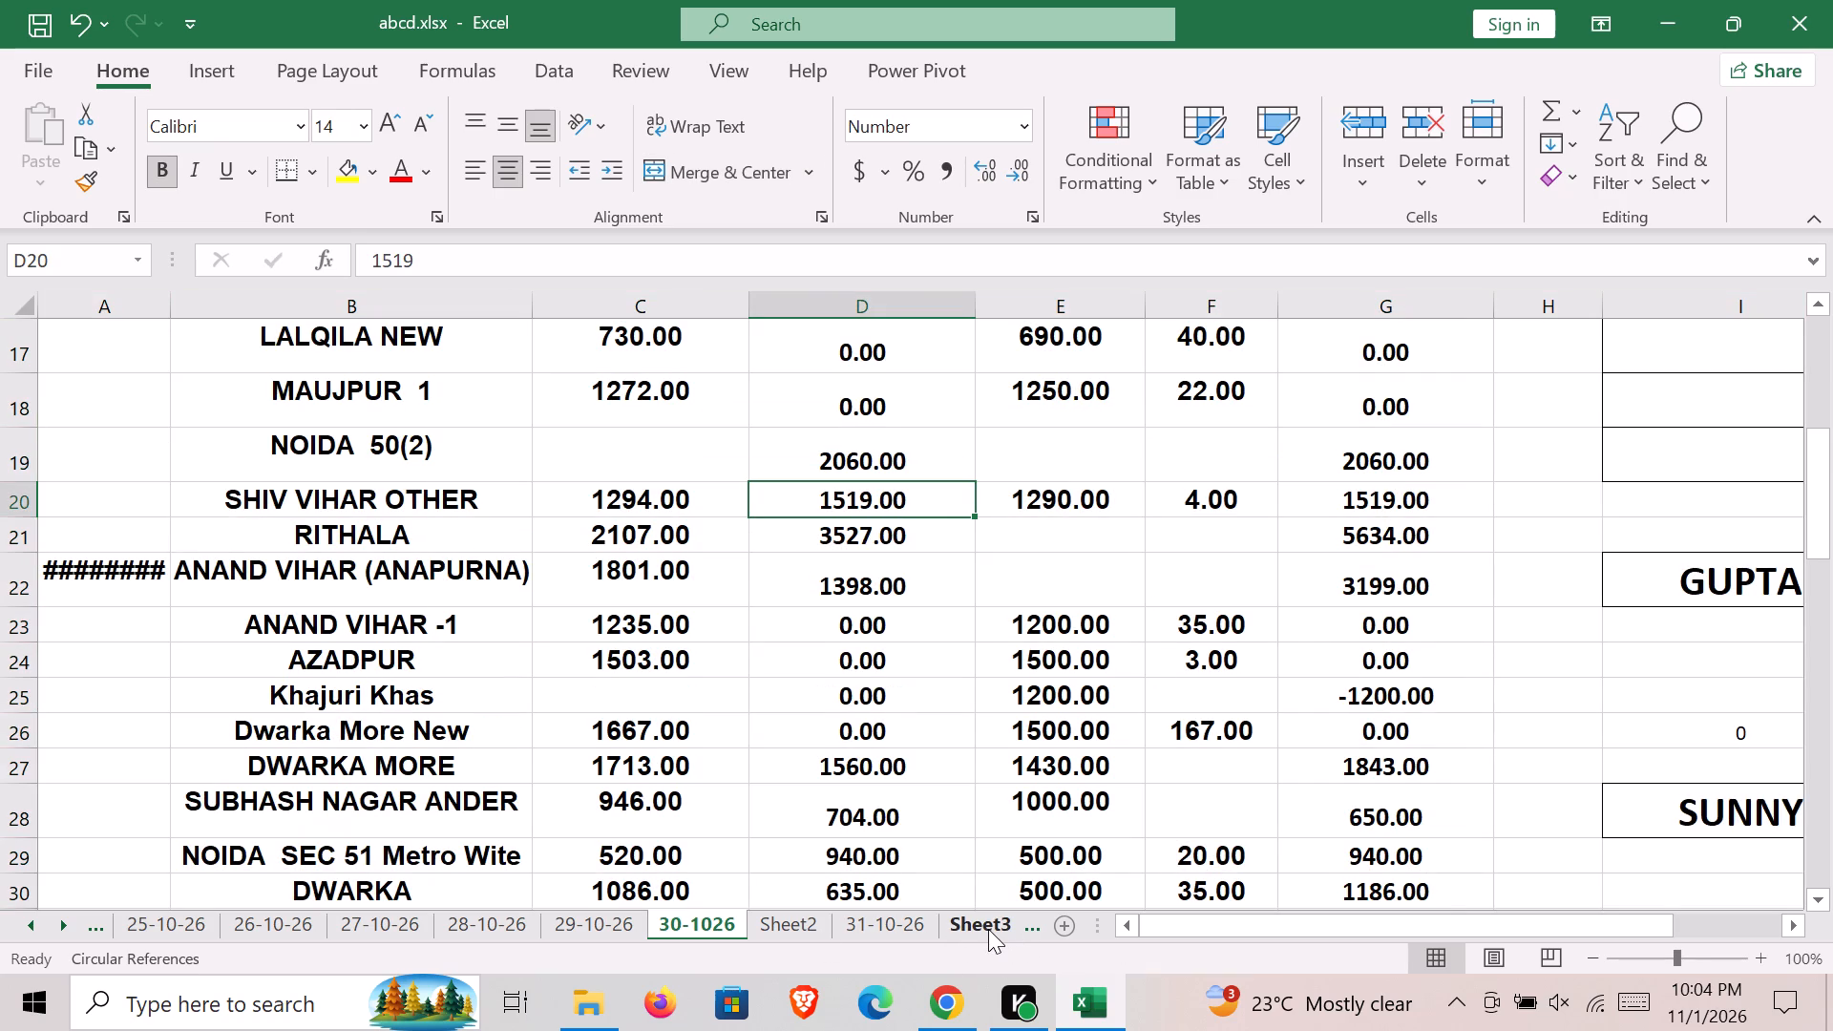
pyautogui.click(595, 921)
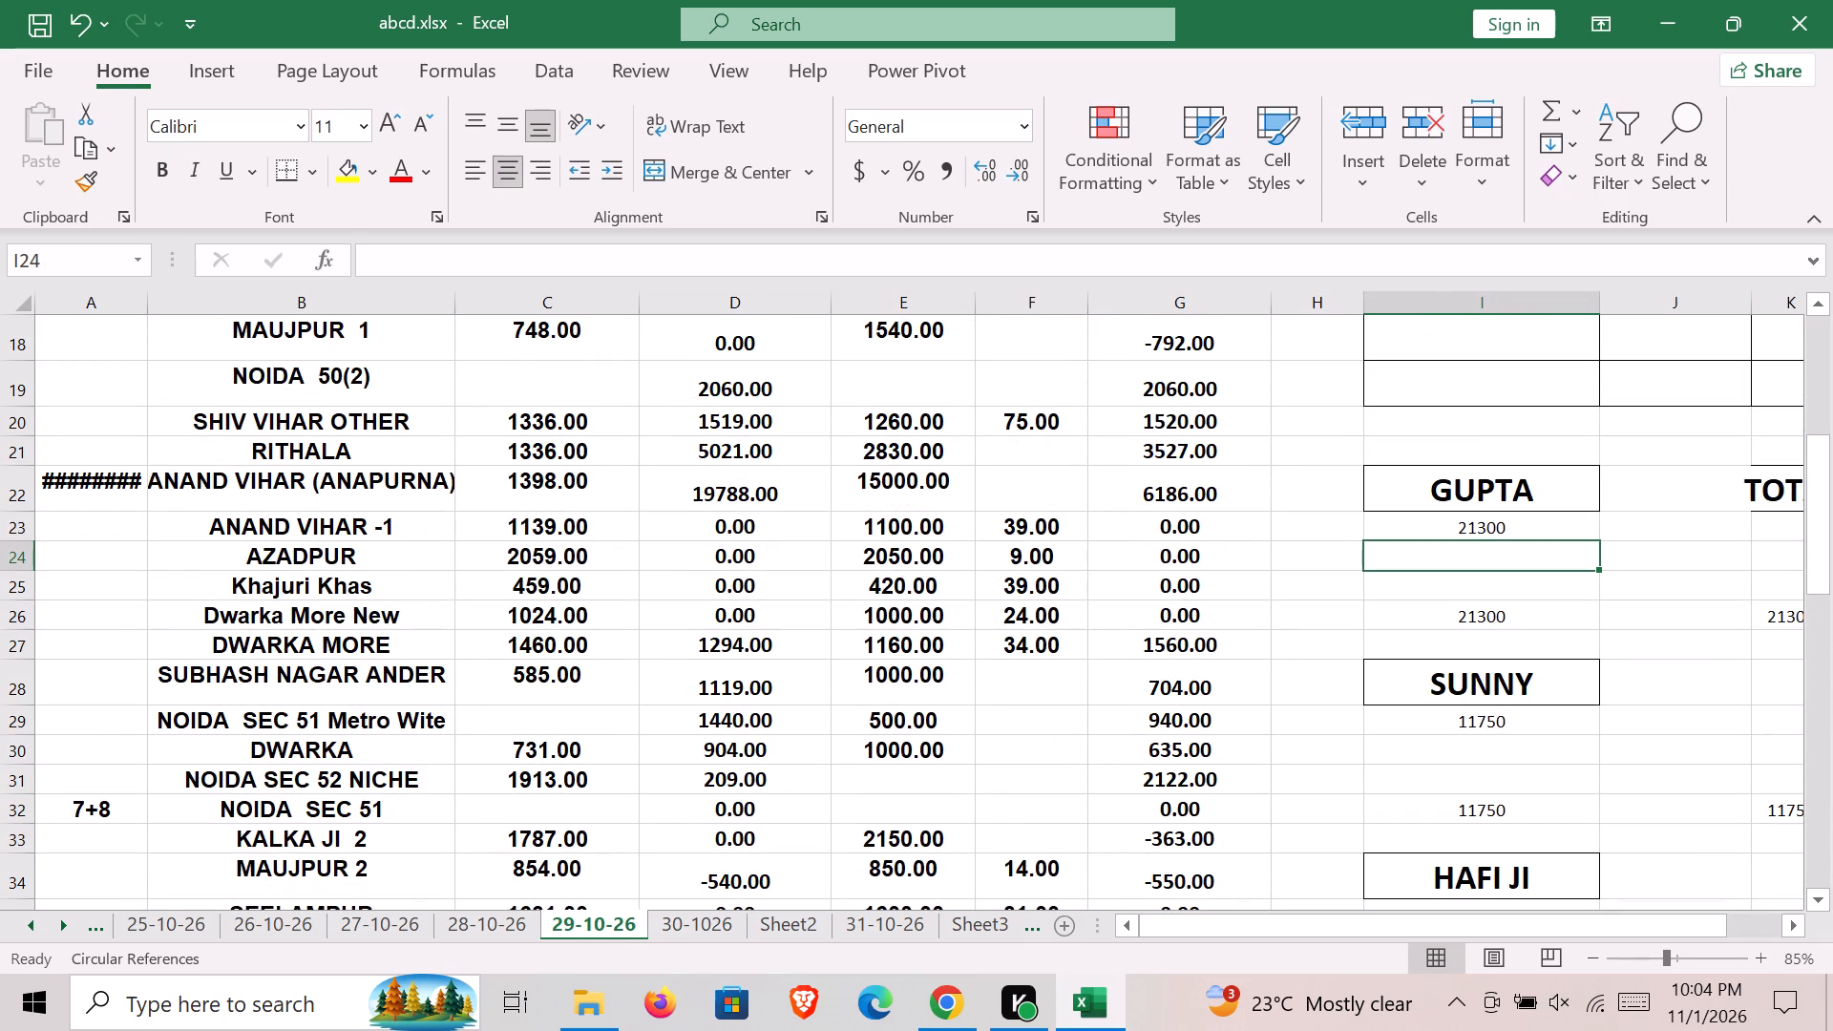
pyautogui.click(274, 920)
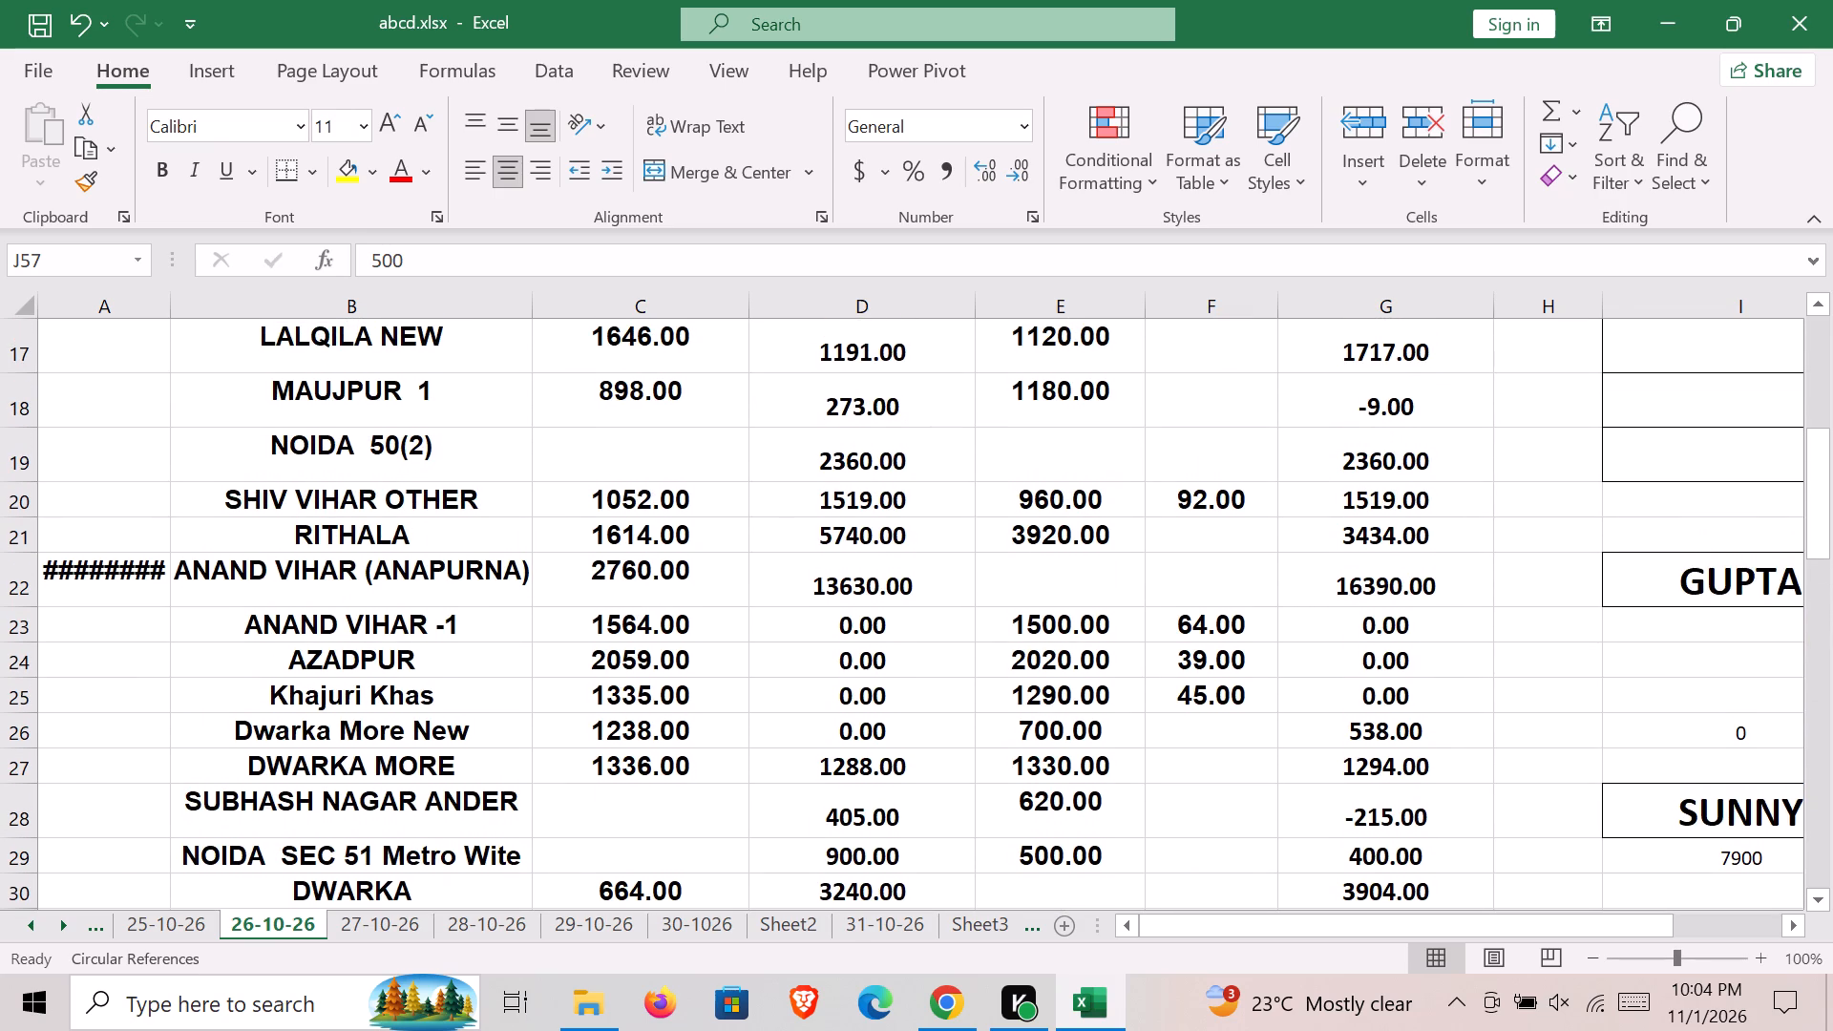
pyautogui.click(177, 927)
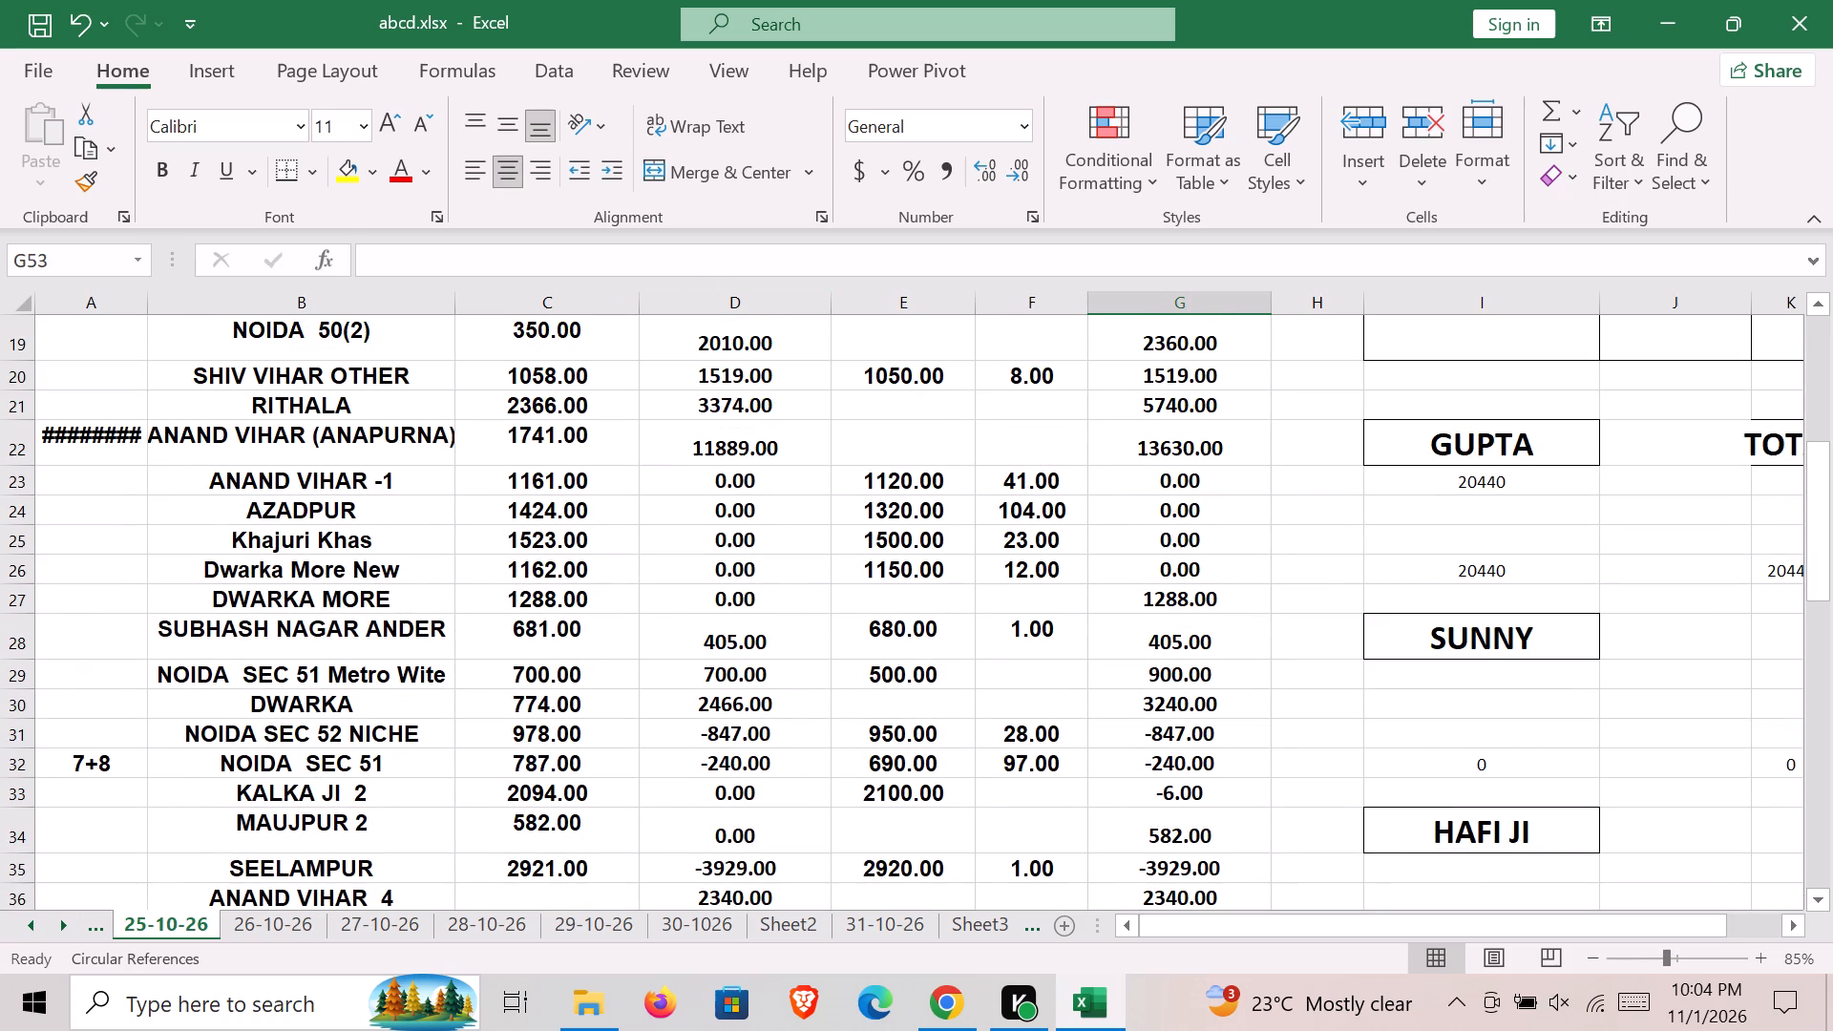
pyautogui.click(85, 926)
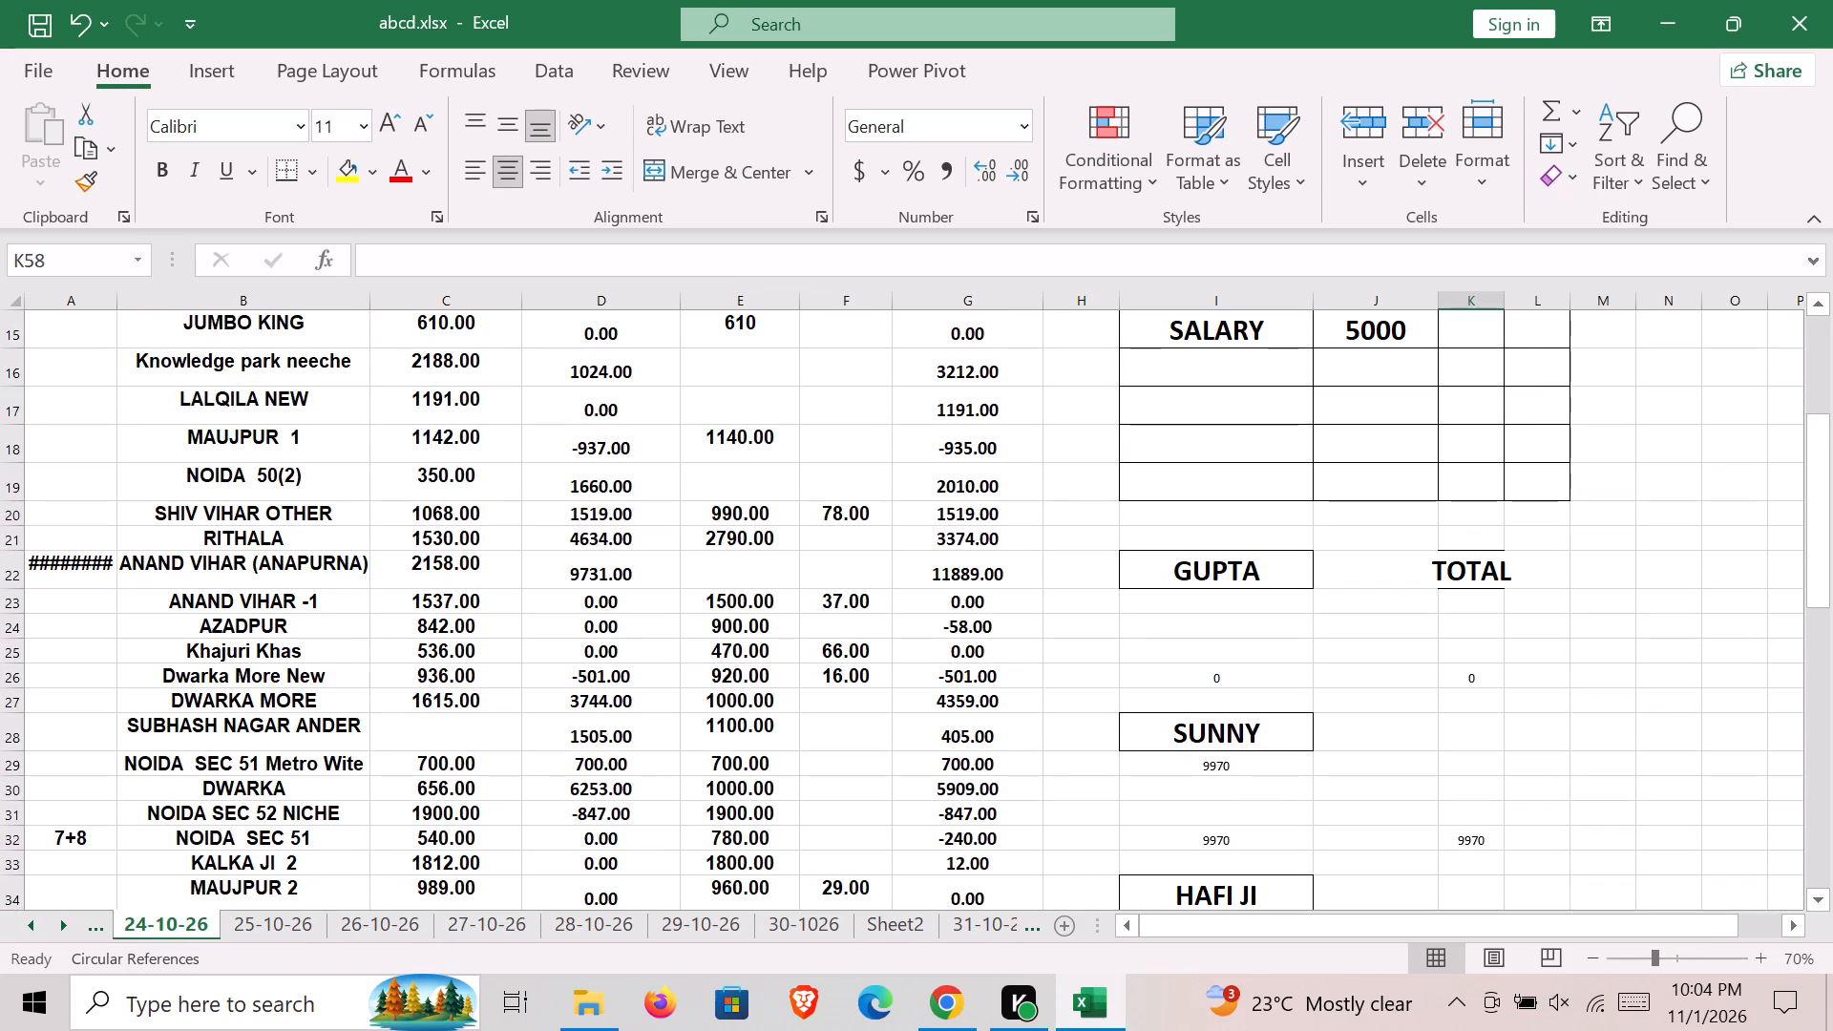
pyautogui.click(94, 919)
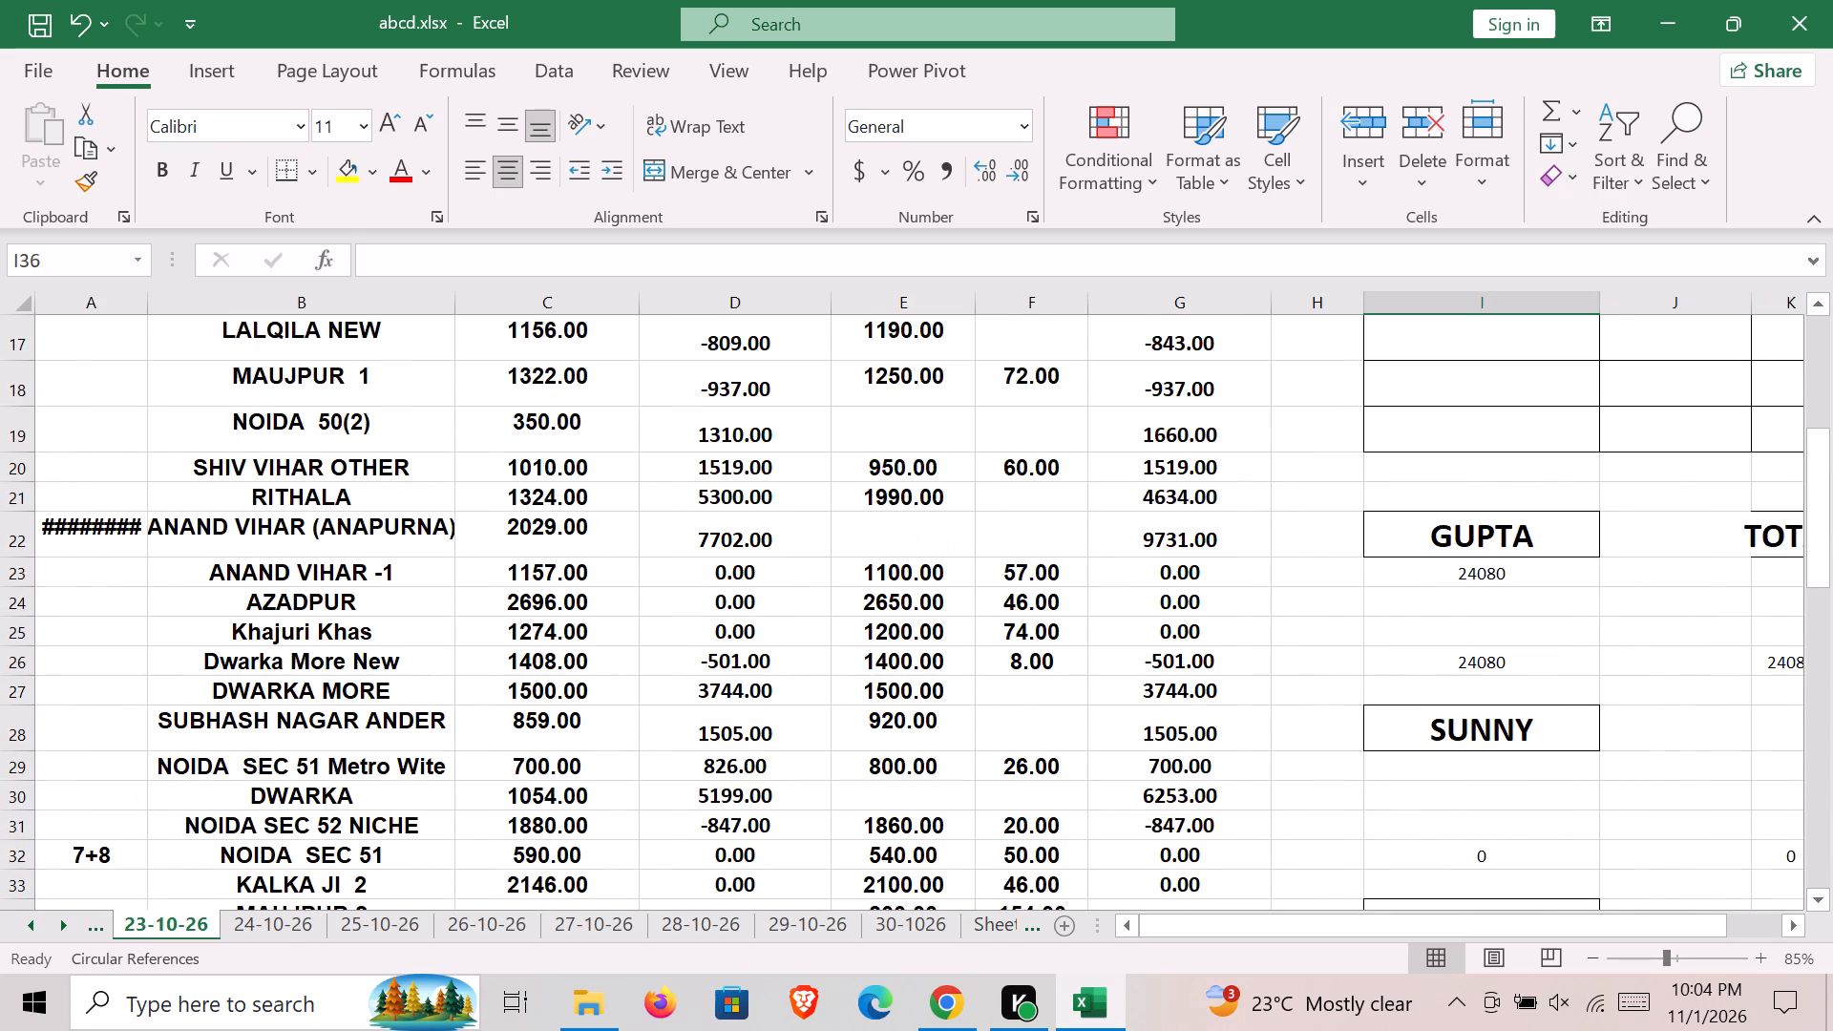
pyautogui.click(92, 925)
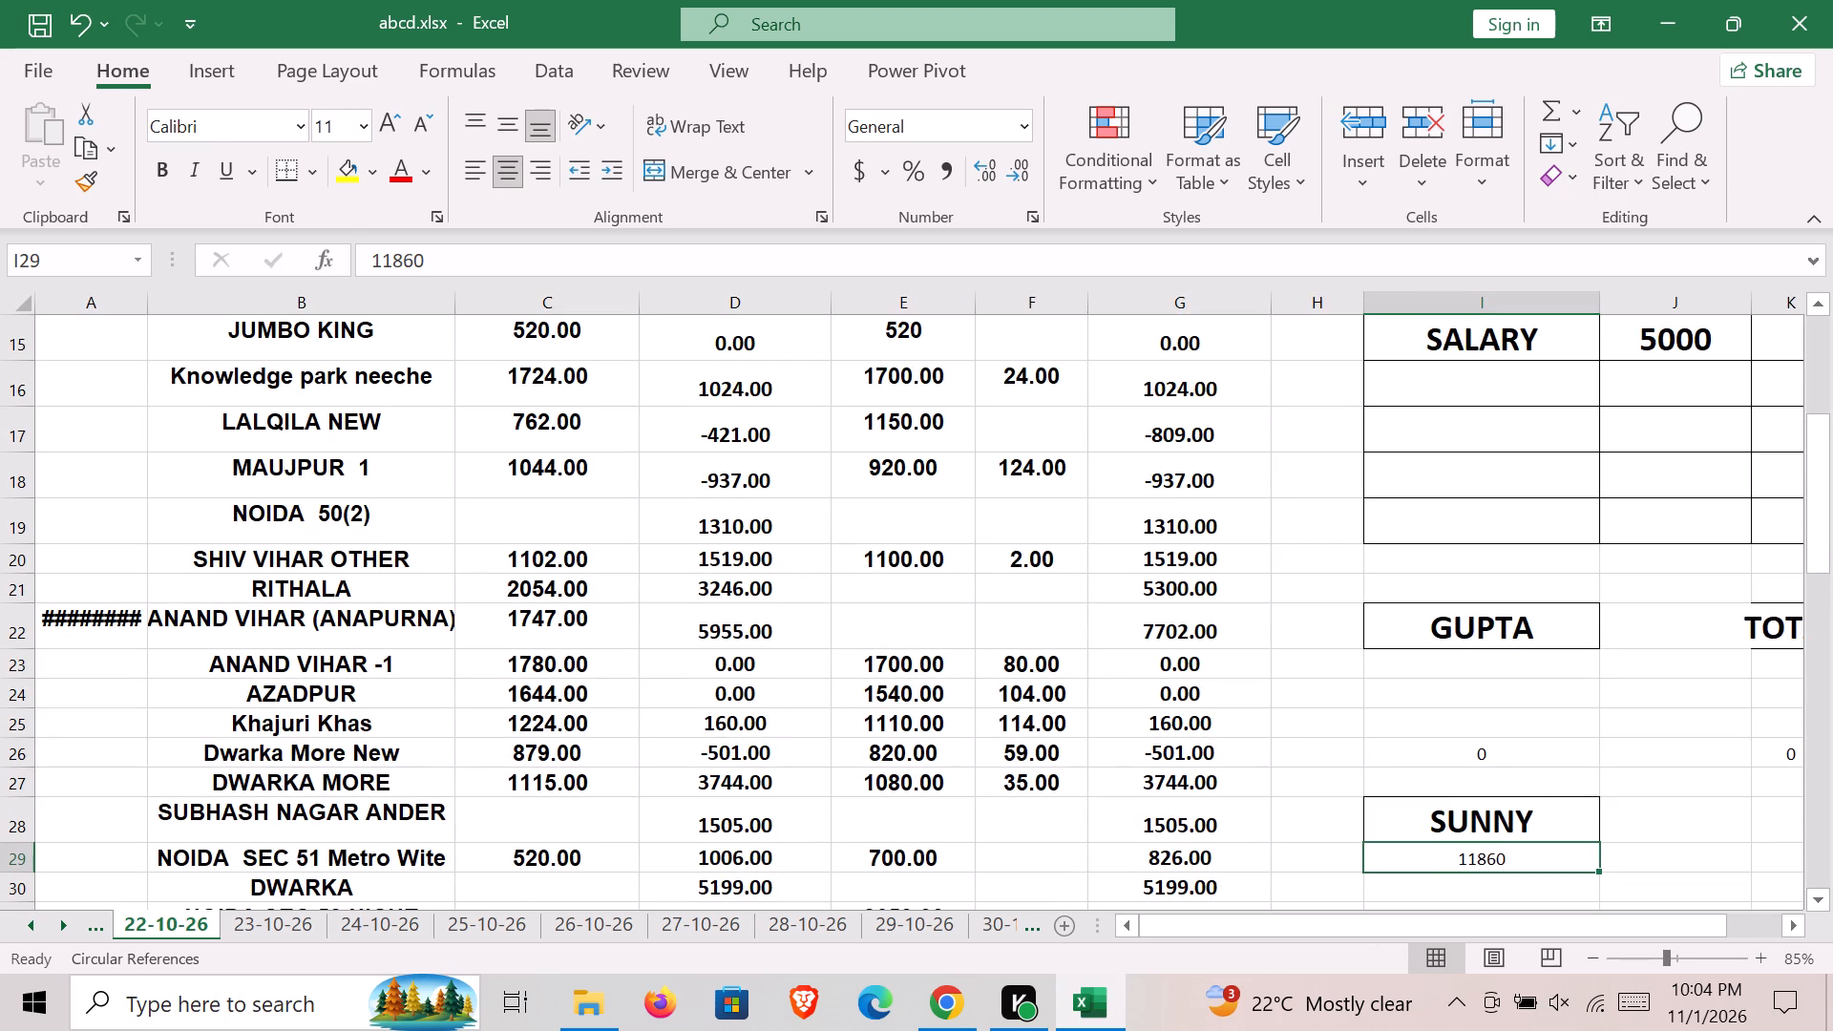
pyautogui.click(99, 922)
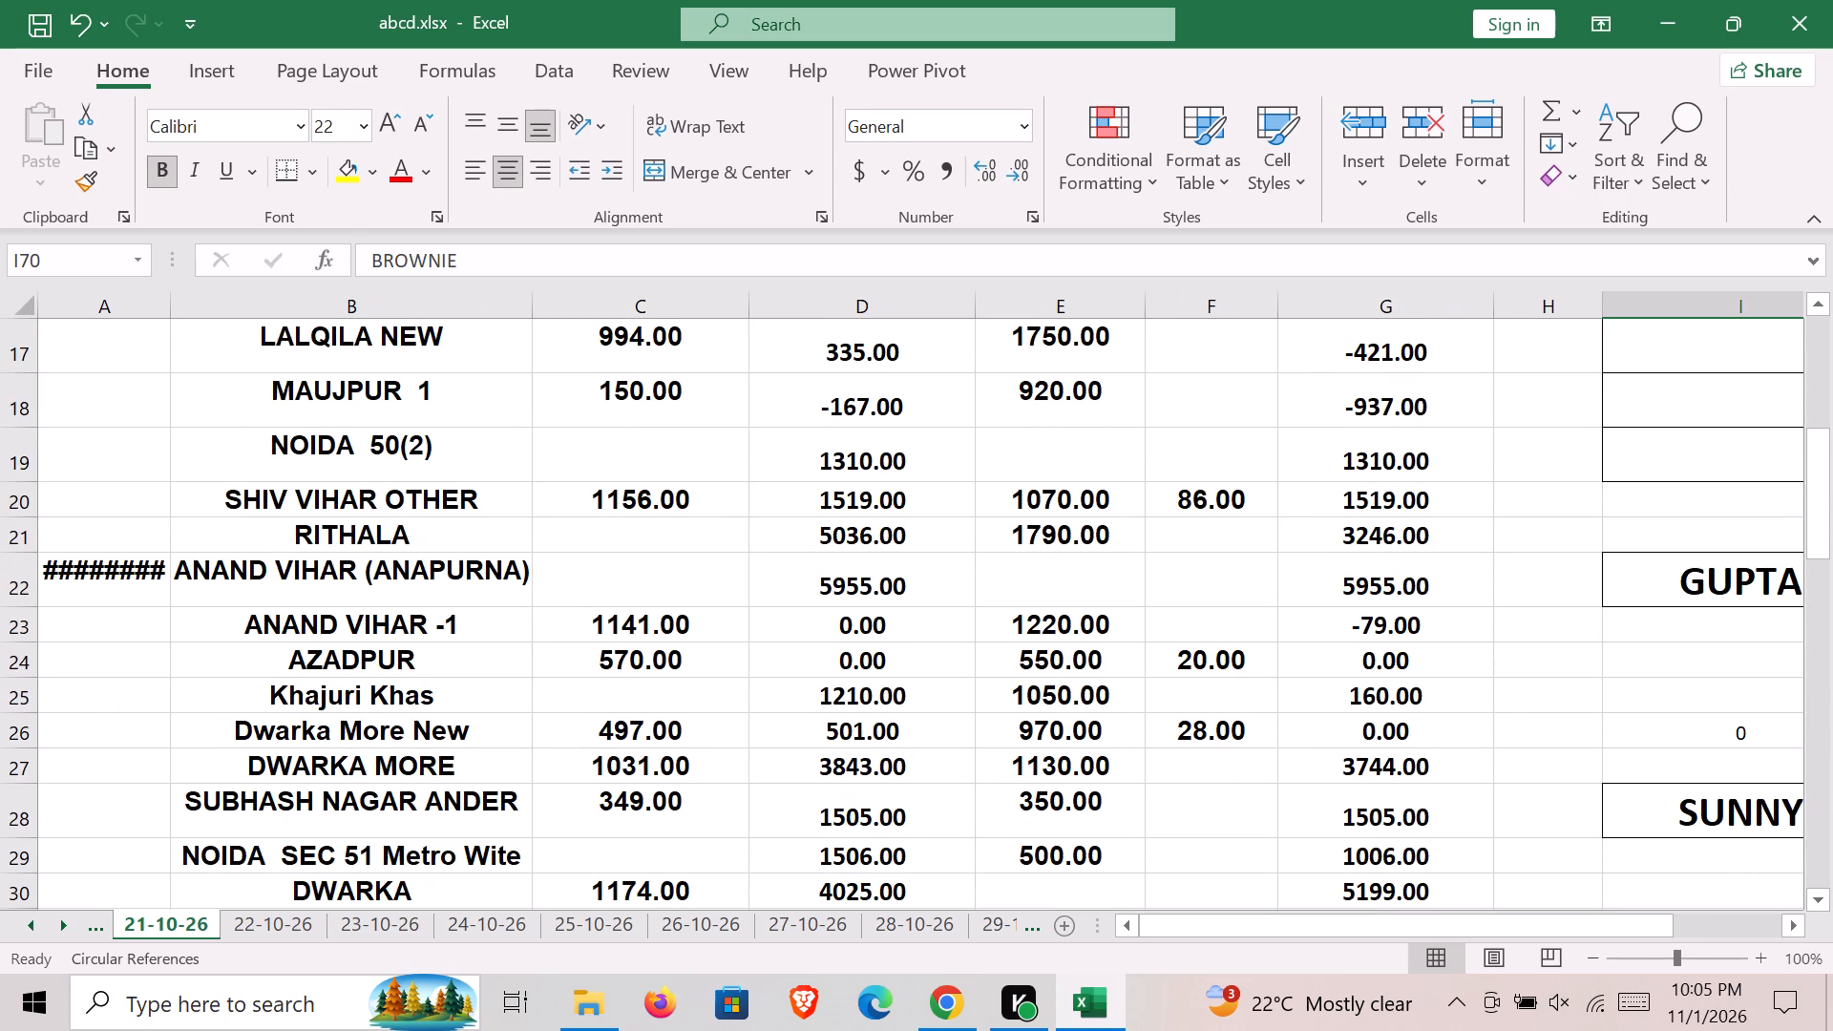
# On the 31-10-26 sheet, set SHIV VIHAR OTHER's column D balance to 0 and its R/O to 70.
pyautogui.click(993, 922)
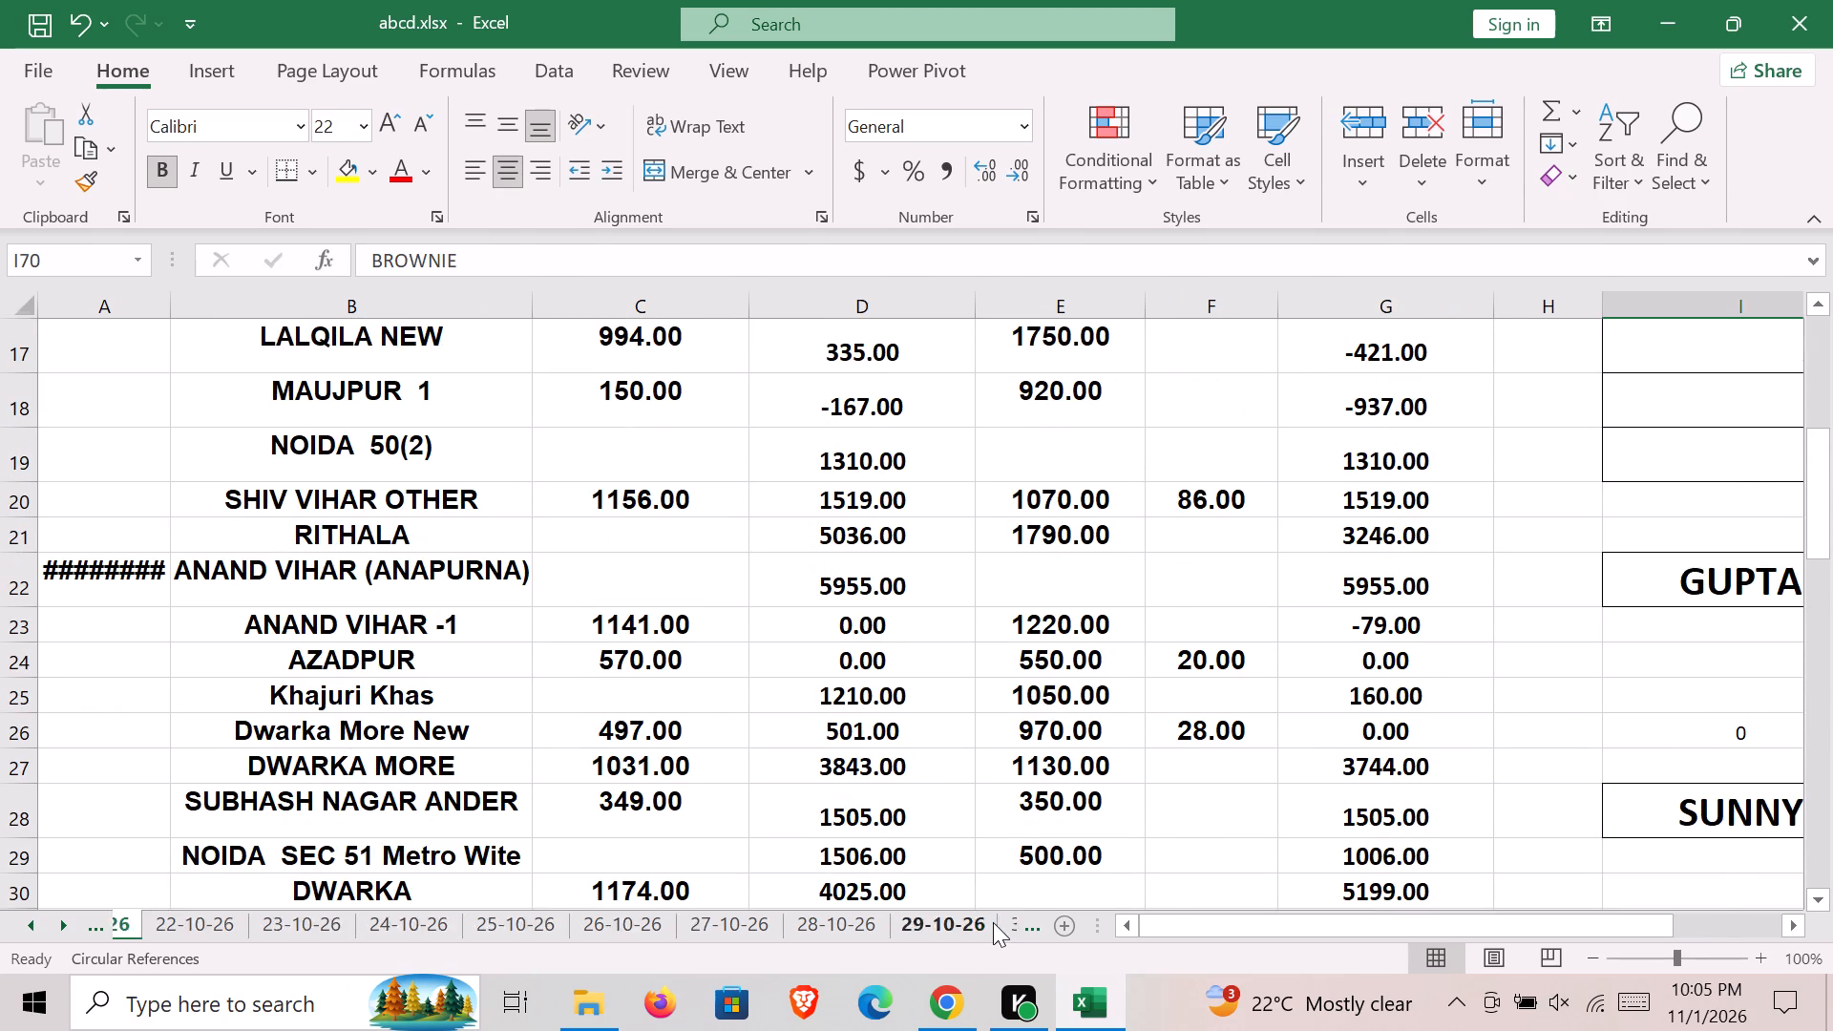
pyautogui.click(978, 918)
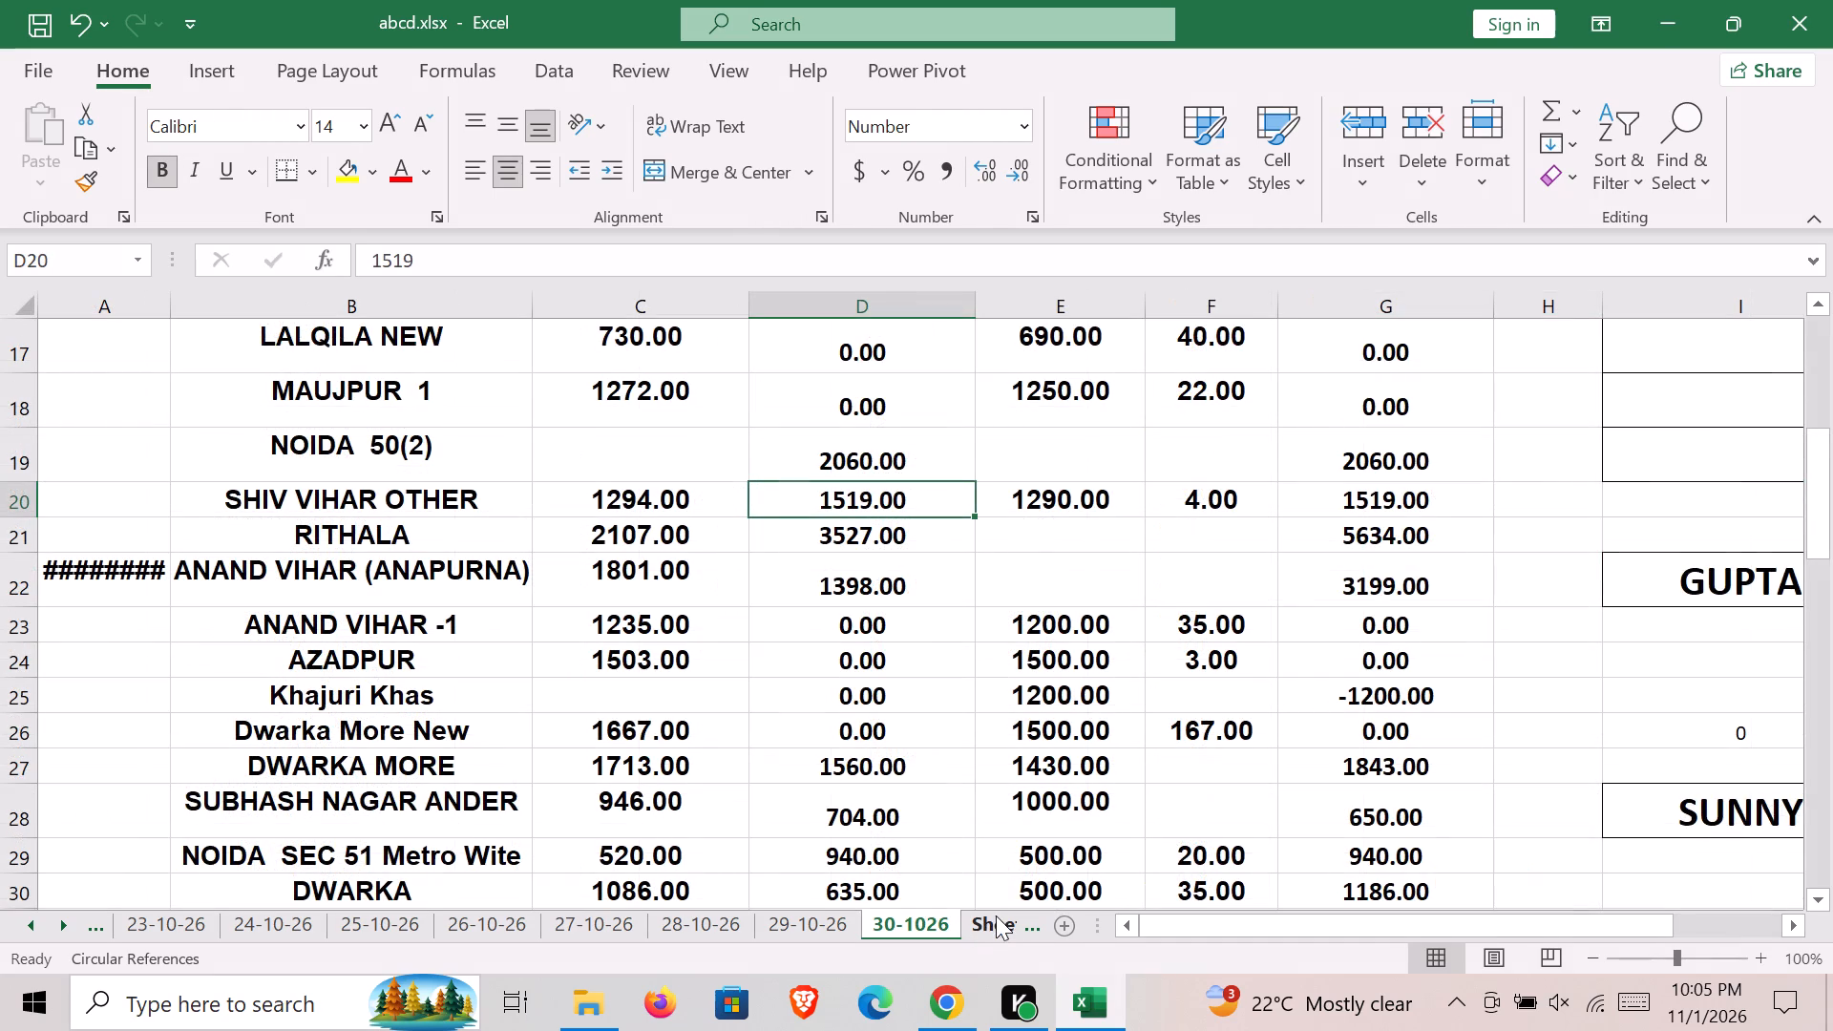
pyautogui.click(990, 924)
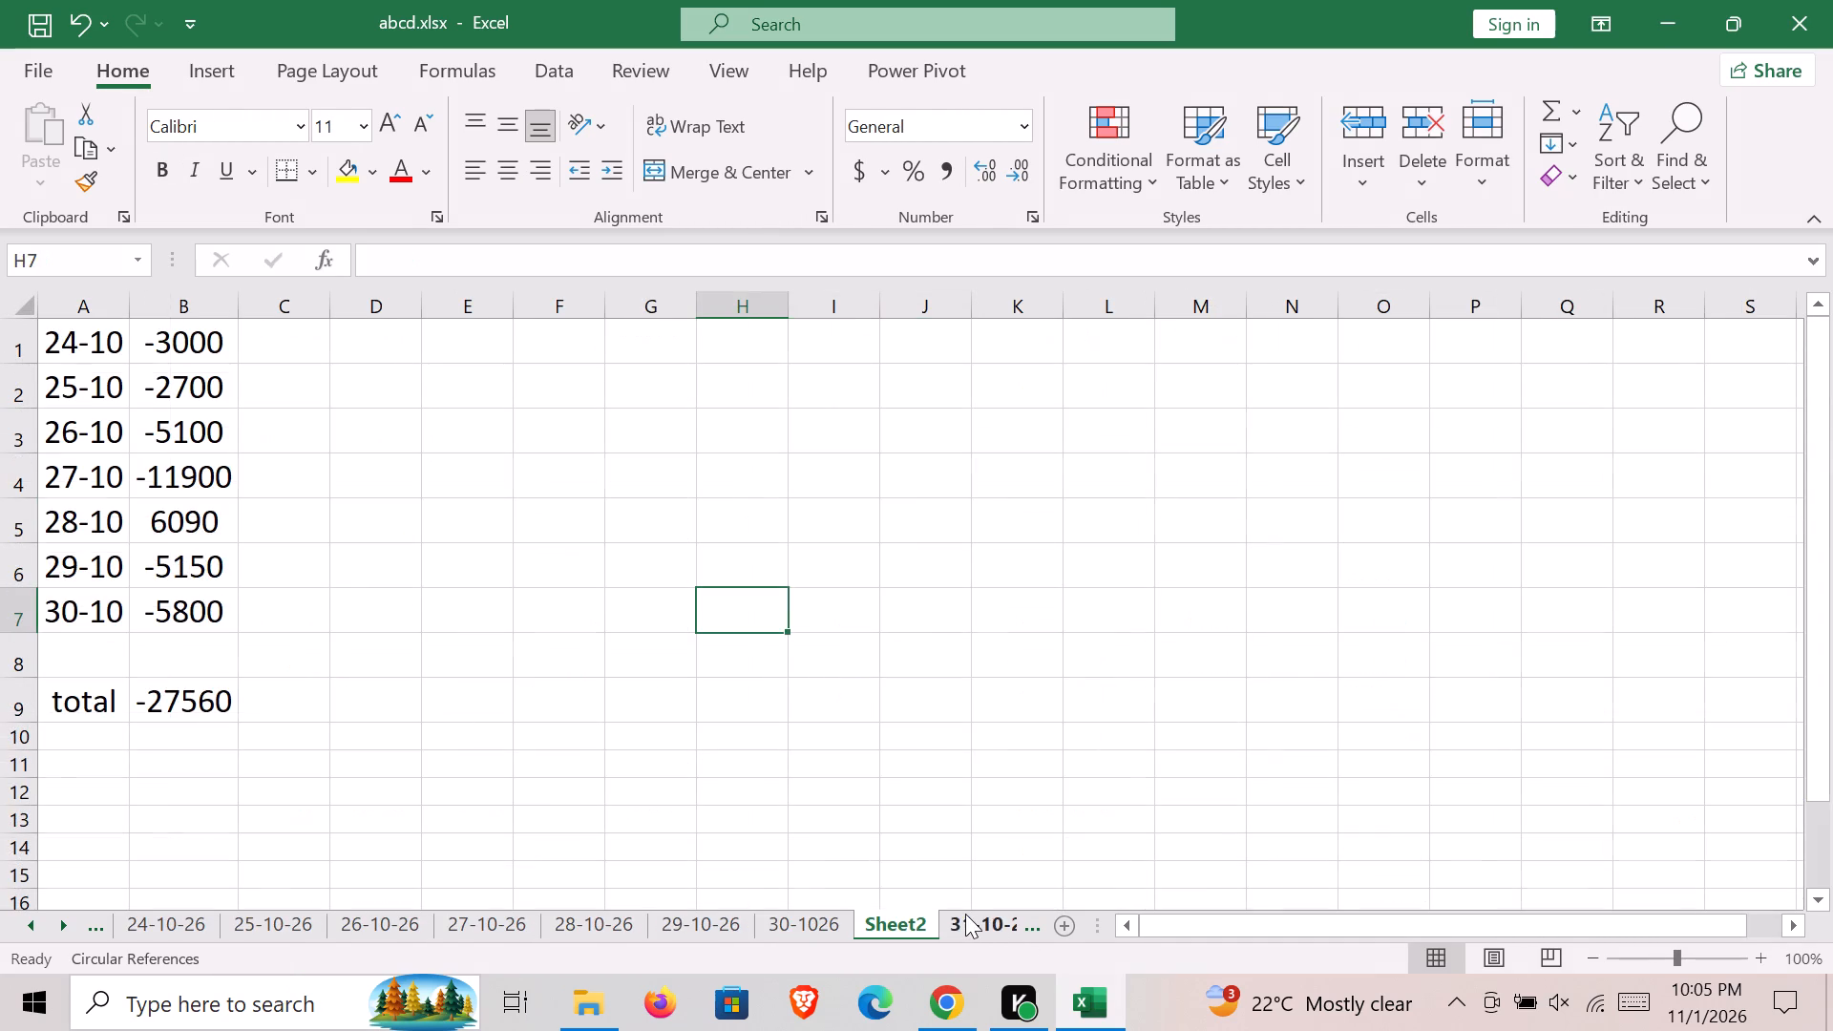
pyautogui.click(965, 914)
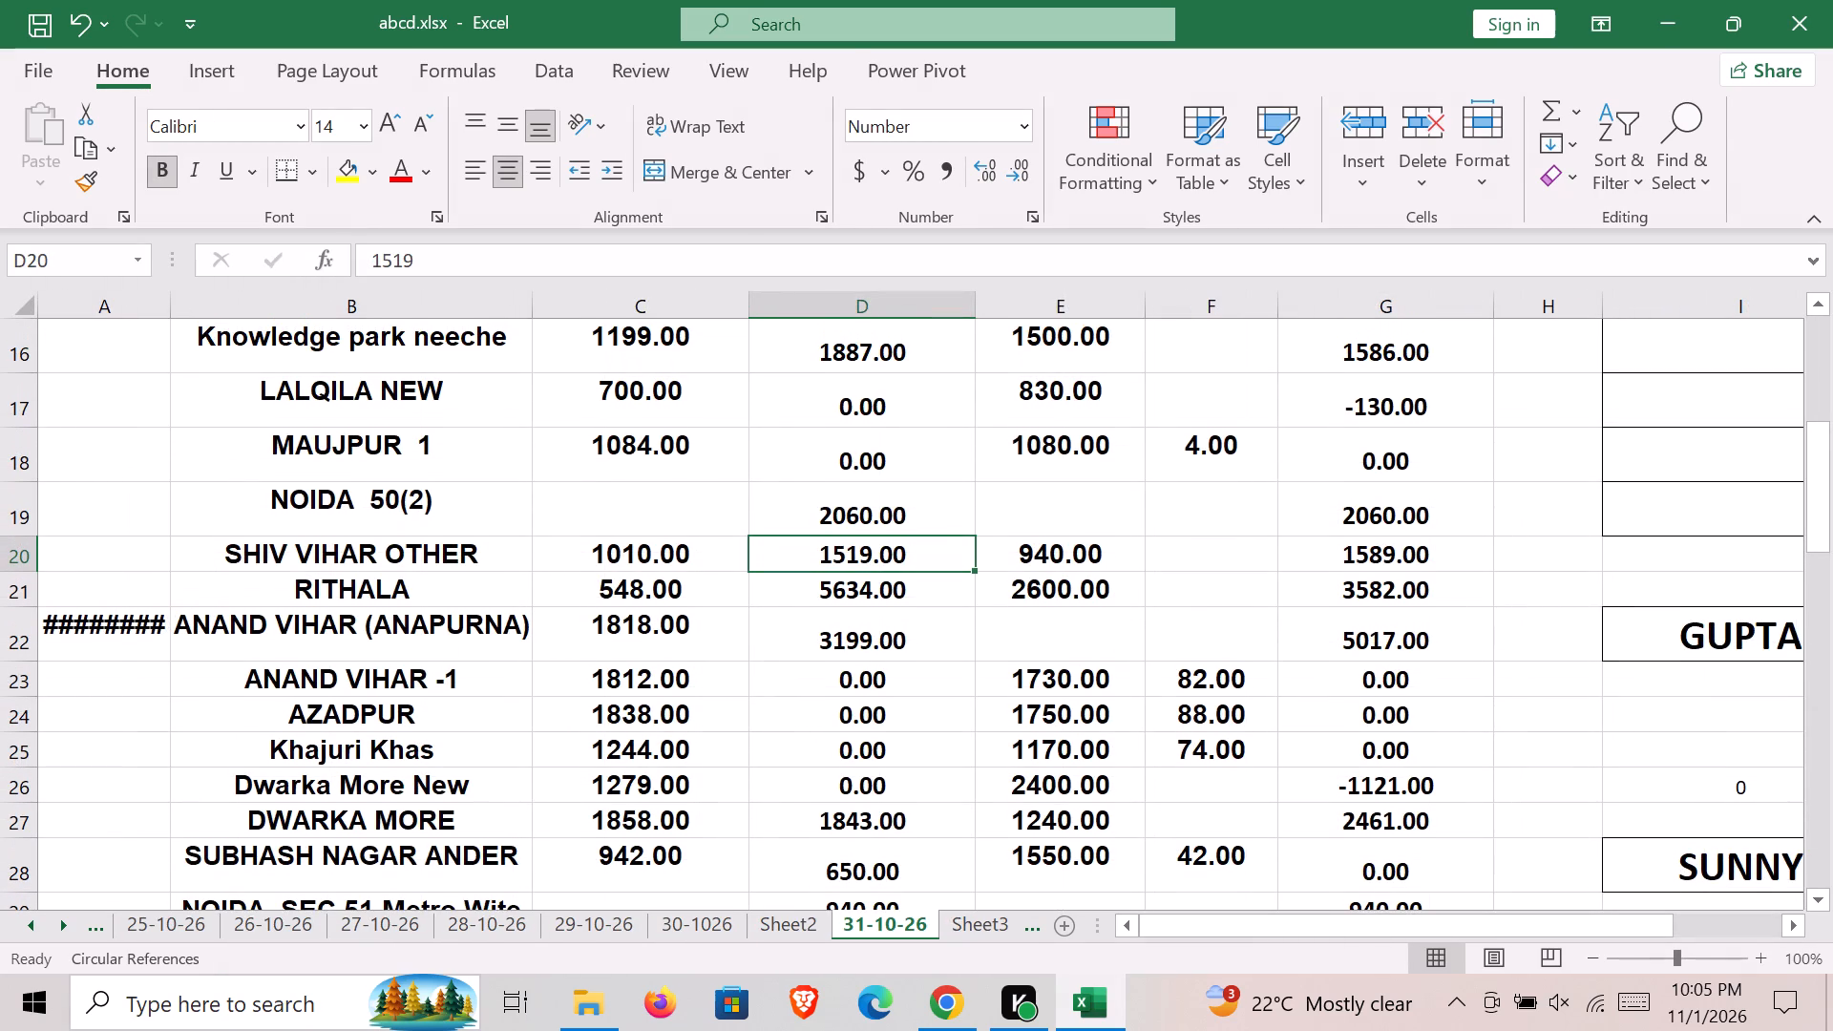
pyautogui.press('Down')
pyautogui.press('Right')
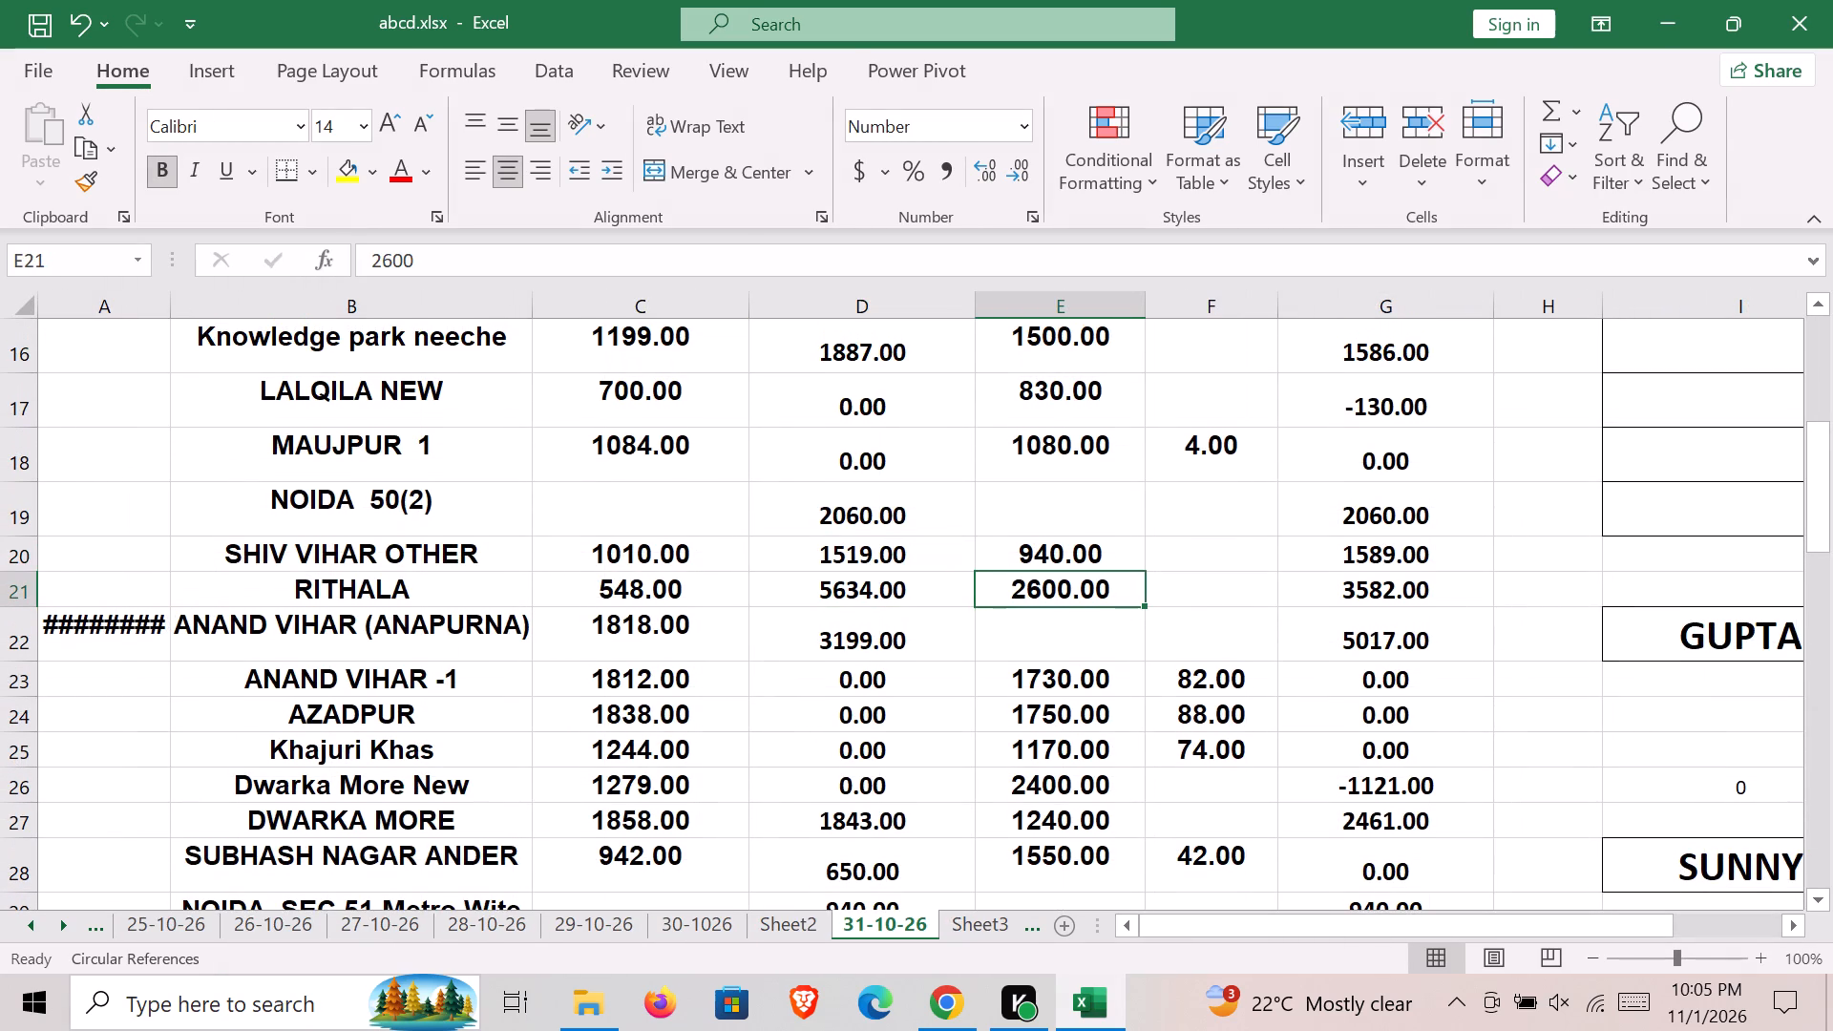
pyautogui.press('Left')
pyautogui.press('Up')
pyautogui.press('0')
pyautogui.press('Right')
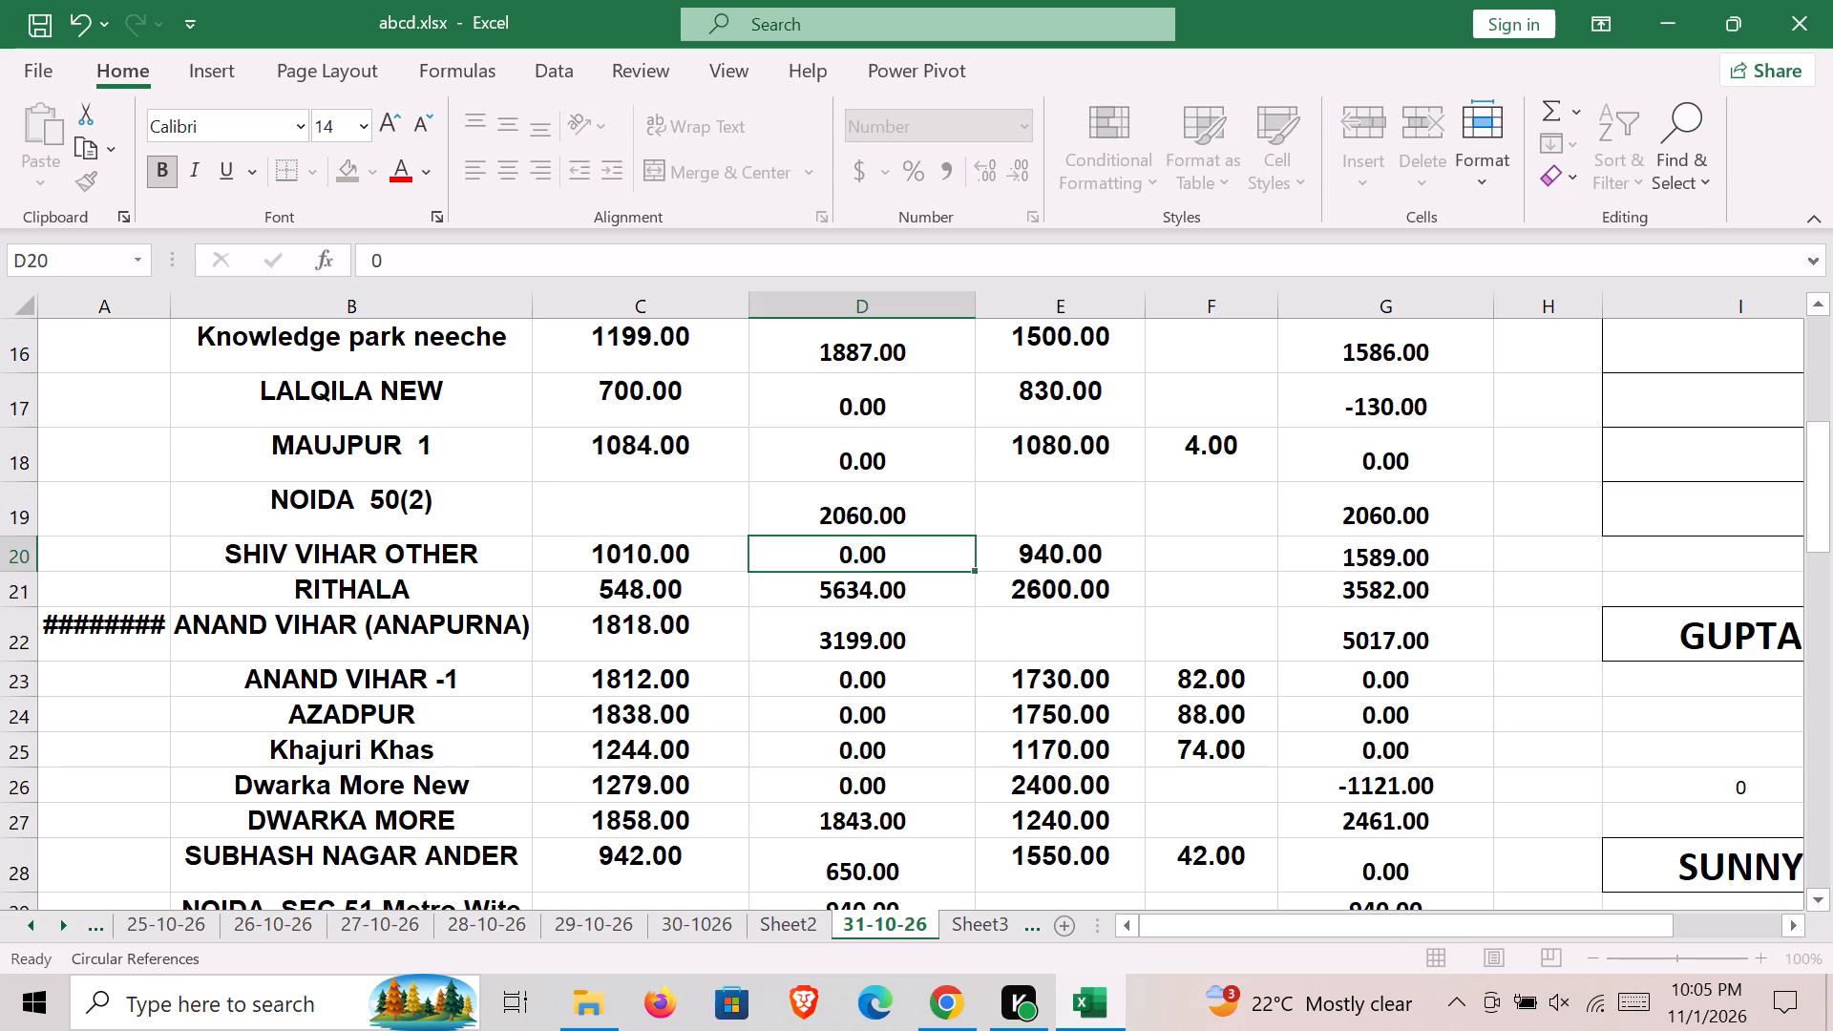
pyautogui.press('Right')
pyautogui.write('70')
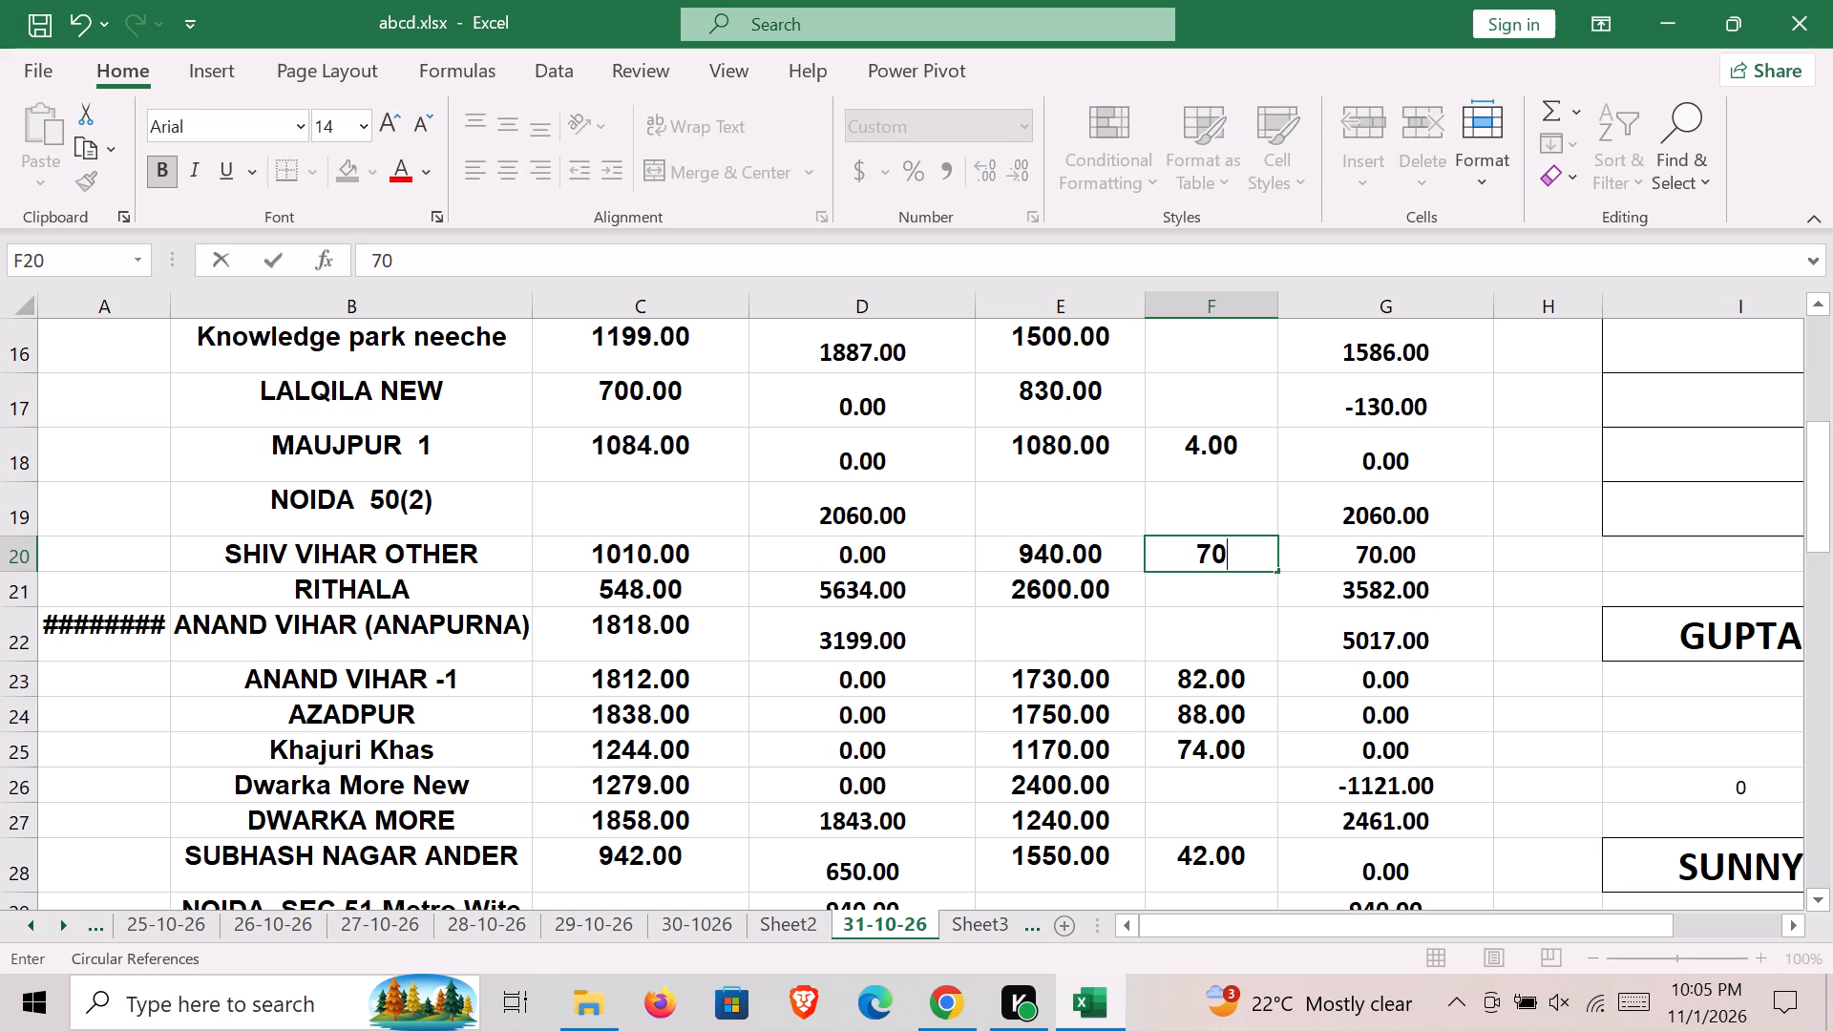
pyautogui.press('Up')
pyautogui.press('Left')
pyautogui.press('Up')
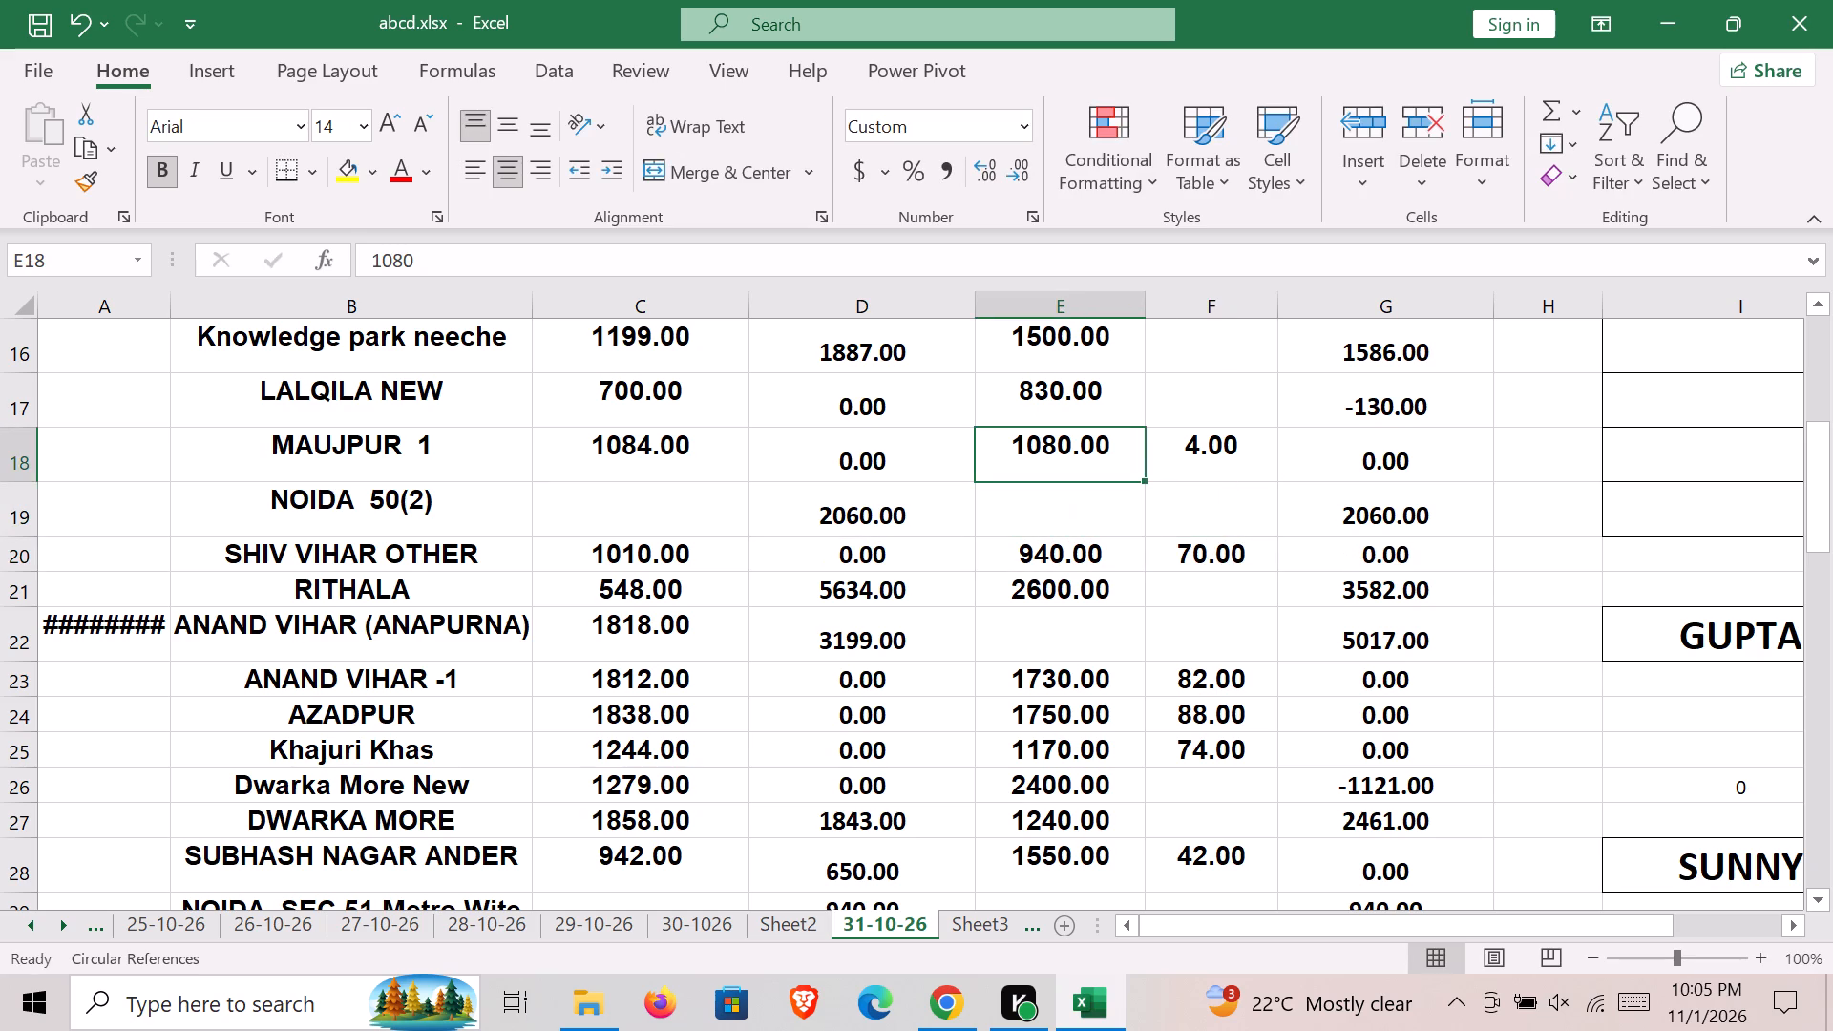
pyautogui.press('Left')
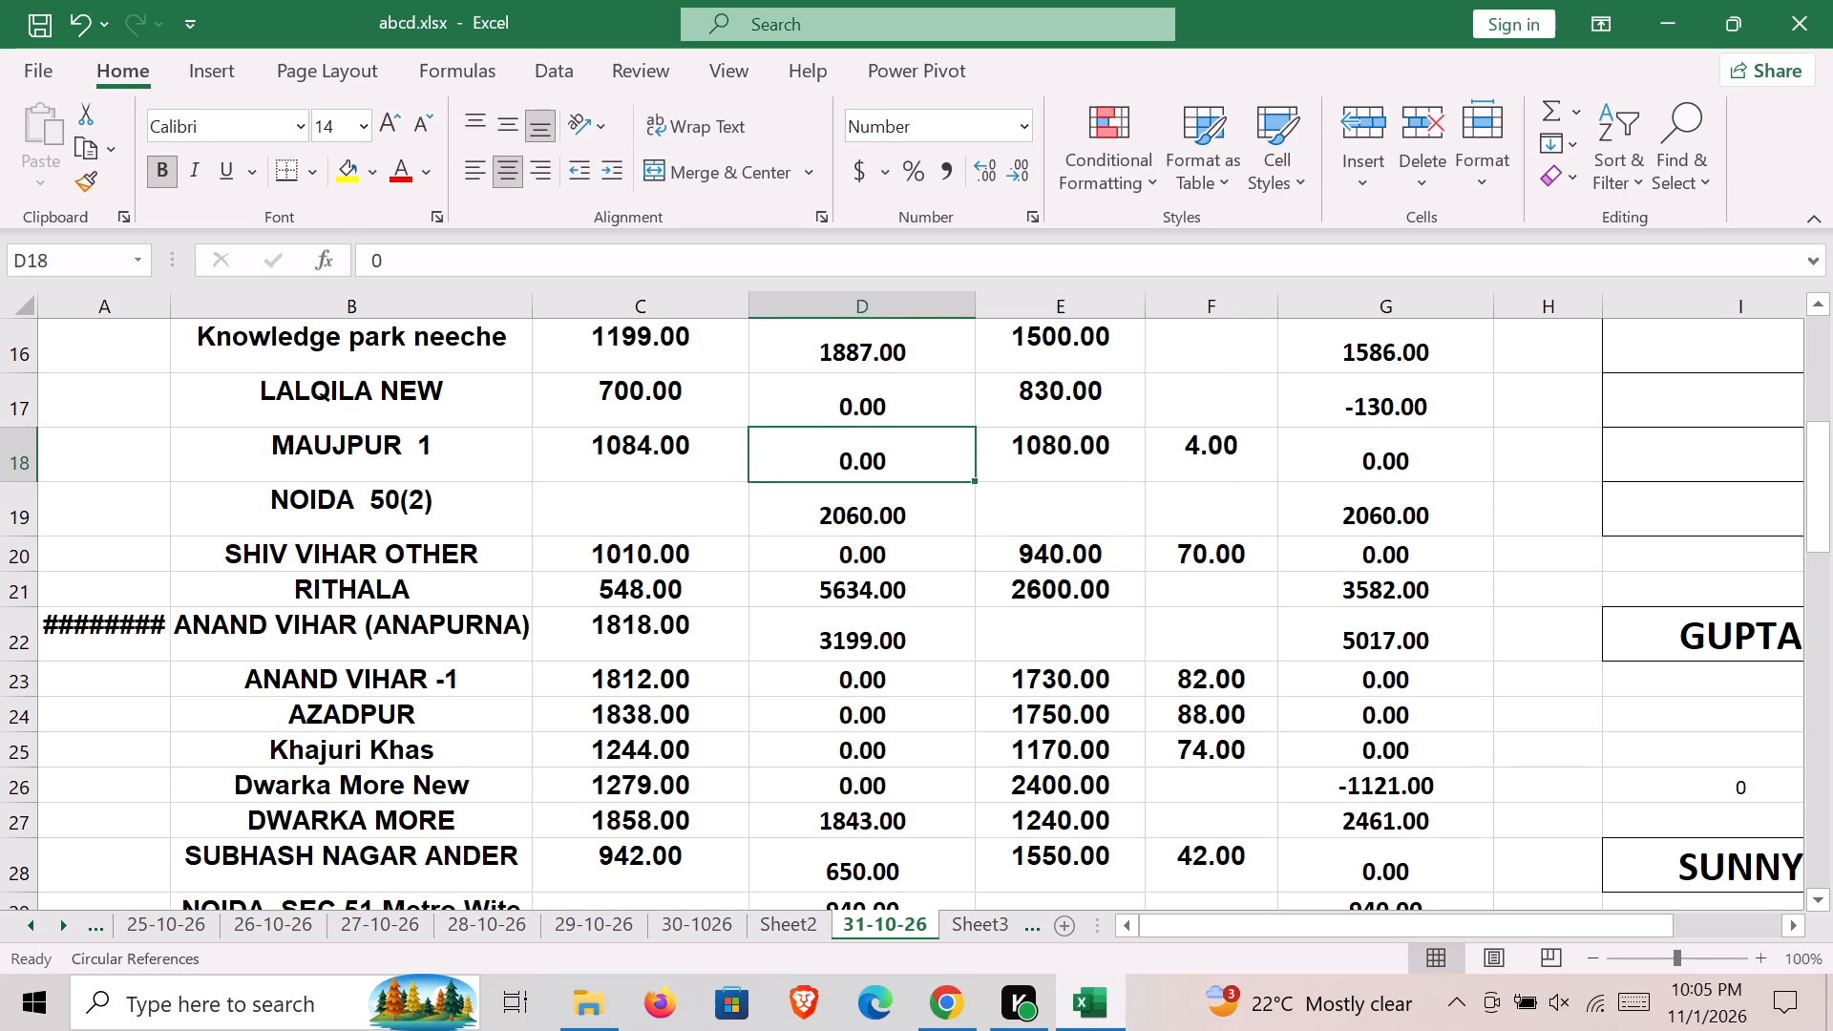
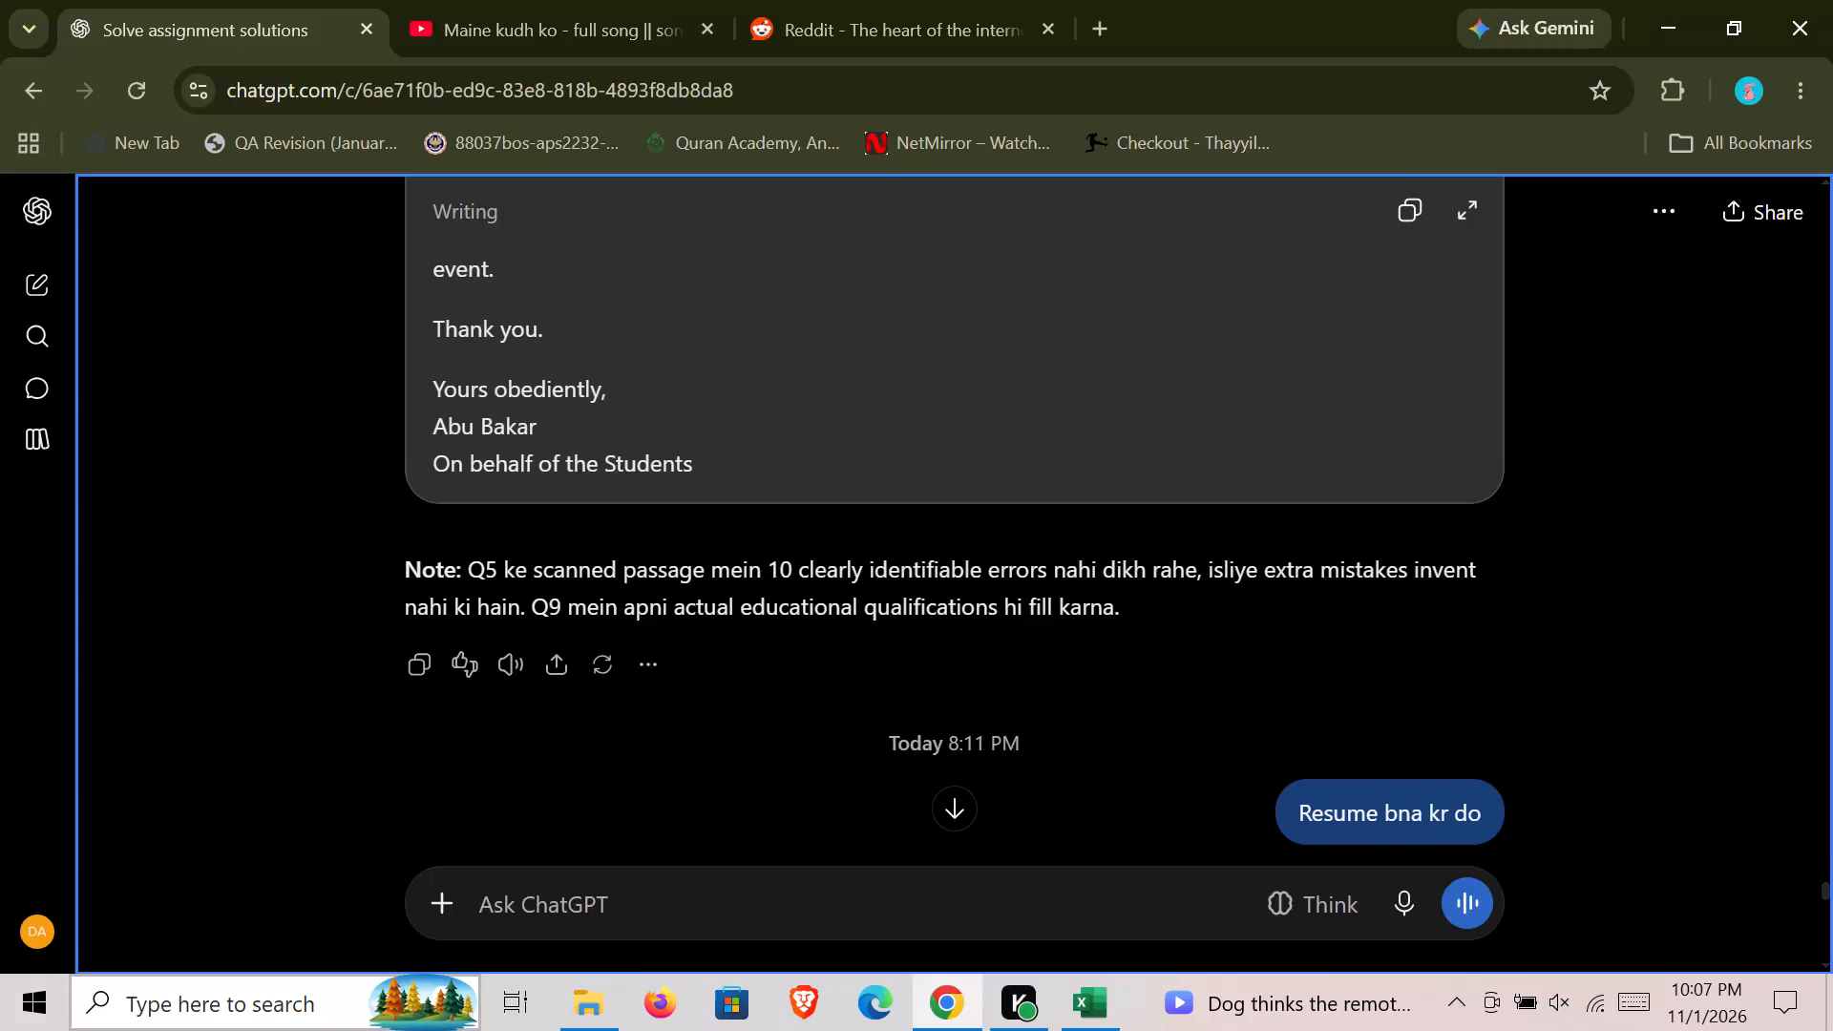
# Search the computer for the WhatsApp app and switch to it.
pyautogui.click(28, 1006)
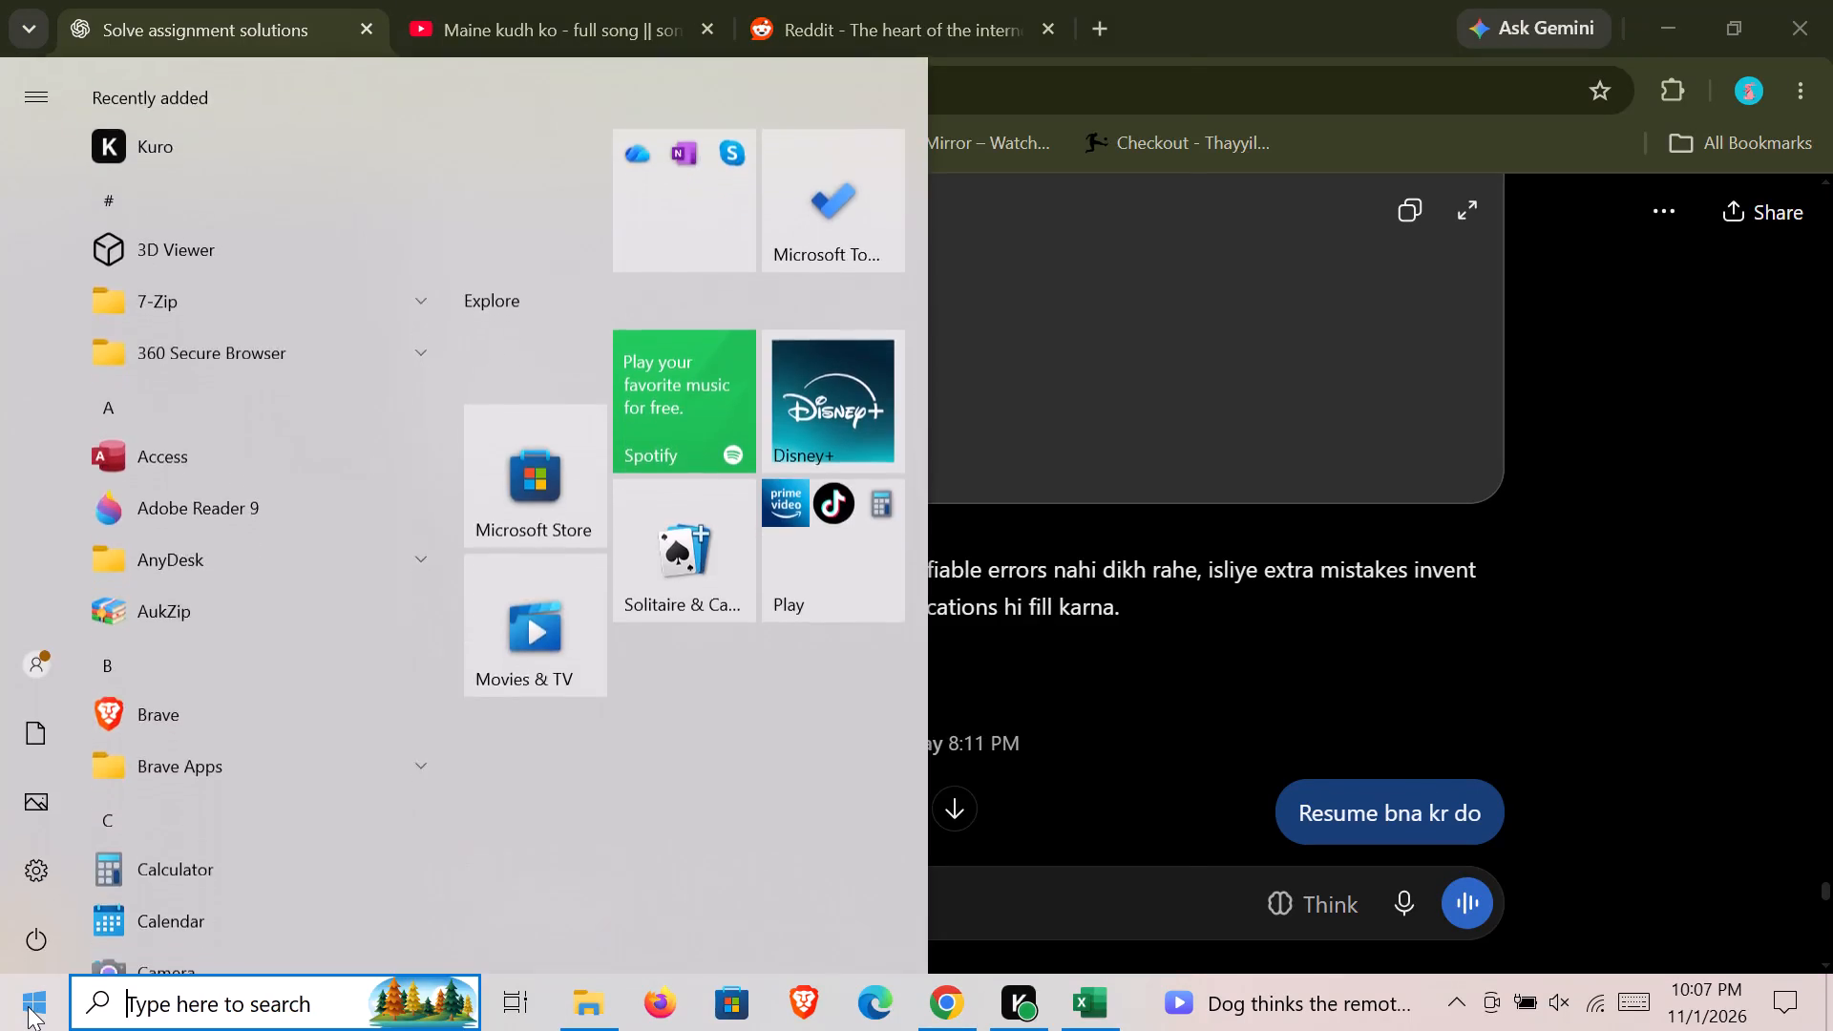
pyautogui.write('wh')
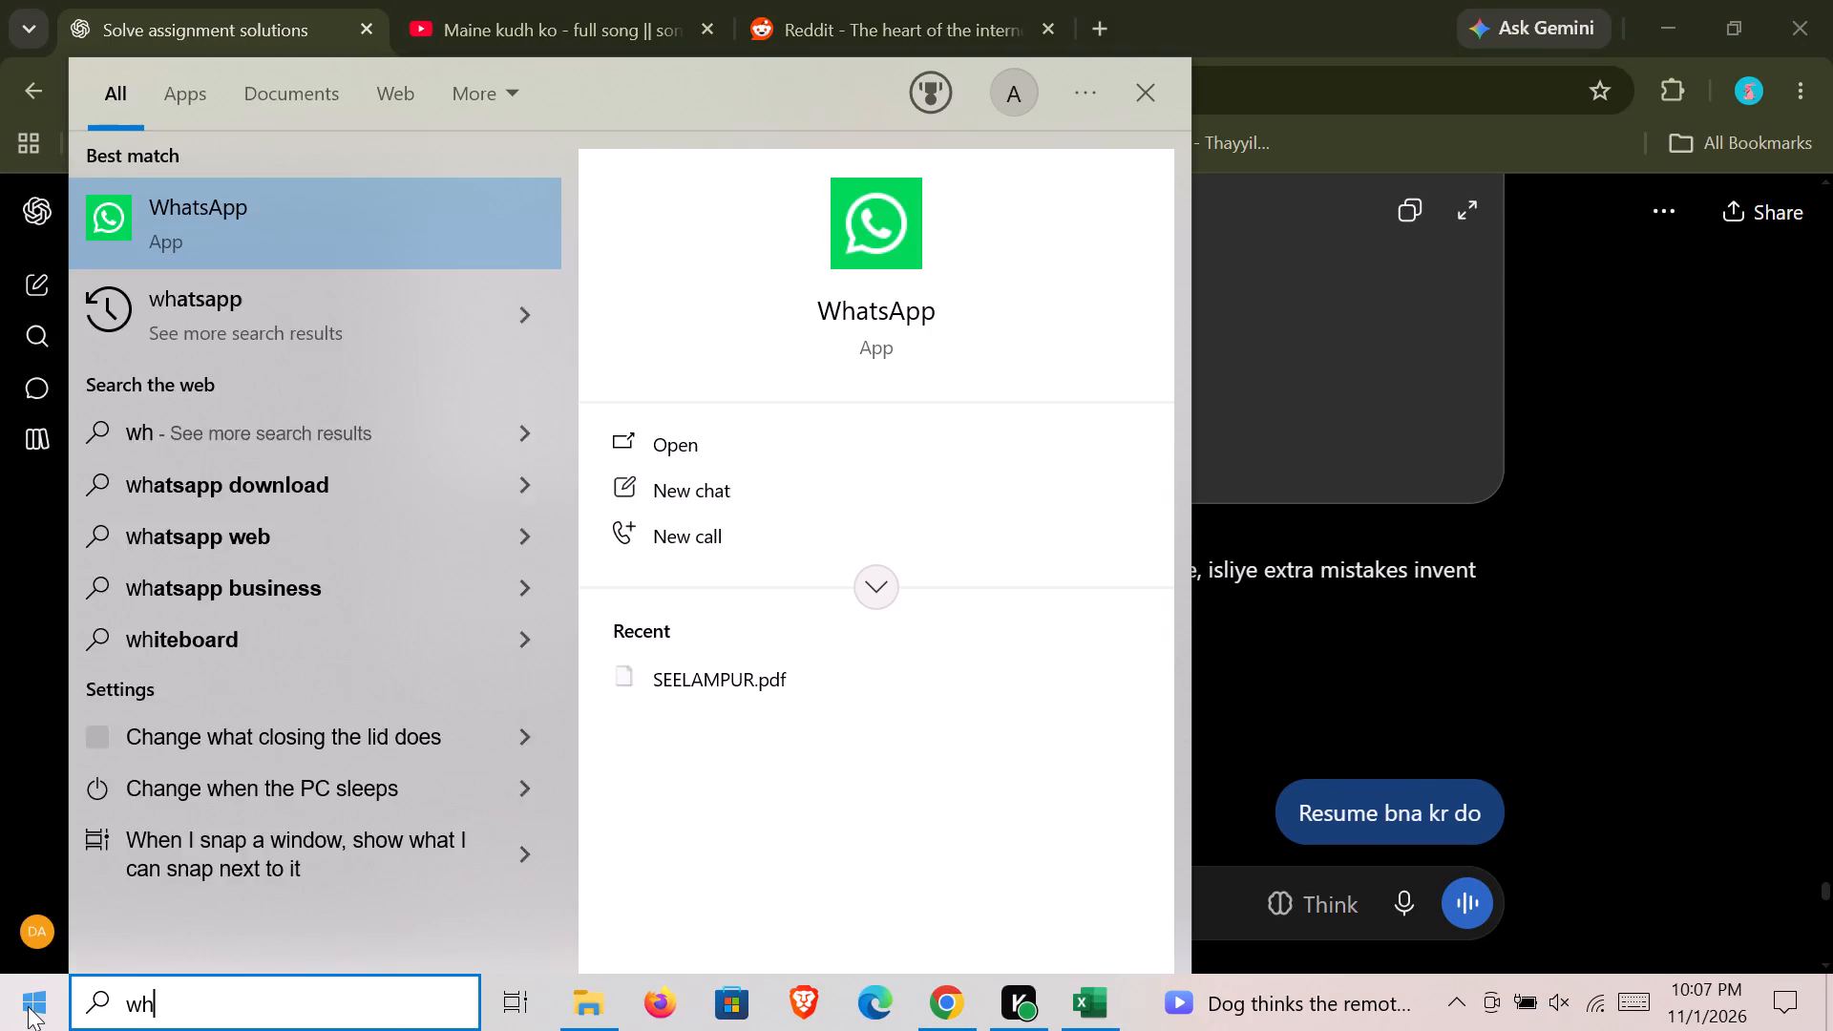
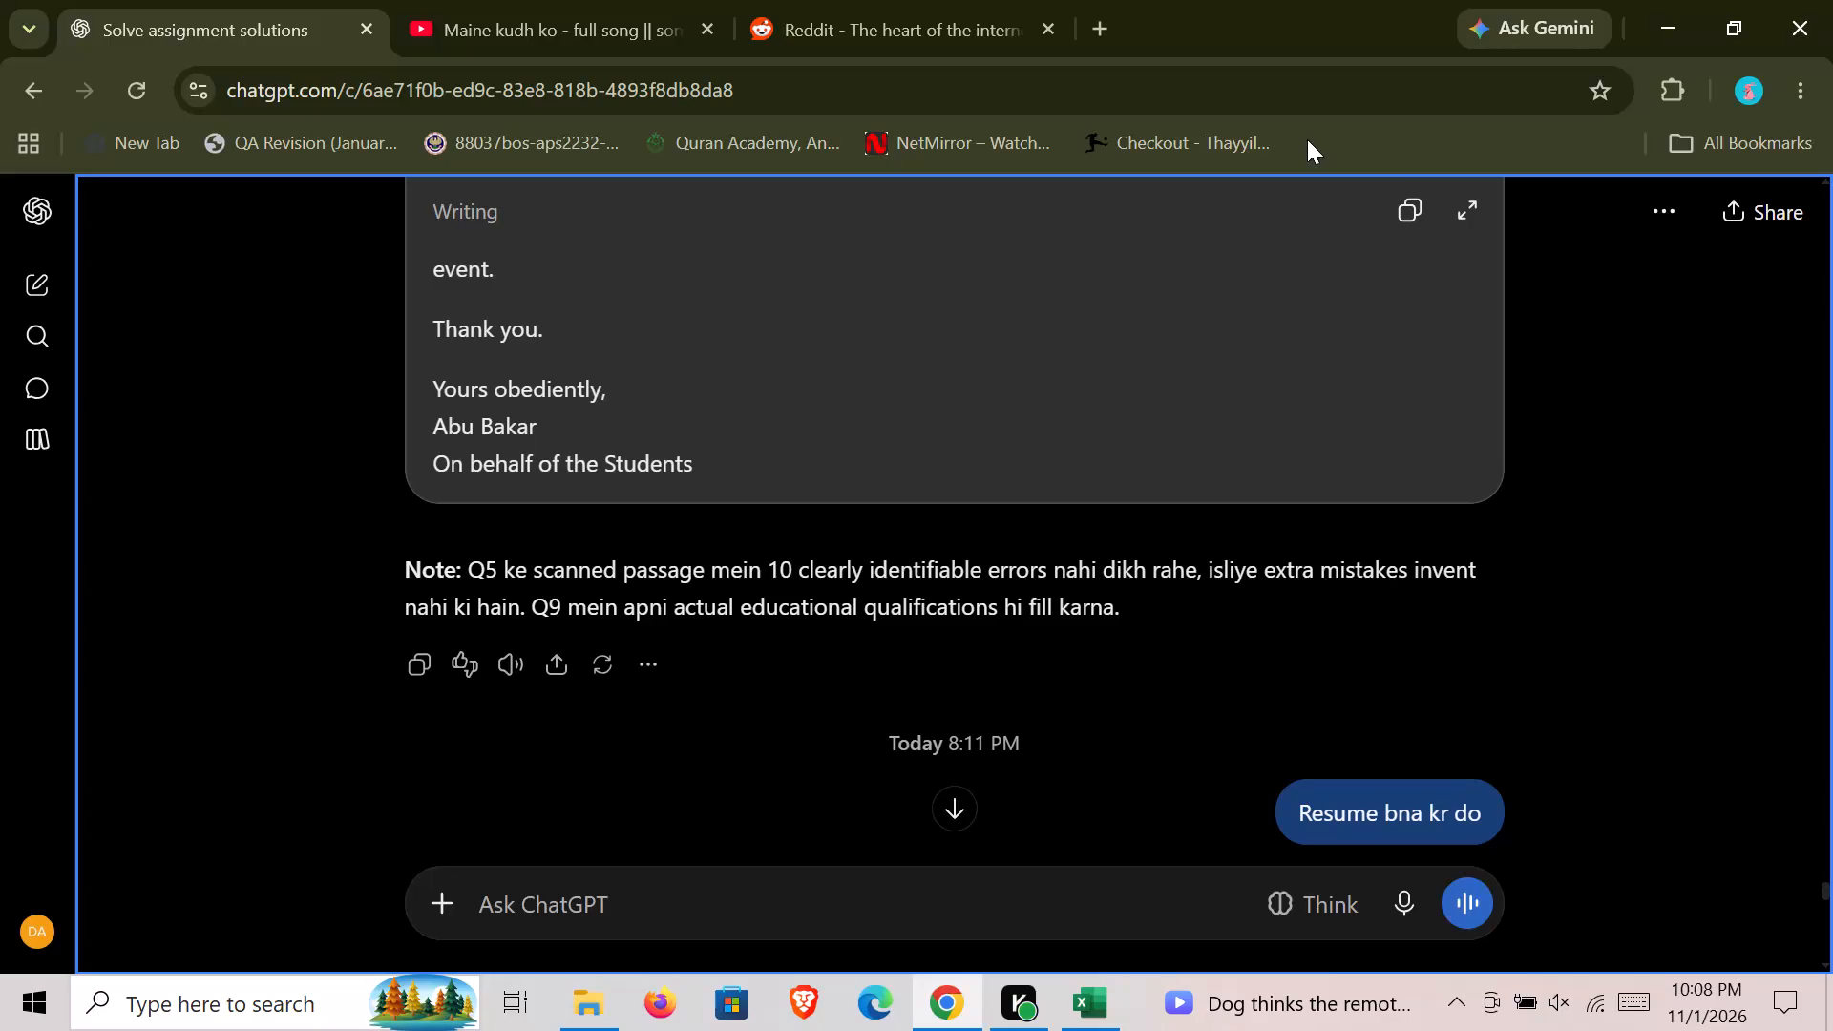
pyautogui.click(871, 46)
# Switch from the browser back to the Excel workbook with the daily sheets.
pyautogui.click(1080, 1014)
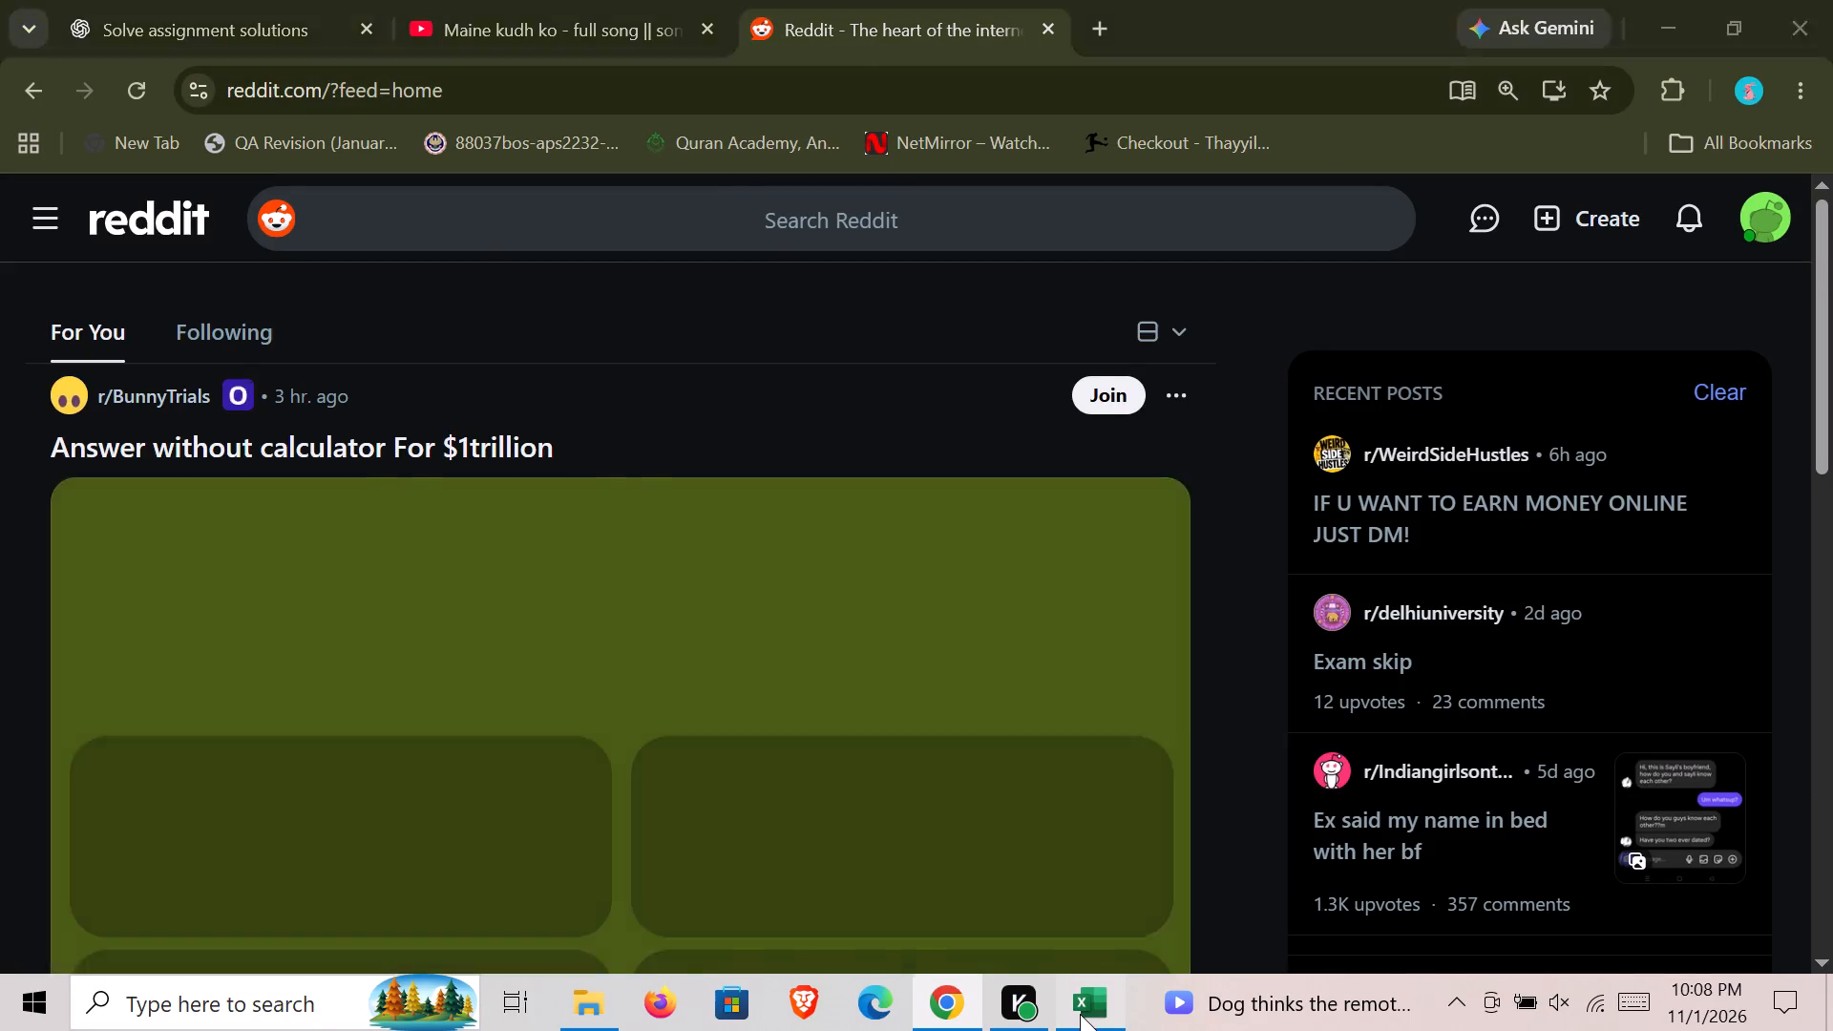
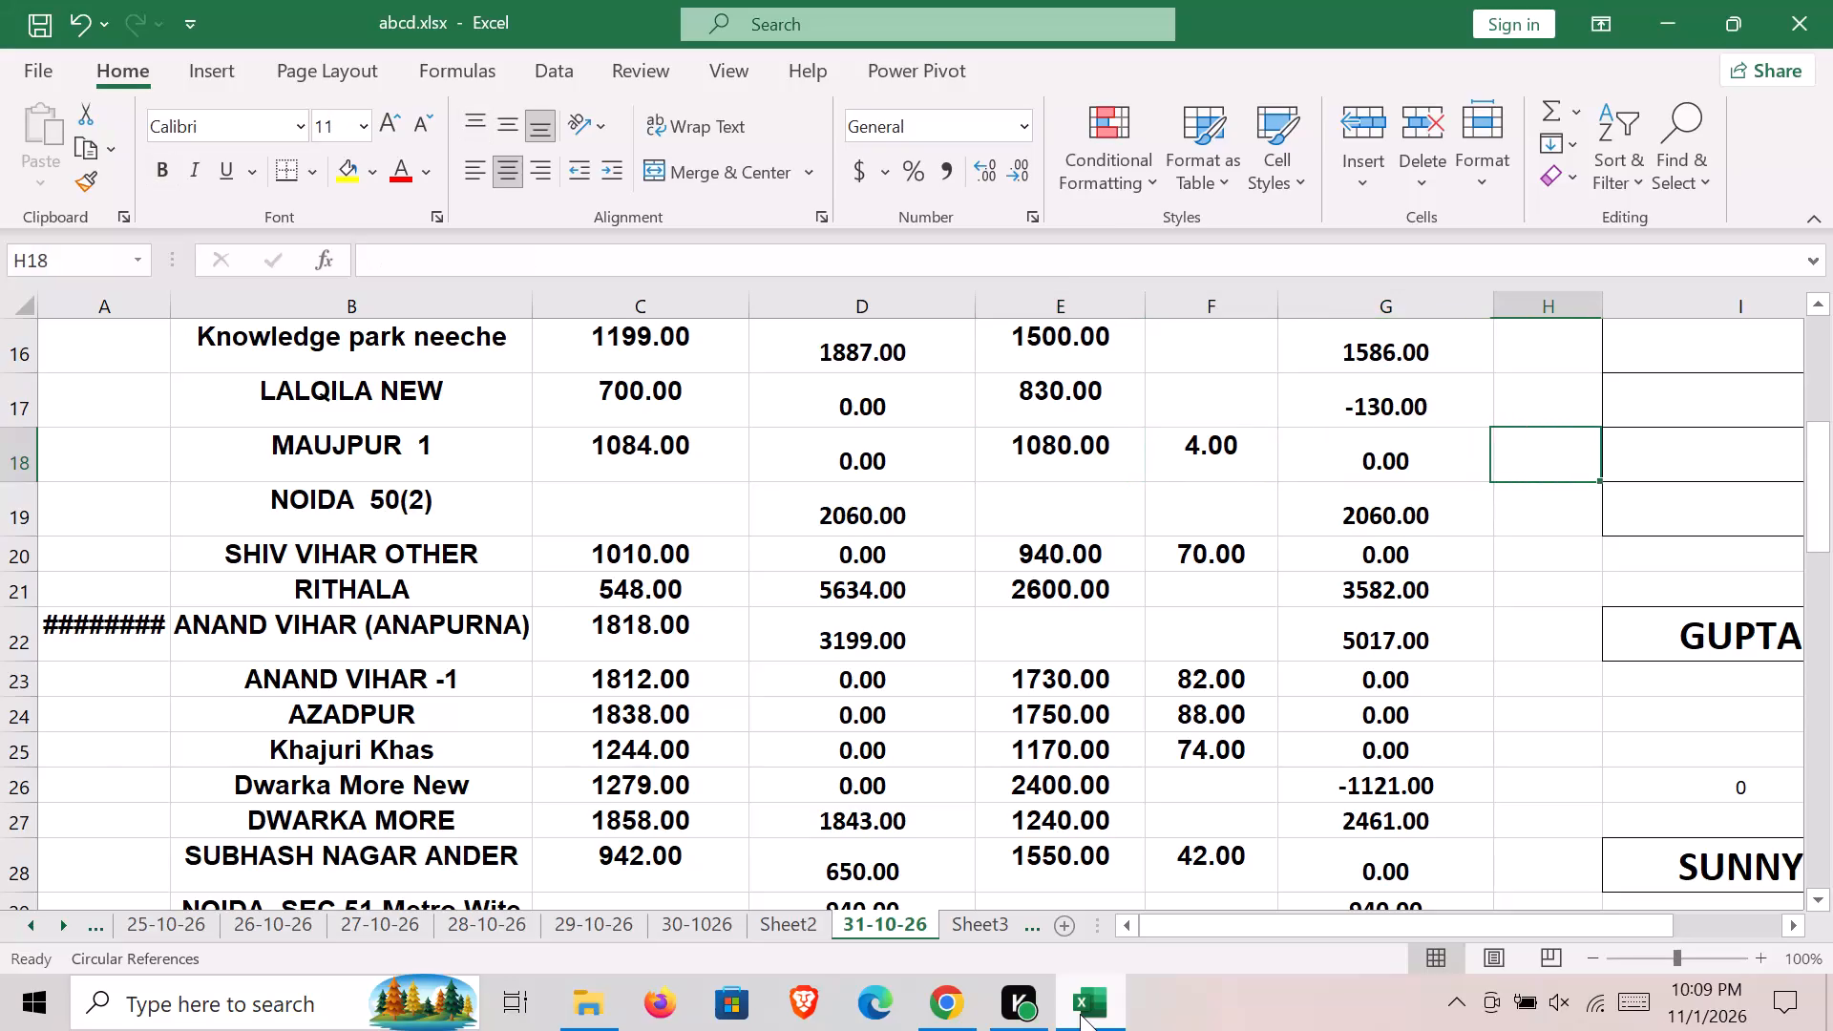
# Set the 3 NO KA KHRCH amount in the CONVINCE section to 550 and save the workbook.
pyautogui.press('Right')
pyautogui.press('Down')
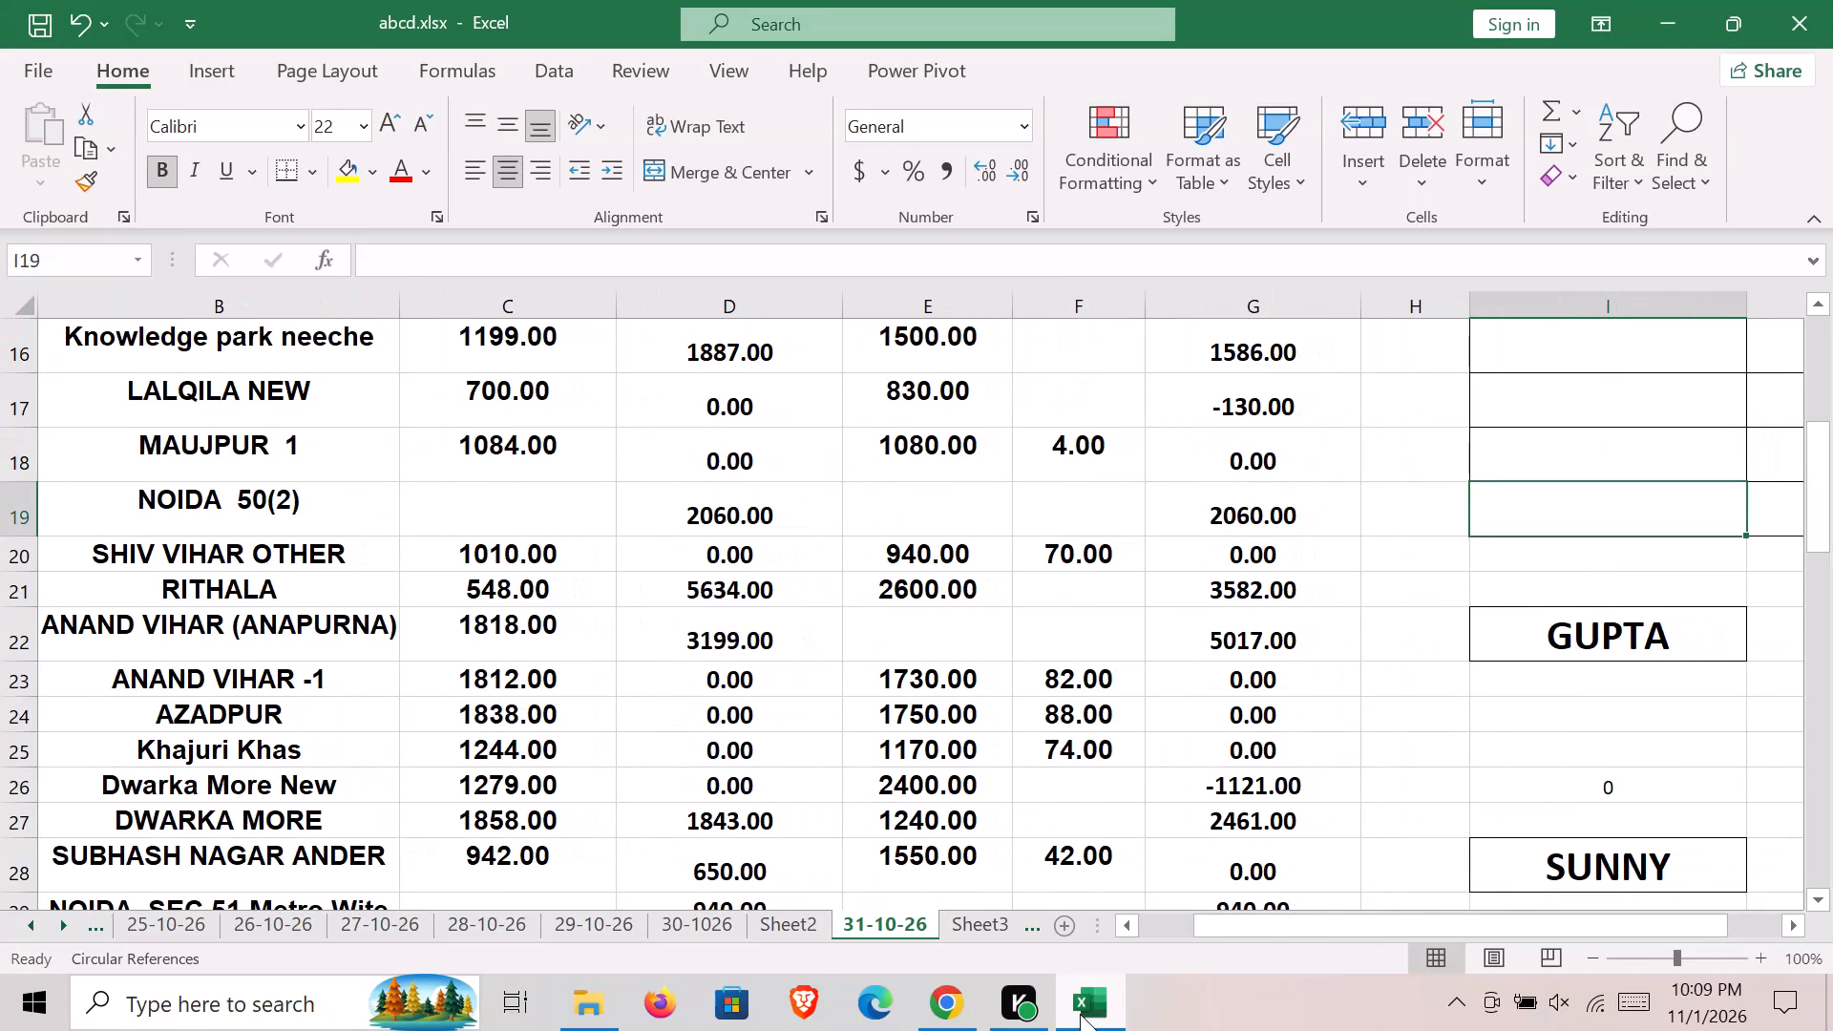
pyautogui.press('Down')
pyautogui.press('Down')
pyautogui.press('Down')
pyautogui.press('Down')
pyautogui.press('Down')
pyautogui.press('Down')
pyautogui.press('Down')
pyautogui.press('Down')
pyautogui.press('Down')
pyautogui.press('Down')
pyautogui.press('Down')
pyautogui.press('Down')
pyautogui.press('Down')
pyautogui.press('Down')
pyautogui.press('Down')
pyautogui.press('Down')
pyautogui.press('Down')
pyautogui.press('Down')
pyautogui.press('Down')
pyautogui.press('Down')
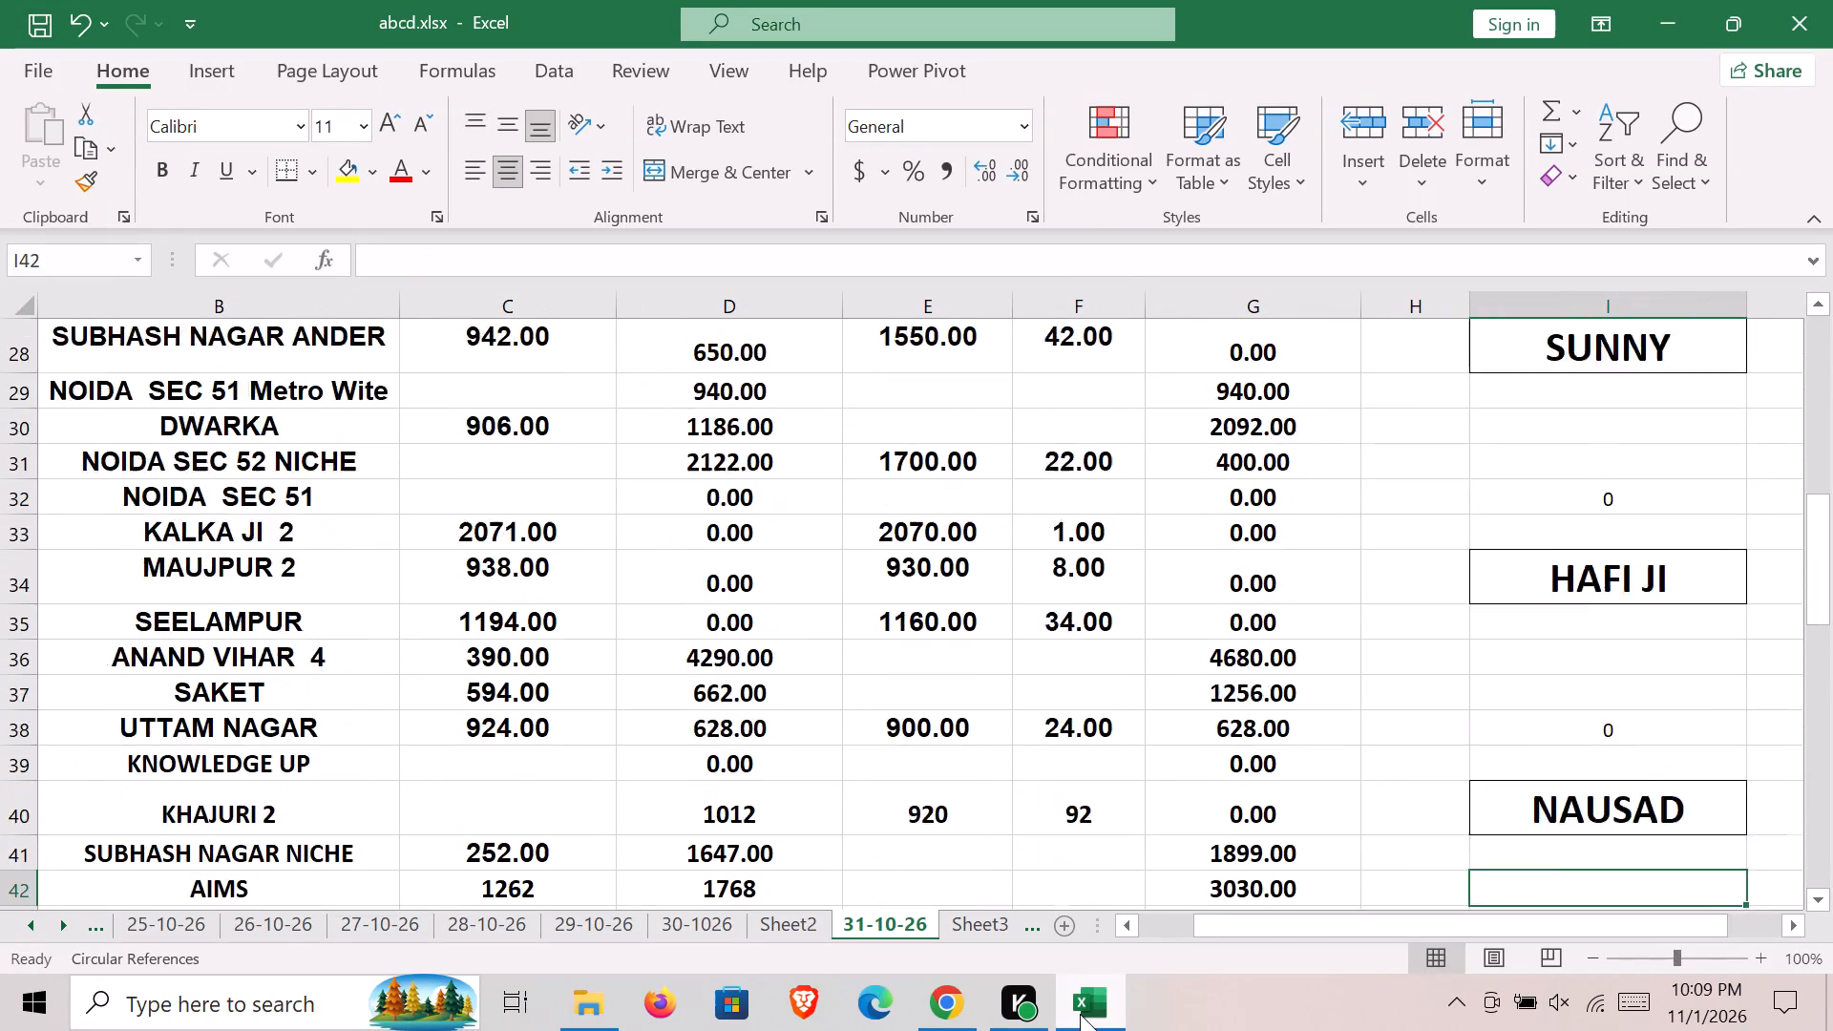
pyautogui.press('Down')
pyautogui.press('Down')
pyautogui.press('Down')
pyautogui.press('Down')
pyautogui.press('Down')
pyautogui.press('Down')
pyautogui.press('Down')
pyautogui.press('Down')
pyautogui.press('Down')
pyautogui.press('Down')
pyautogui.press('Down')
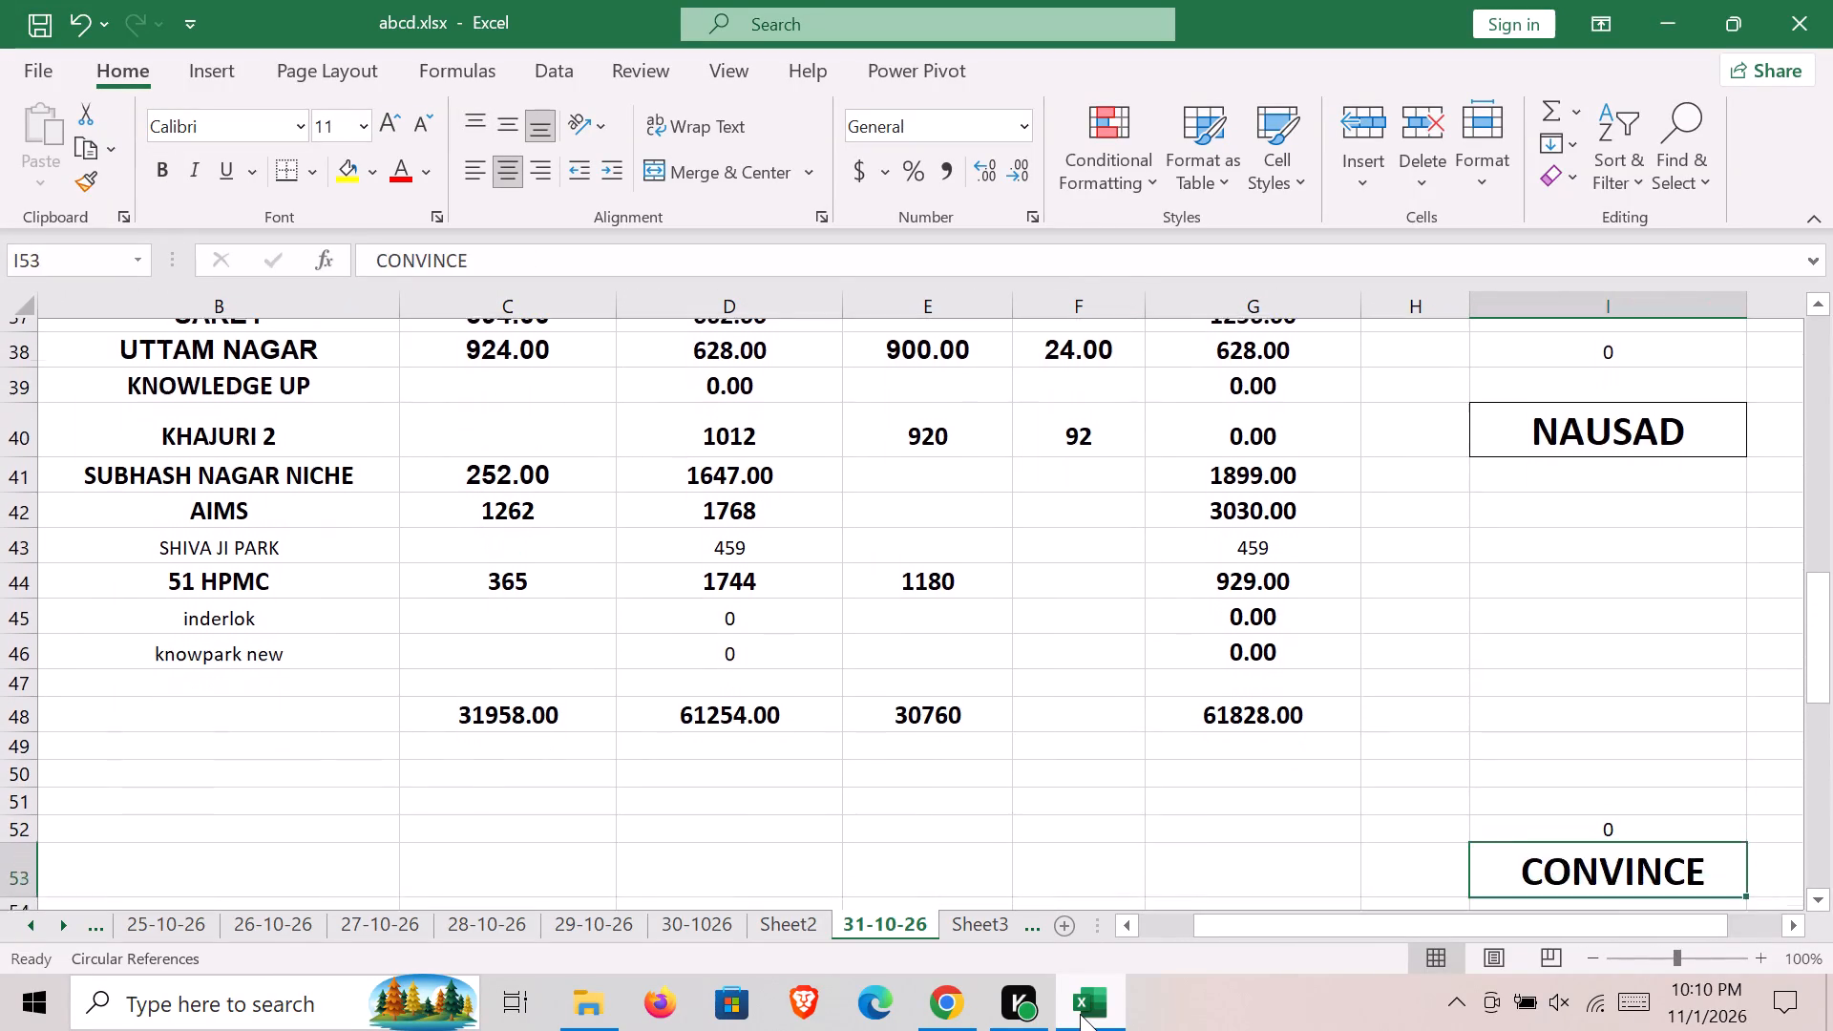
pyautogui.press('Down')
pyautogui.press('Down')
pyautogui.press('Down')
pyautogui.press('Down')
pyautogui.press('Up')
pyautogui.press('Up')
pyautogui.press('Right')
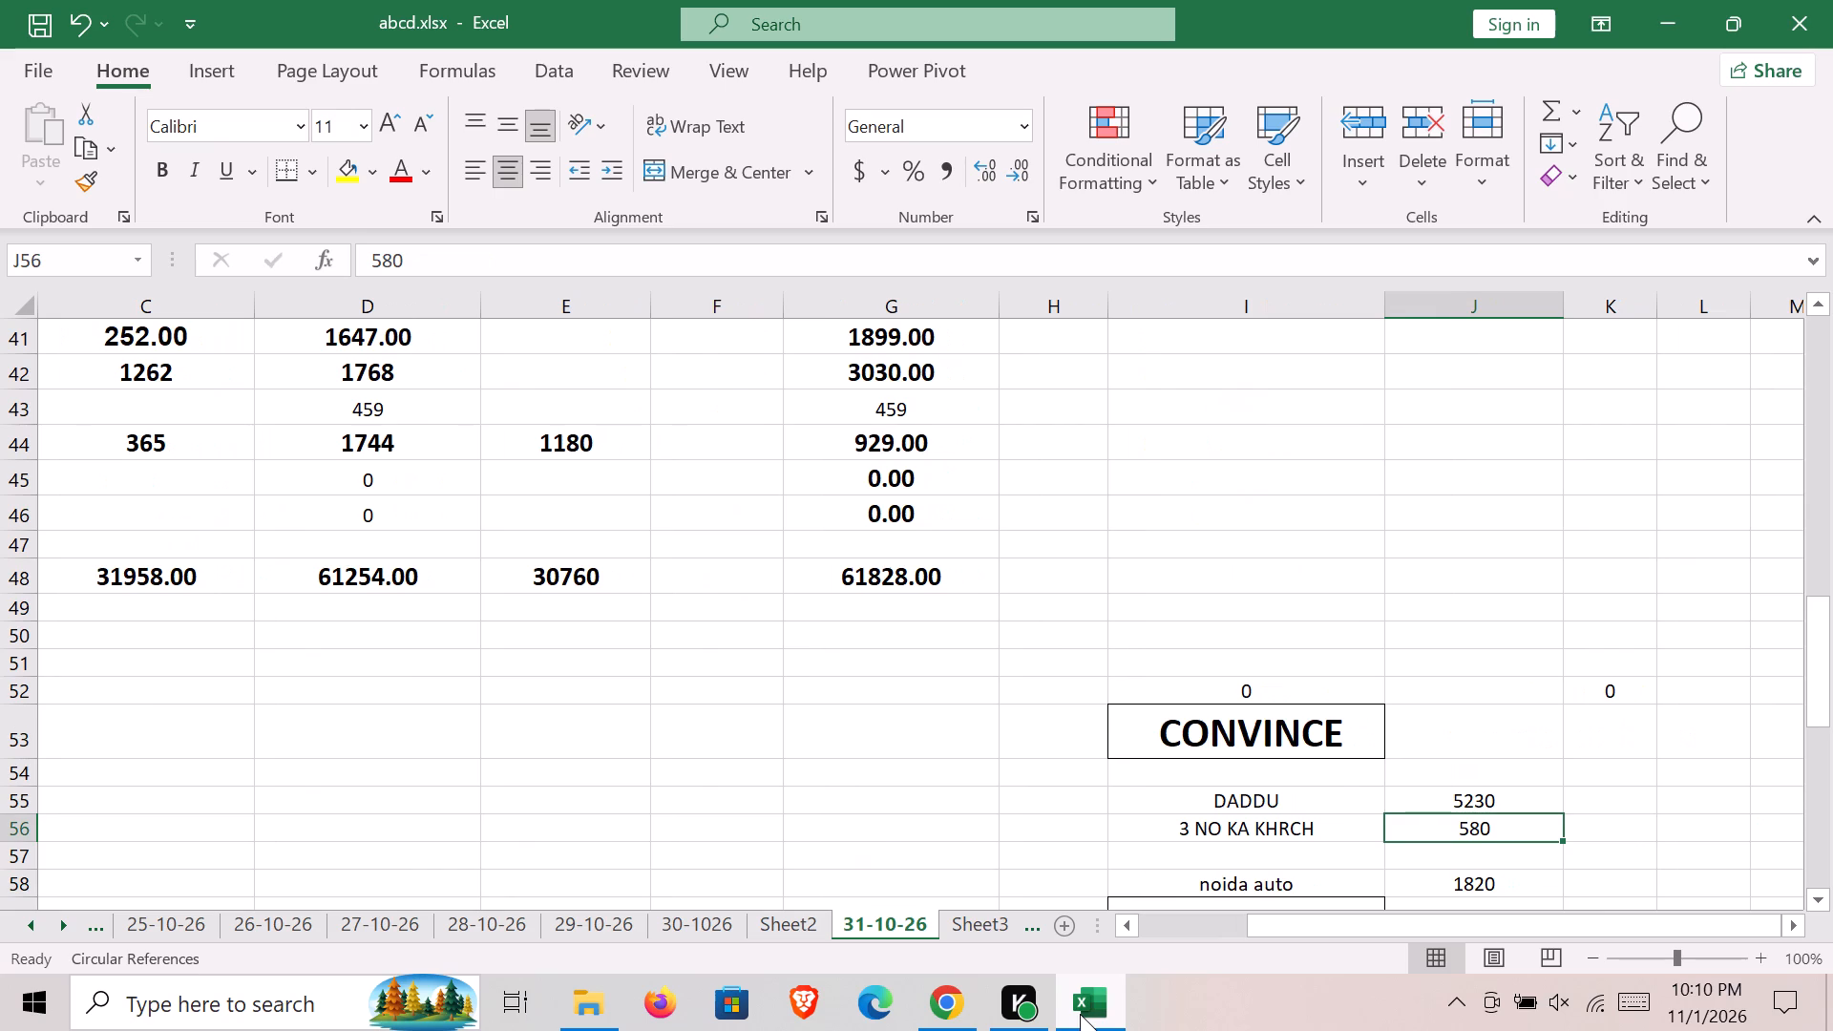
pyautogui.press('5')
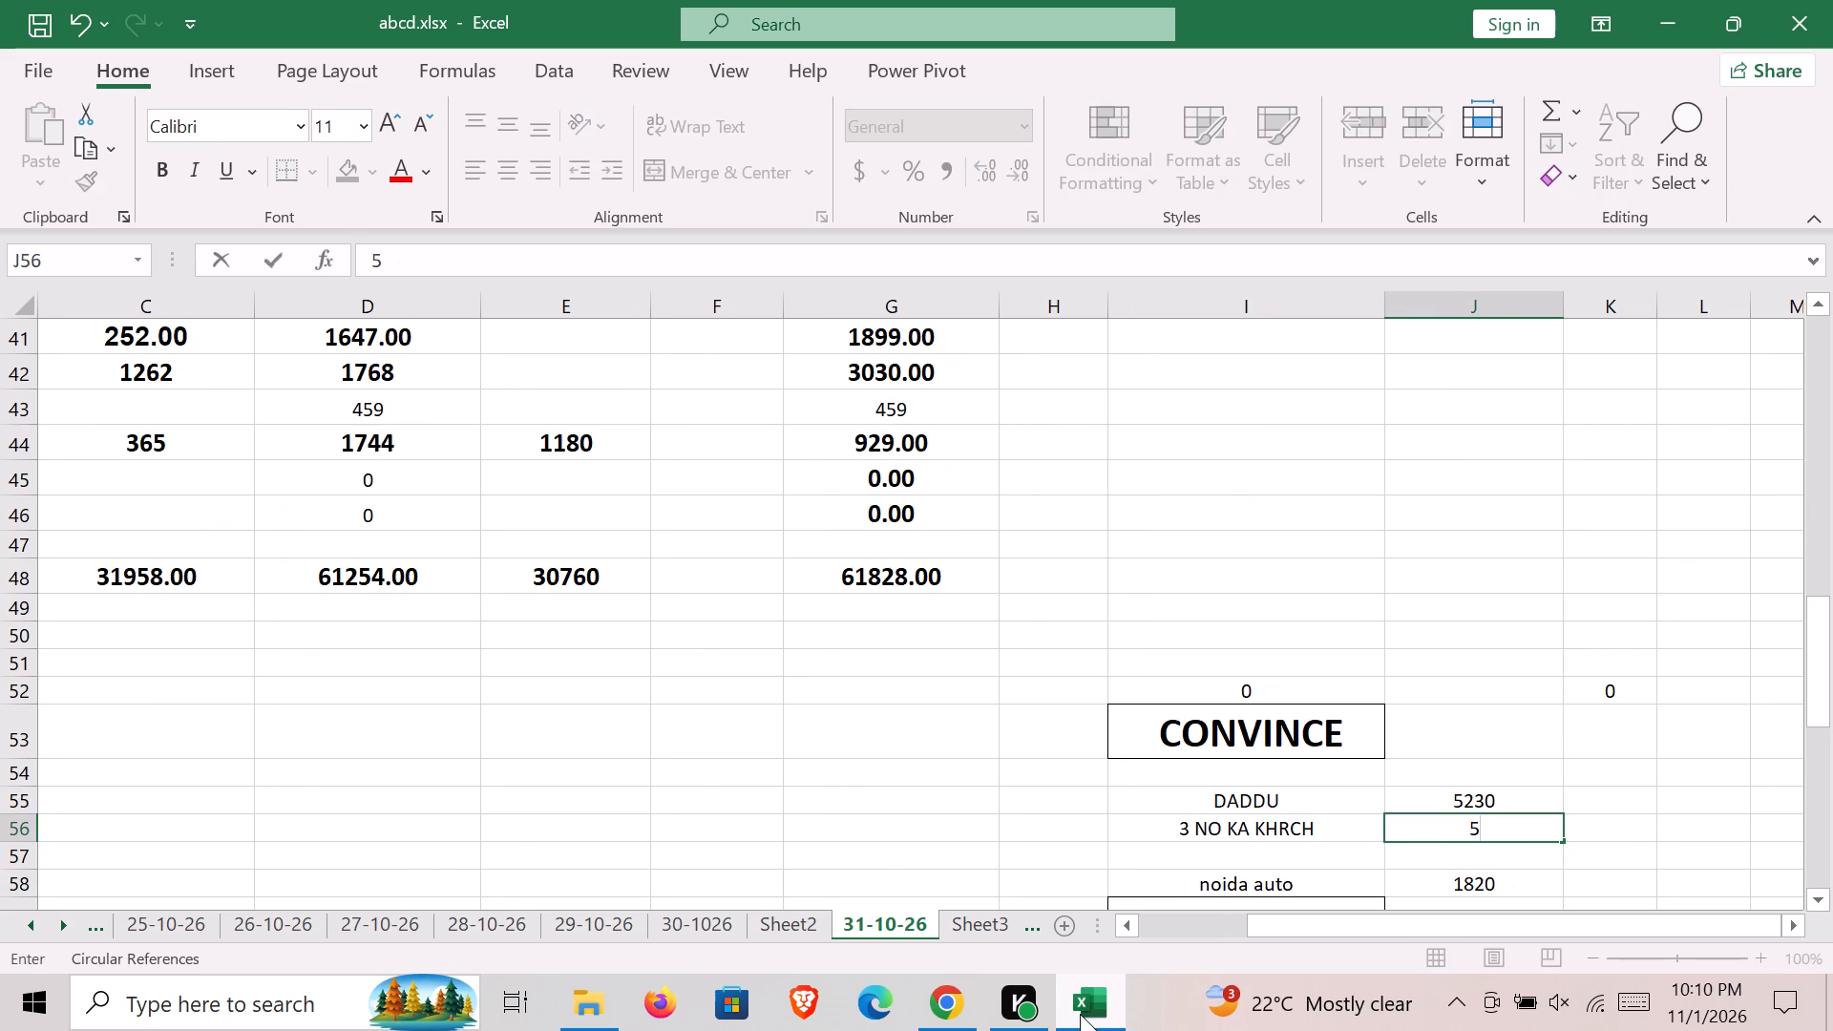
pyautogui.write('50')
pyautogui.hotkey('ctrl', 's')
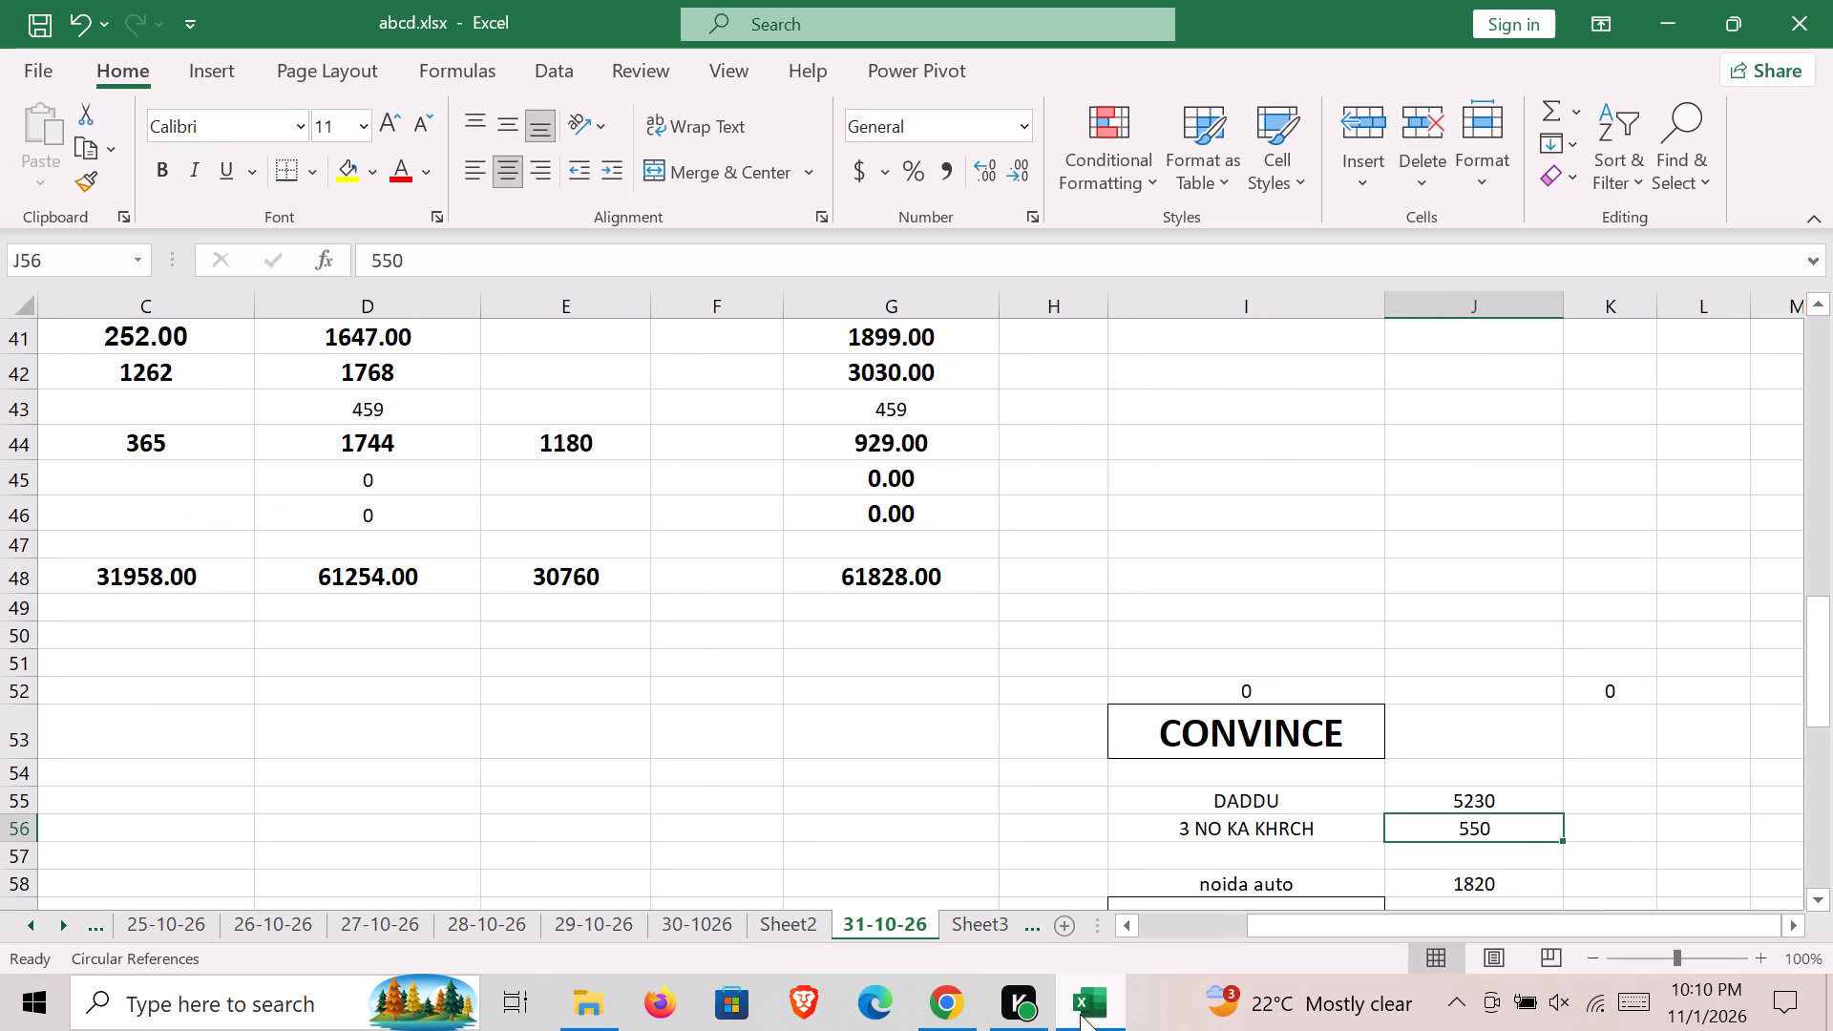
pyautogui.press('Down')
pyautogui.press('Down')
pyautogui.press('Left')
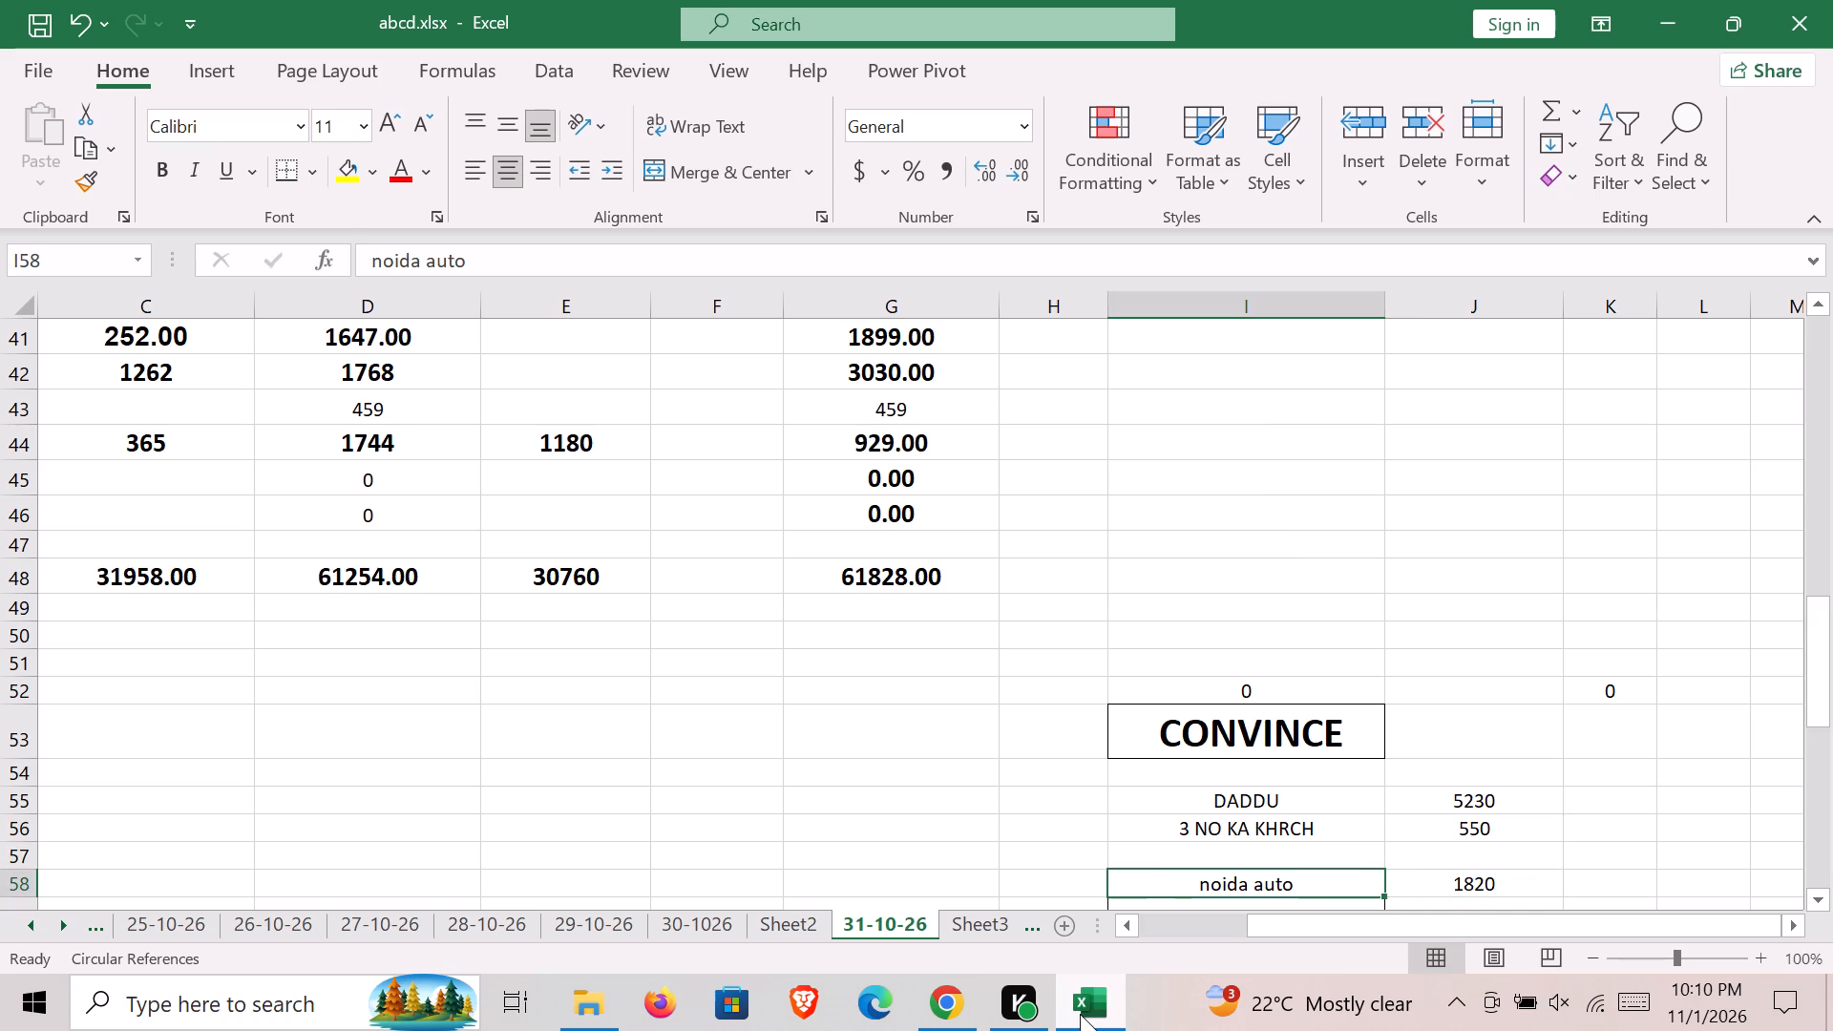
pyautogui.hotkey('ctrl', 's')
# Enter 8340 in the first cell beneath the SUNNY heading.
pyautogui.press('Up')
pyautogui.press('Up')
pyautogui.press('Up')
pyautogui.press('Up')
pyautogui.press('Up')
pyautogui.press('Up')
pyautogui.press('Up')
pyautogui.press('Up')
pyautogui.press('Up')
pyautogui.press('Up')
pyautogui.press('Up')
pyautogui.press('Up')
pyautogui.press('Up')
pyautogui.press('Up')
pyautogui.press('Up')
pyautogui.press('Up')
pyautogui.press('Up')
pyautogui.press('Up')
pyautogui.press('Up')
pyautogui.press('Up')
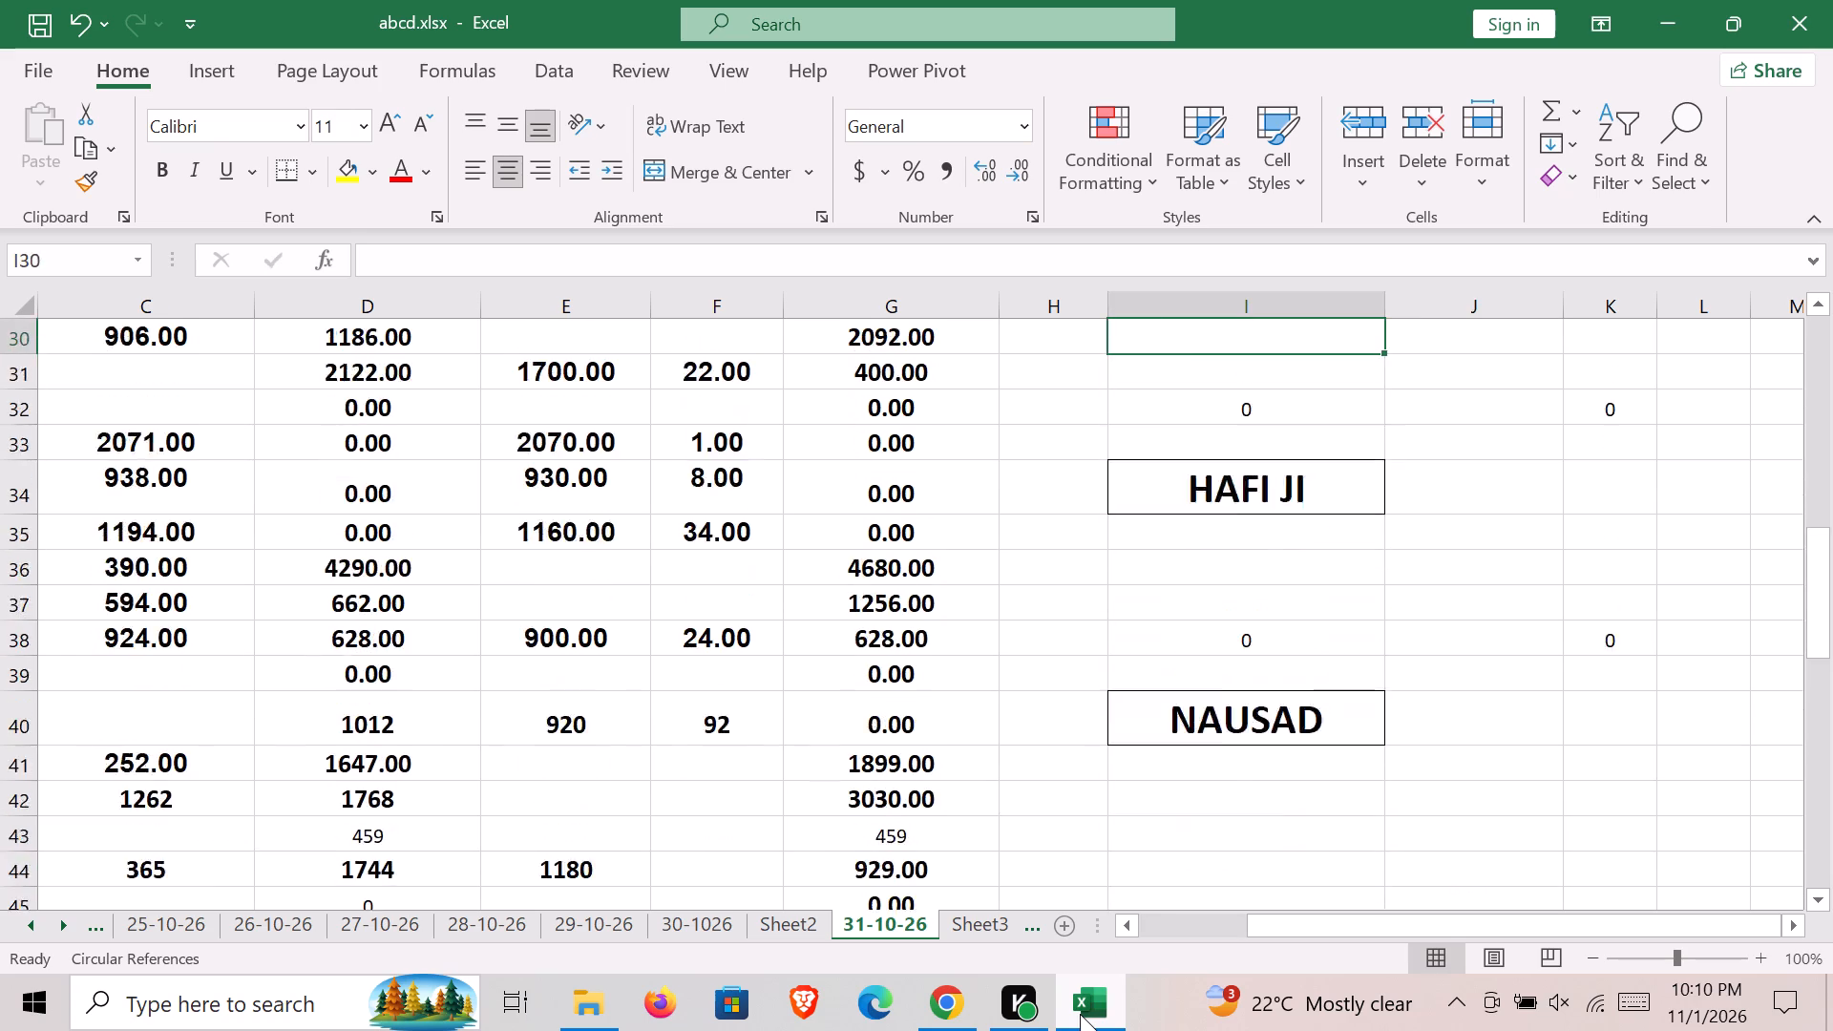
pyautogui.press('Up')
pyautogui.press('Down')
pyautogui.press('Down')
pyautogui.press('Down')
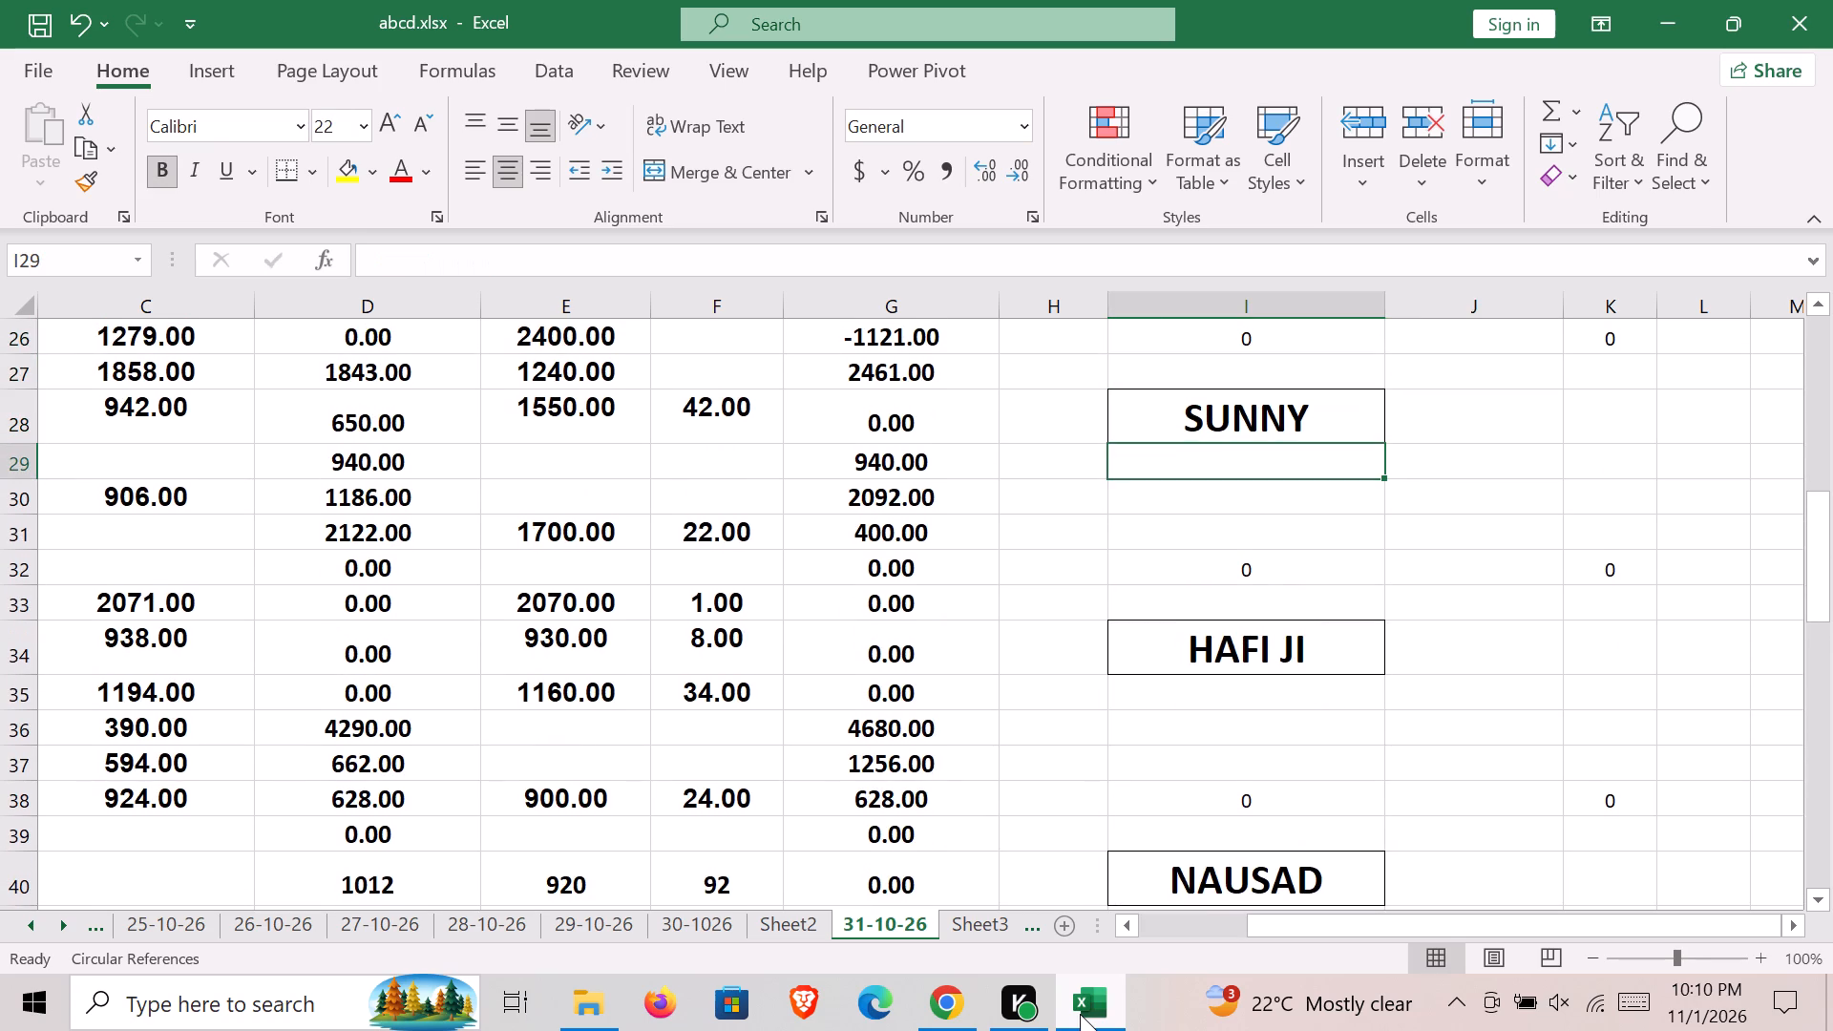
pyautogui.write('82')
pyautogui.press('BackSpace')
pyautogui.write('340')
pyautogui.press('Down')
# Set the amount beneath the BROWNIE heading to 8000.
pyautogui.press('Down')
pyautogui.press('Down')
pyautogui.press('Down')
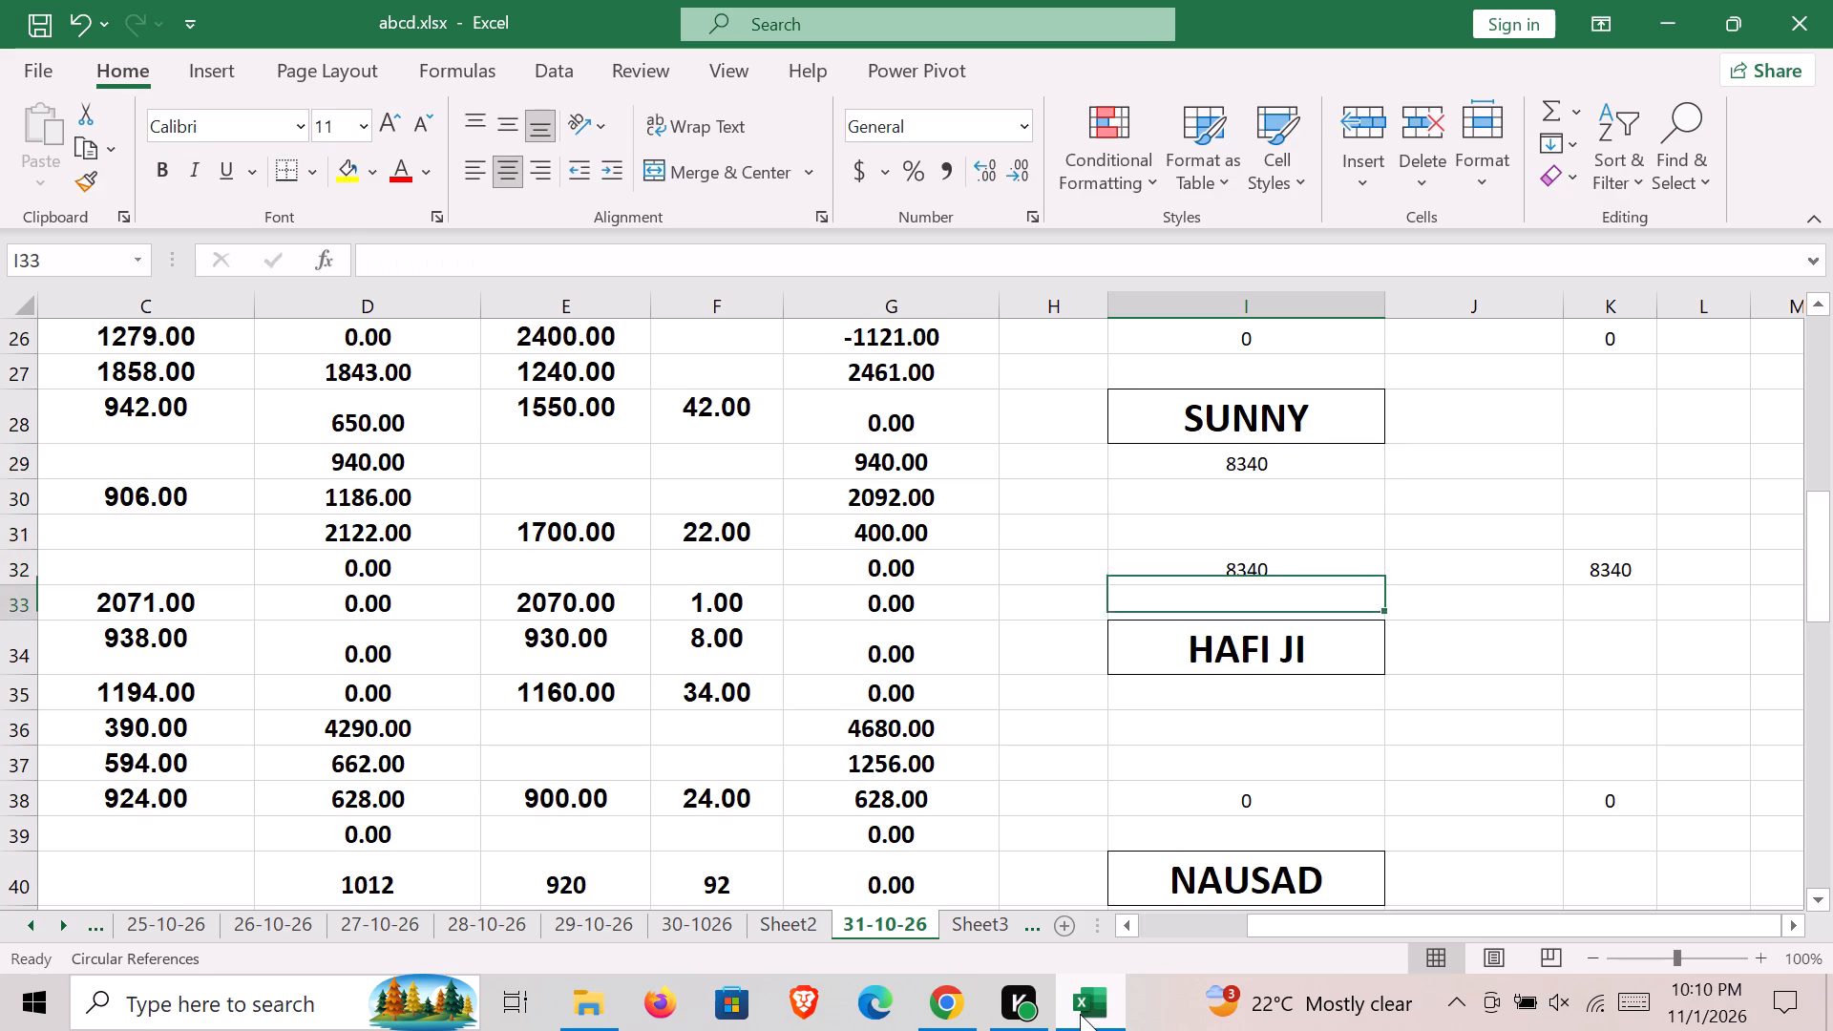
pyautogui.press('Down')
pyautogui.press('Down')
pyautogui.press('Down')
pyautogui.press('Down')
pyautogui.press('Down')
pyautogui.press('Down')
pyautogui.press('Down')
pyautogui.press('Down')
pyautogui.press('Down')
pyautogui.press('Down')
pyautogui.press('Down')
pyautogui.press('Down')
pyautogui.press('Down')
pyautogui.press('Down')
pyautogui.press('Down')
pyautogui.press('Down')
pyautogui.press('Down')
pyautogui.press('Down')
pyautogui.press('Down')
pyautogui.press('Down')
pyautogui.press('Down')
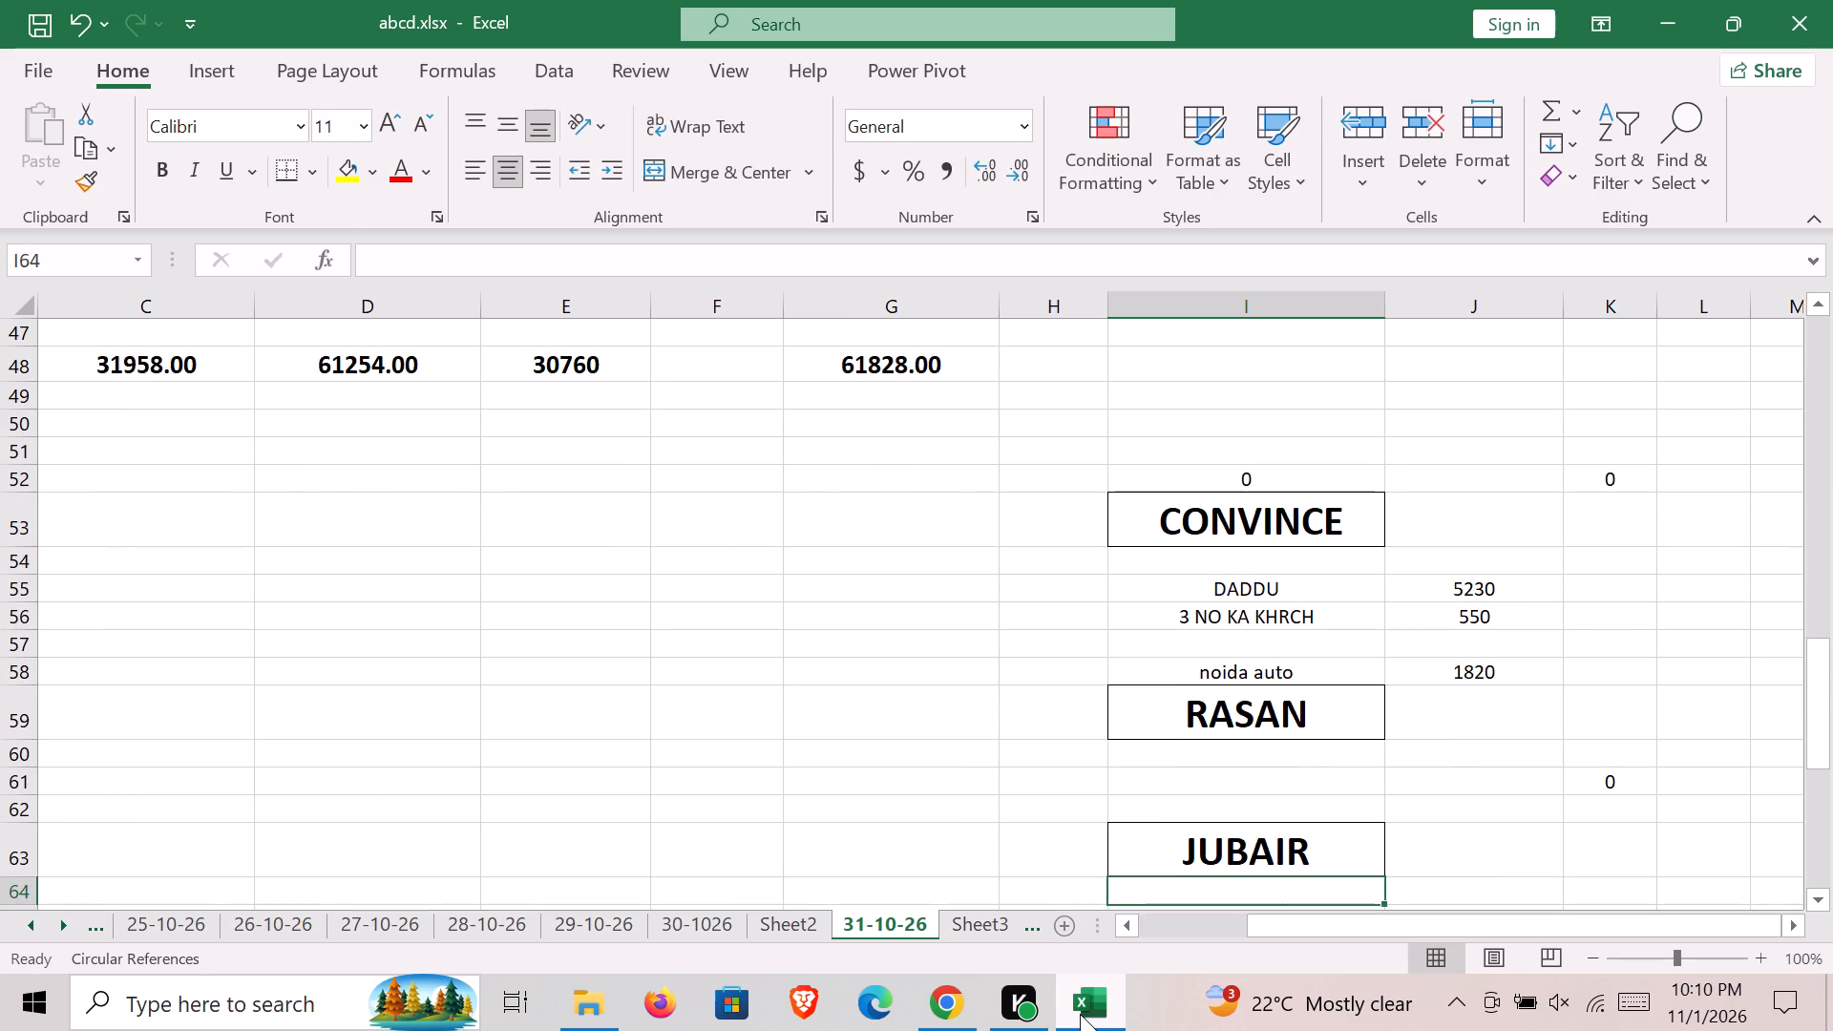
pyautogui.press('Down')
pyautogui.press('Down')
pyautogui.press('Down')
pyautogui.press('Down')
pyautogui.press('Down')
pyautogui.press('Down')
pyautogui.press('Down')
pyautogui.press('Down')
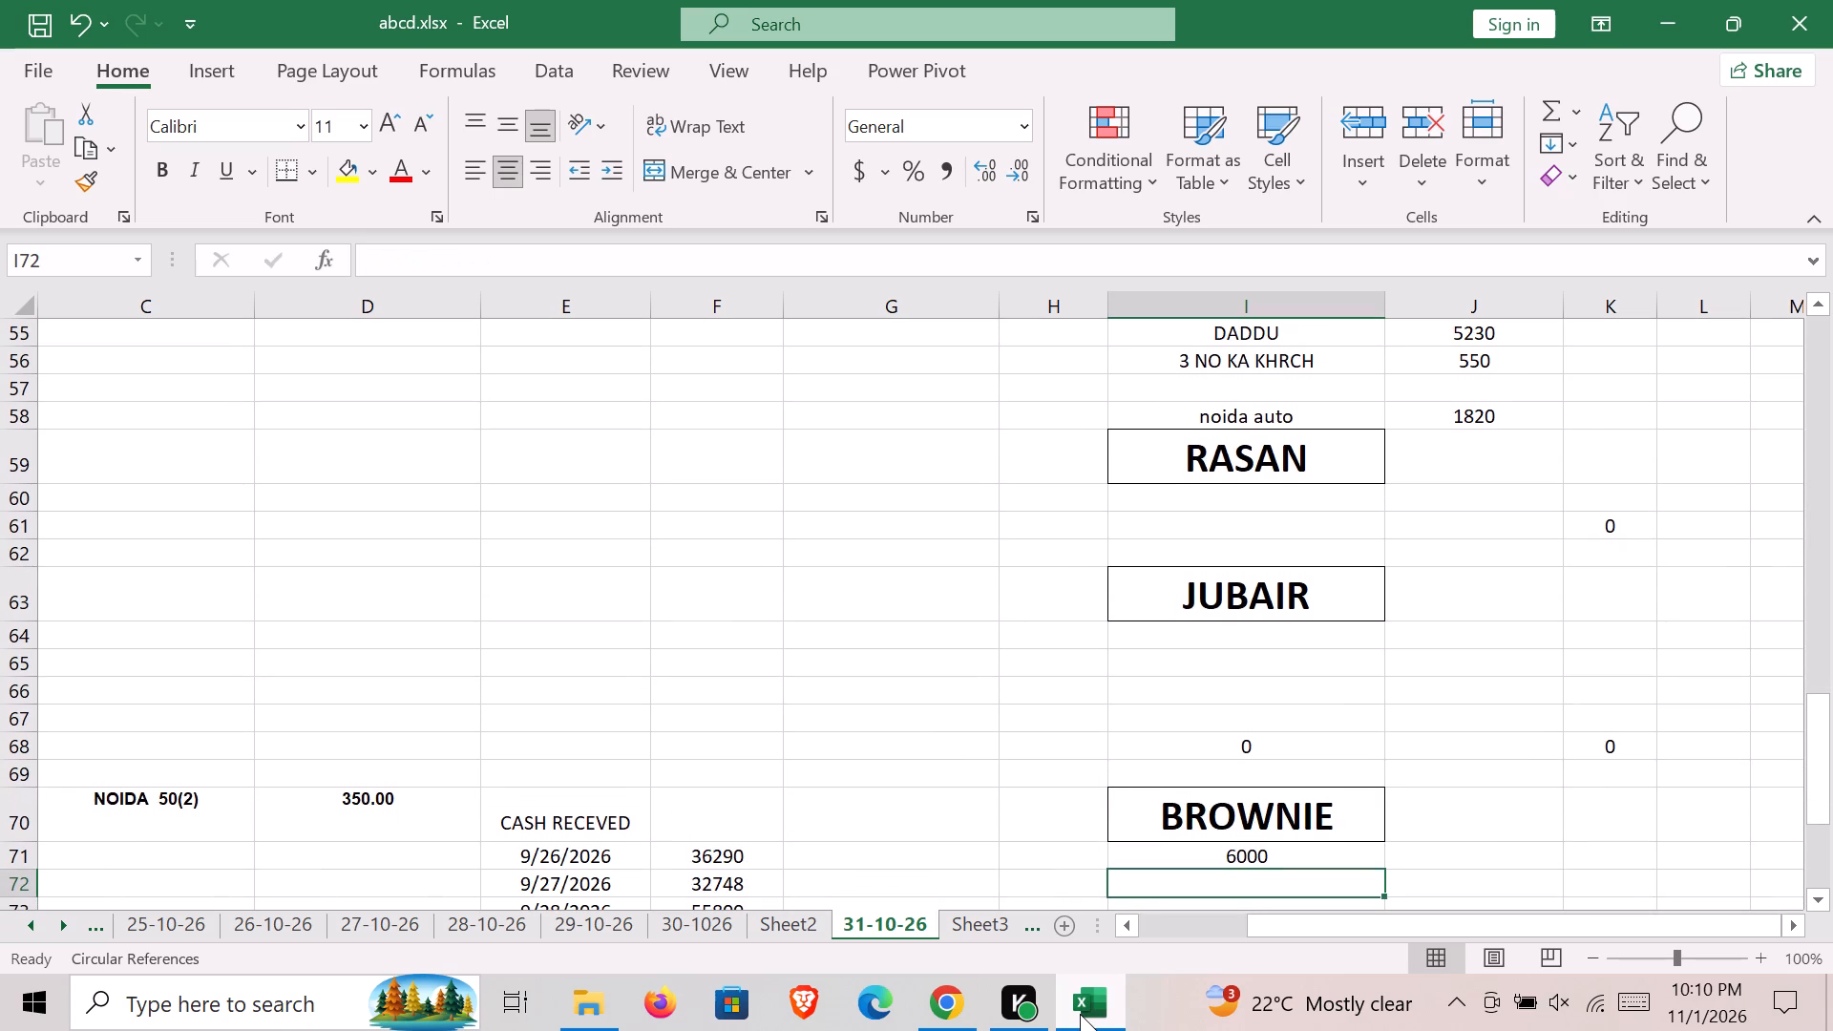
pyautogui.press('Up')
pyautogui.write('8000')
pyautogui.press('Up')
# Enter 4320 in the first cell beneath the HAFI JI heading and save the workbook.
pyautogui.press('Up')
pyautogui.press('Up')
pyautogui.press('Up')
pyautogui.press('Up')
pyautogui.press('Up')
pyautogui.press('Up')
pyautogui.press('Up')
pyautogui.press('Up')
pyautogui.press('Up')
pyautogui.press('Up')
pyautogui.press('Up')
pyautogui.press('Up')
pyautogui.press('Up')
pyautogui.press('Up')
pyautogui.press('Up')
pyautogui.press('Up')
pyautogui.press('Up')
pyautogui.press('Up')
pyautogui.press('Up')
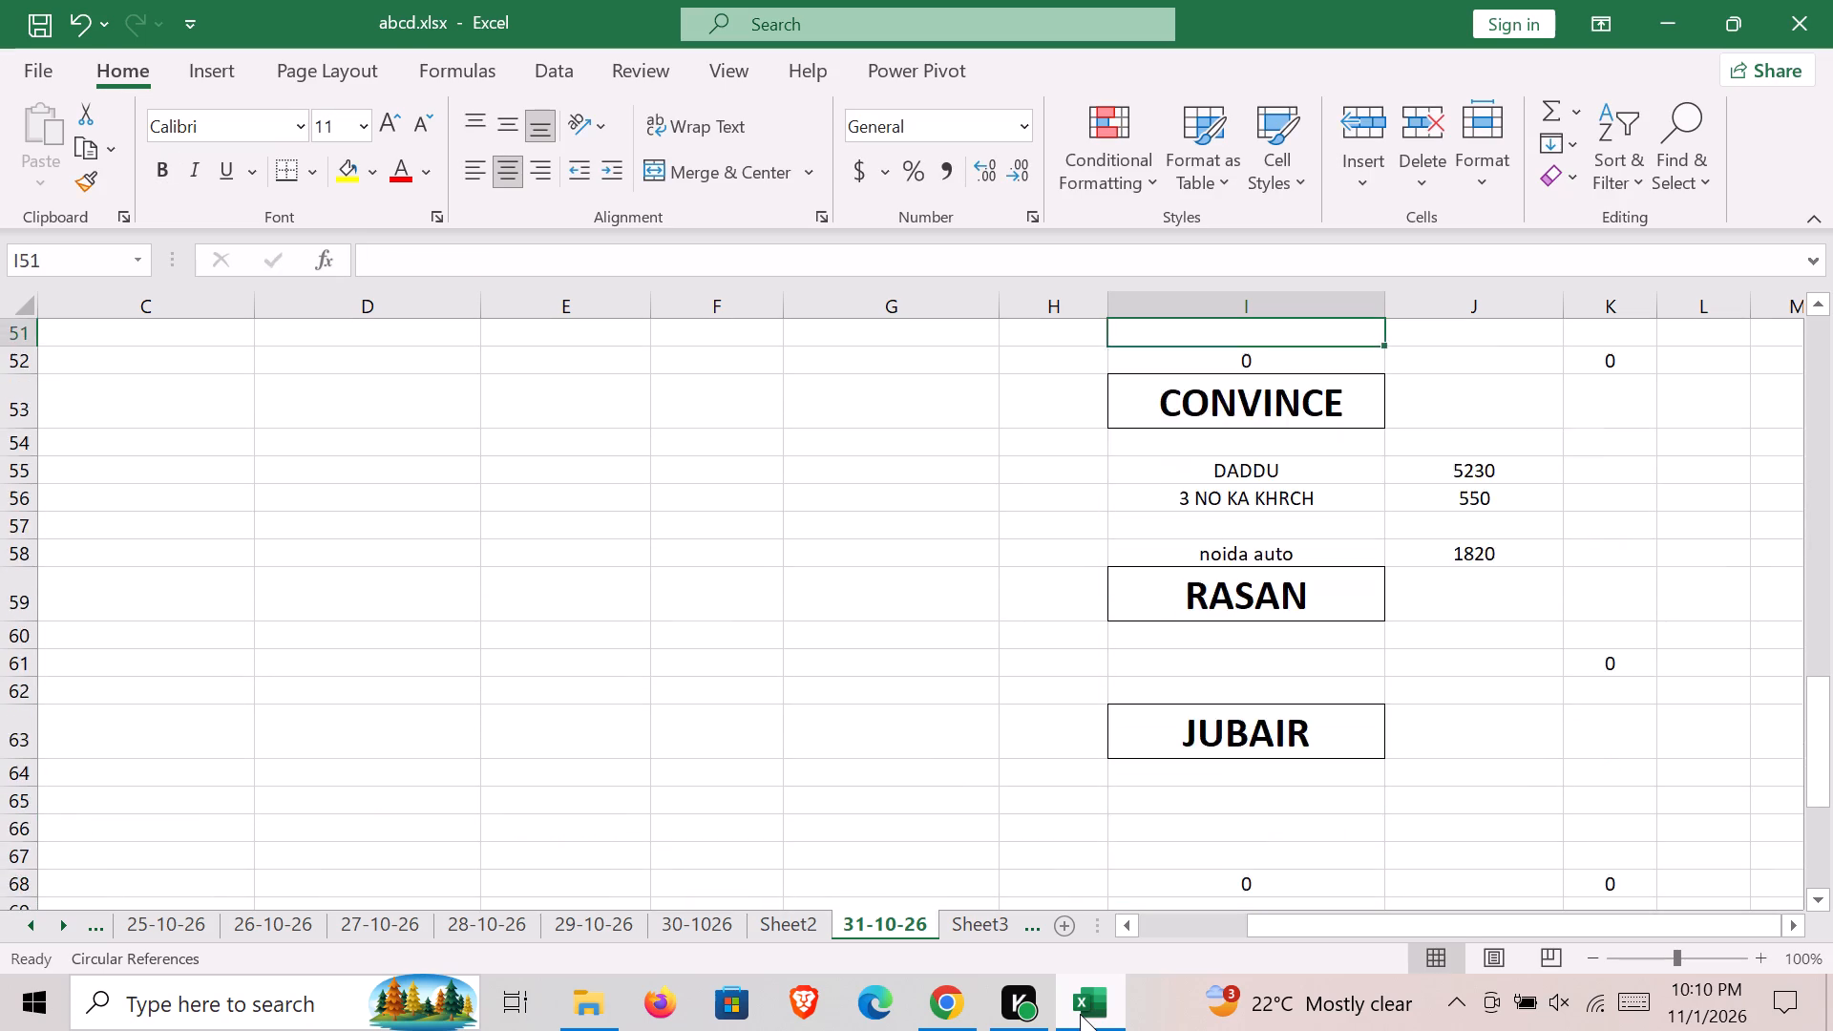
pyautogui.press('Up')
pyautogui.press('Up')
pyautogui.press('Up')
pyautogui.press('Up')
pyautogui.press('Up')
pyautogui.press('Up')
pyautogui.press('Up')
pyautogui.press('Up')
pyautogui.press('Up')
pyautogui.press('Up')
pyautogui.press('Up')
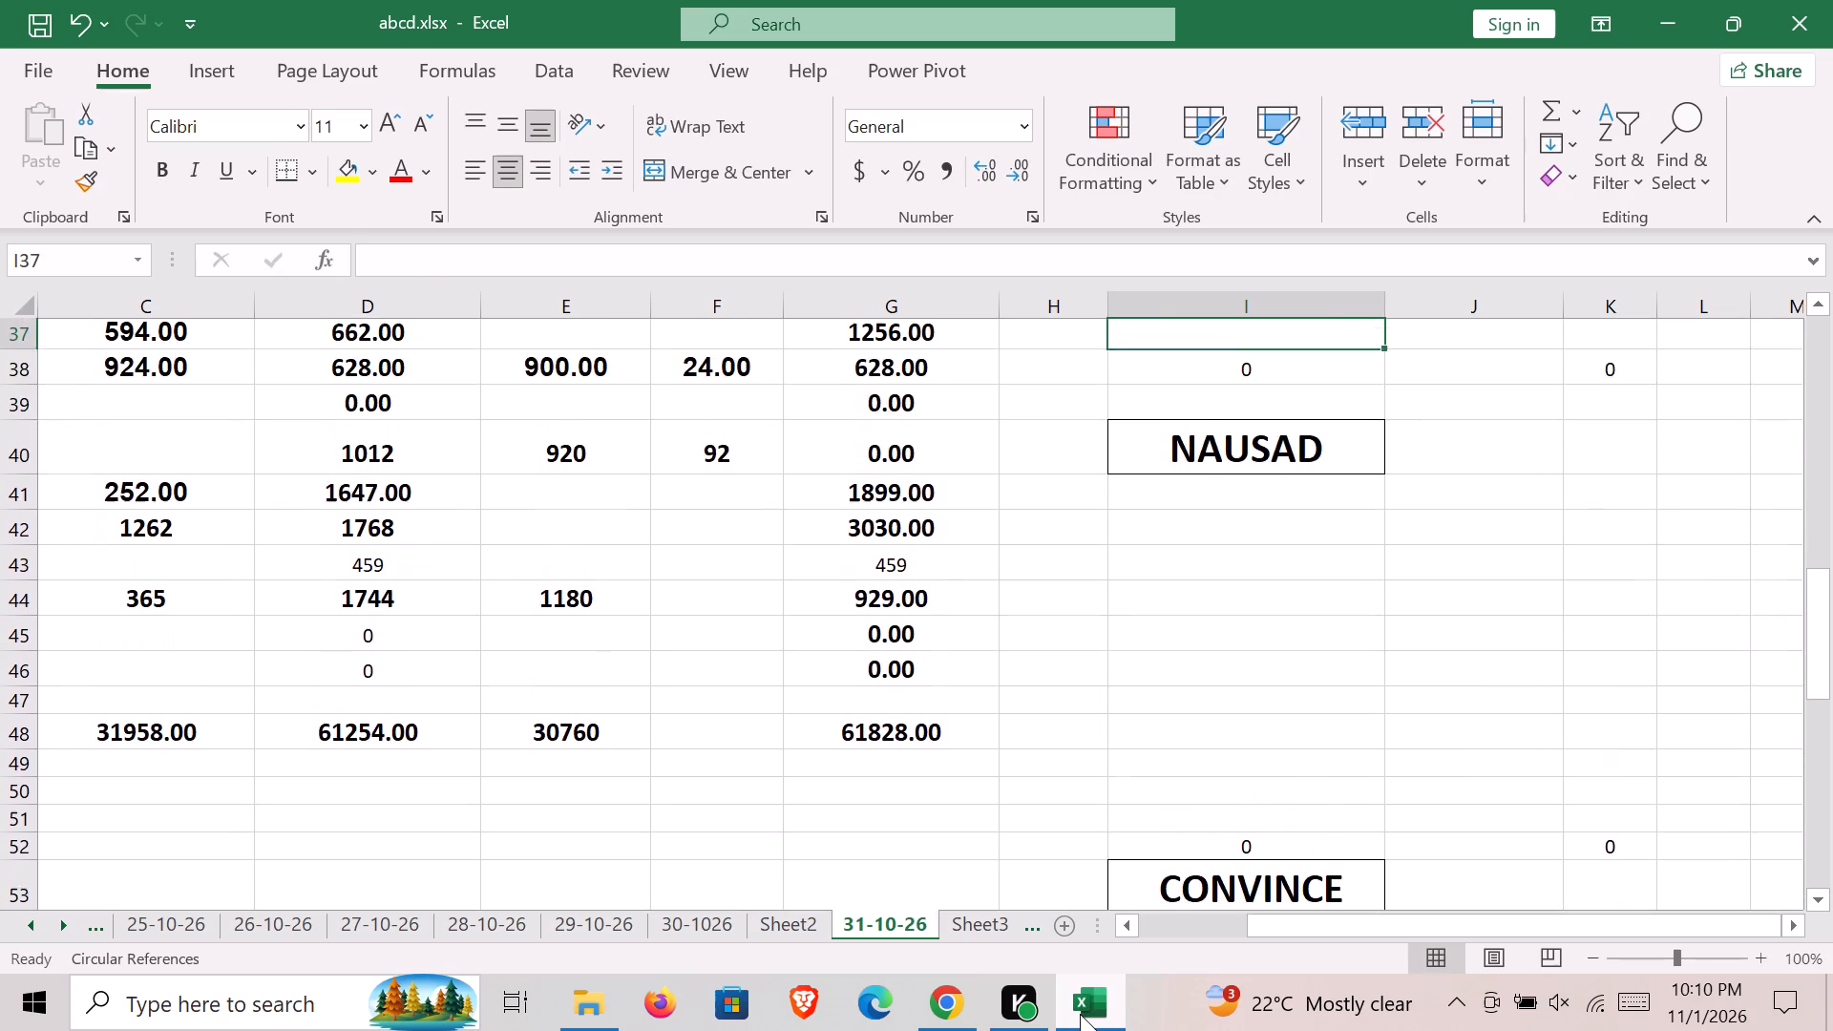
pyautogui.press('Up')
pyautogui.press('Up')
pyautogui.press('Up')
pyautogui.press('Up')
pyautogui.press('Up')
pyautogui.press('Up')
pyautogui.press('Up')
pyautogui.press('Up')
pyautogui.press('Down')
pyautogui.press('Down')
pyautogui.press('Down')
pyautogui.press('Down')
pyautogui.press('Down')
pyautogui.press('Down')
pyautogui.press('Down')
pyautogui.press('Down')
pyautogui.press('Down')
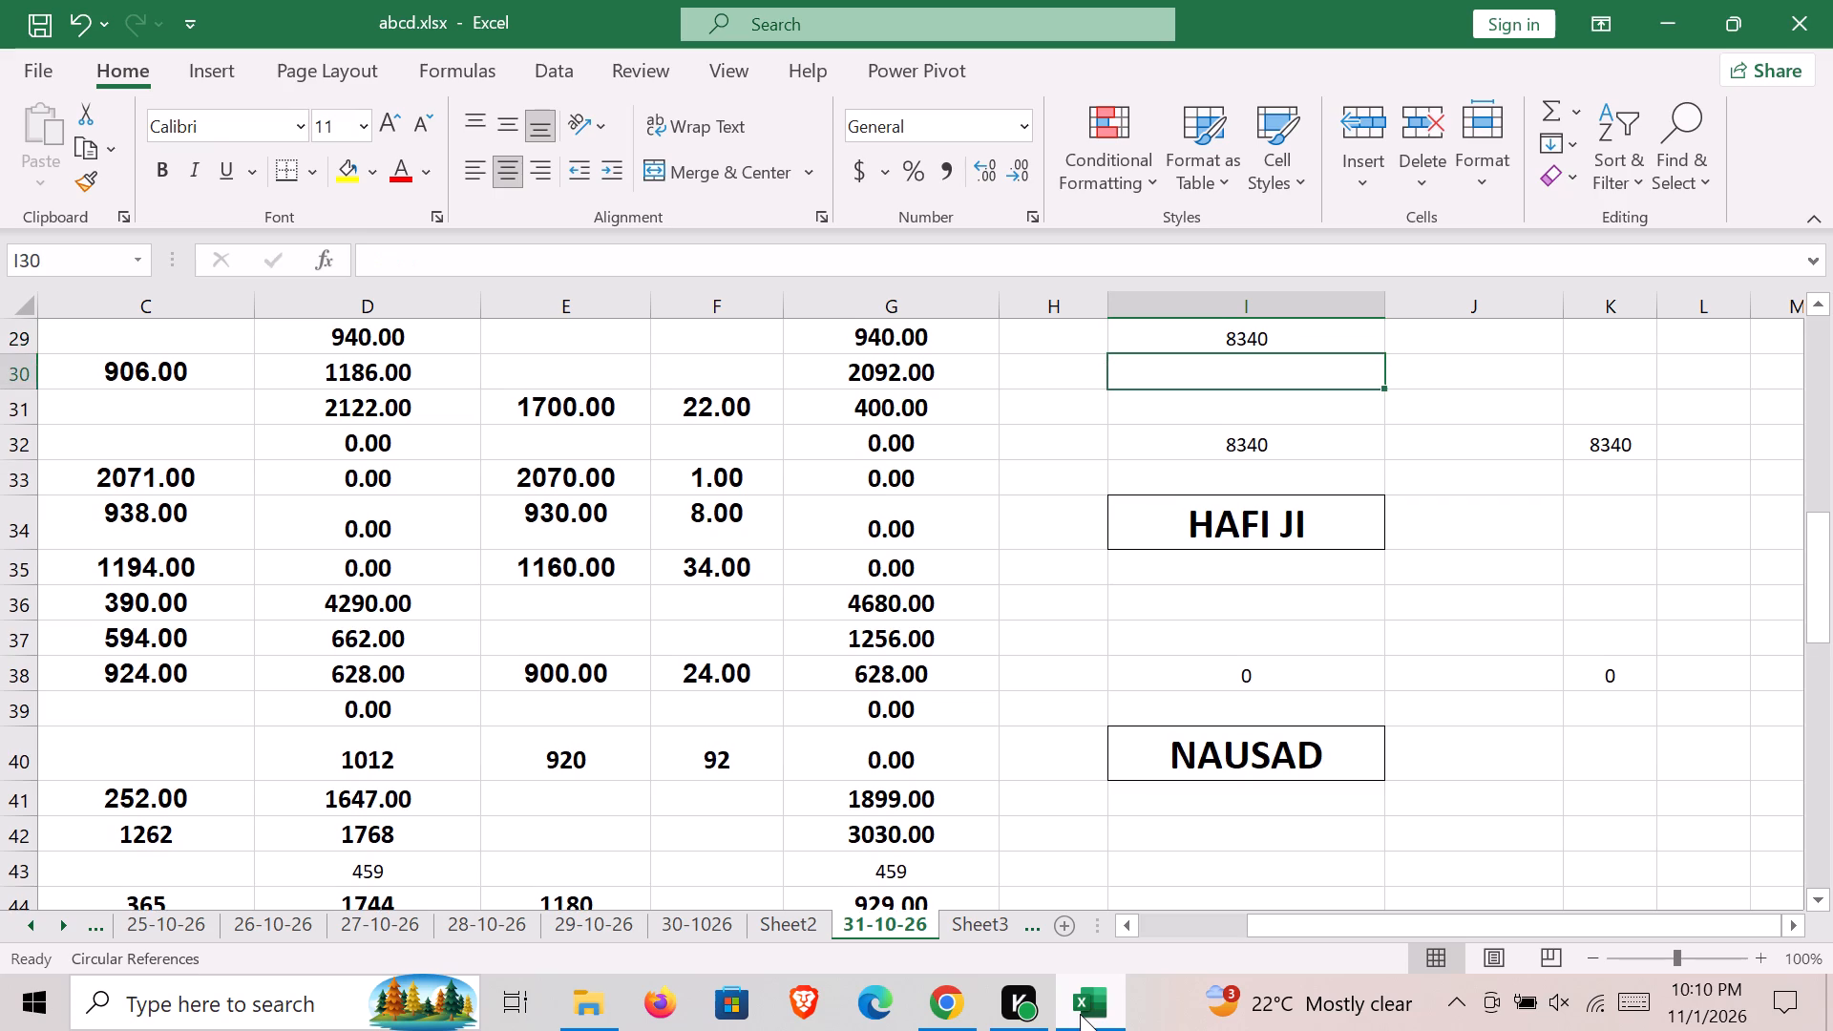
pyautogui.press('Up')
pyautogui.press('Up')
pyautogui.press('Up')
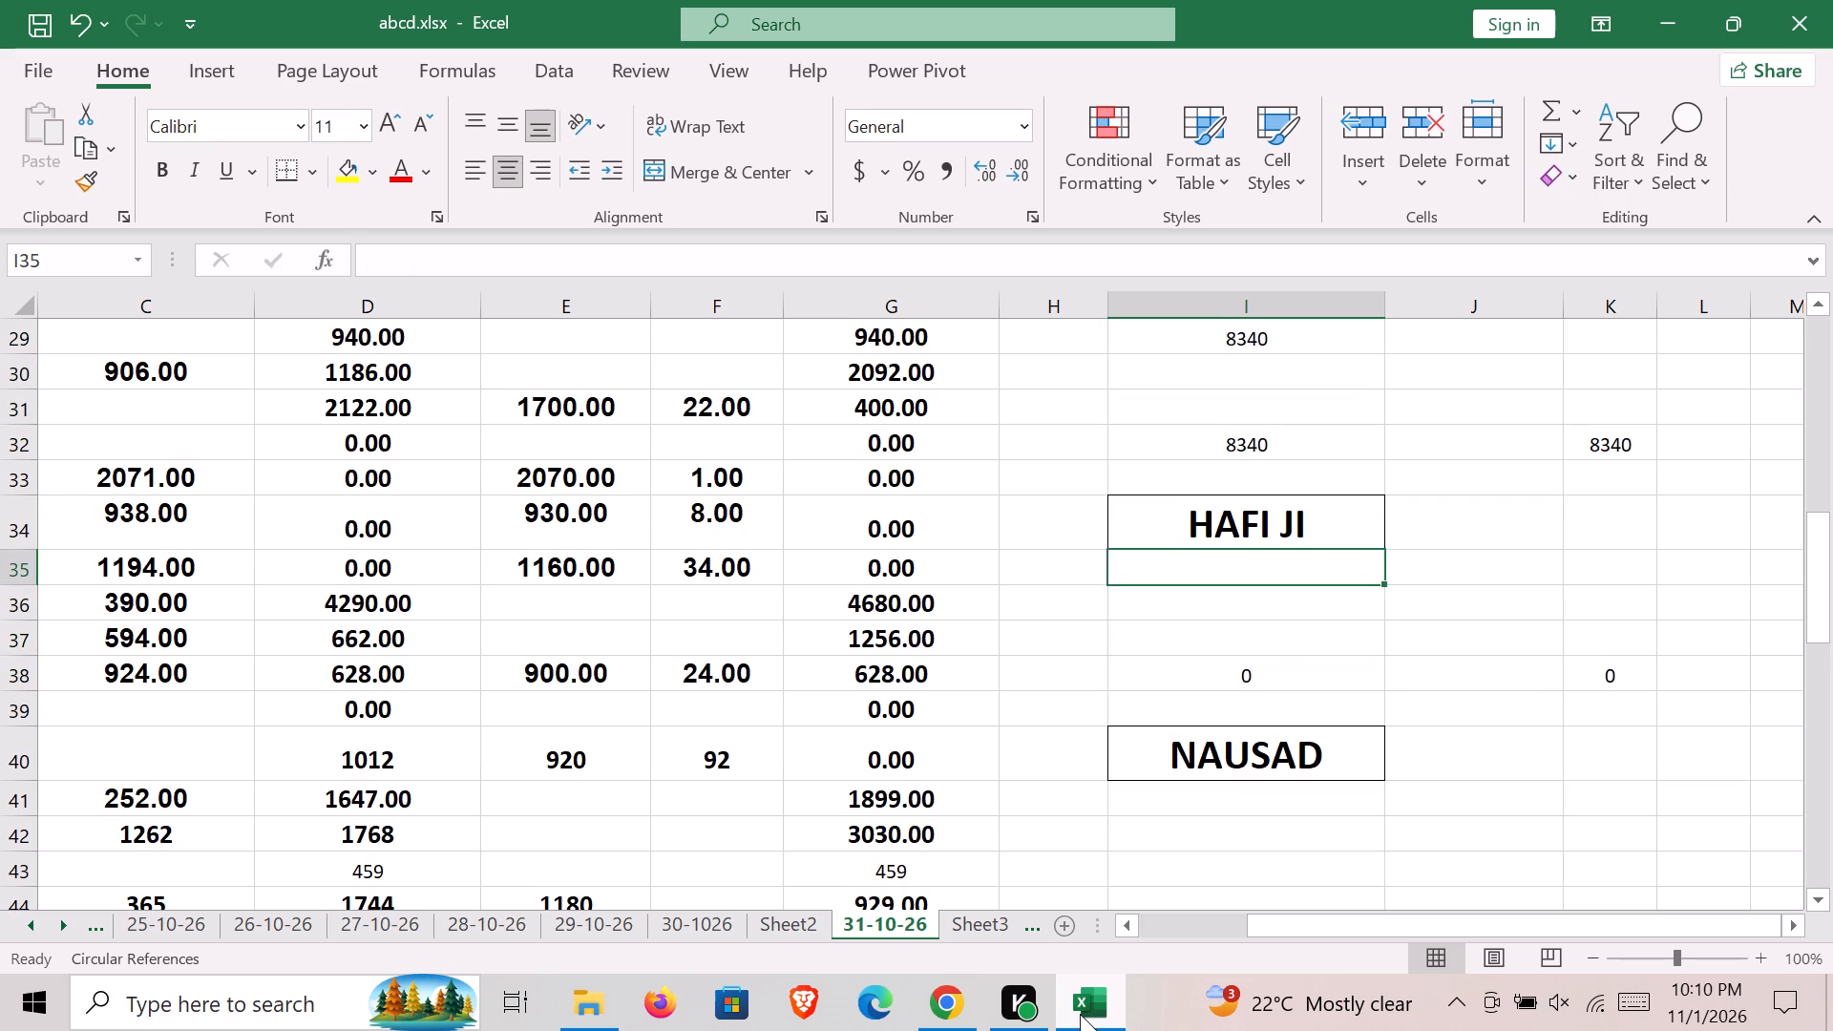
pyautogui.write('4320')
pyautogui.hotkey('ctrl', 's')
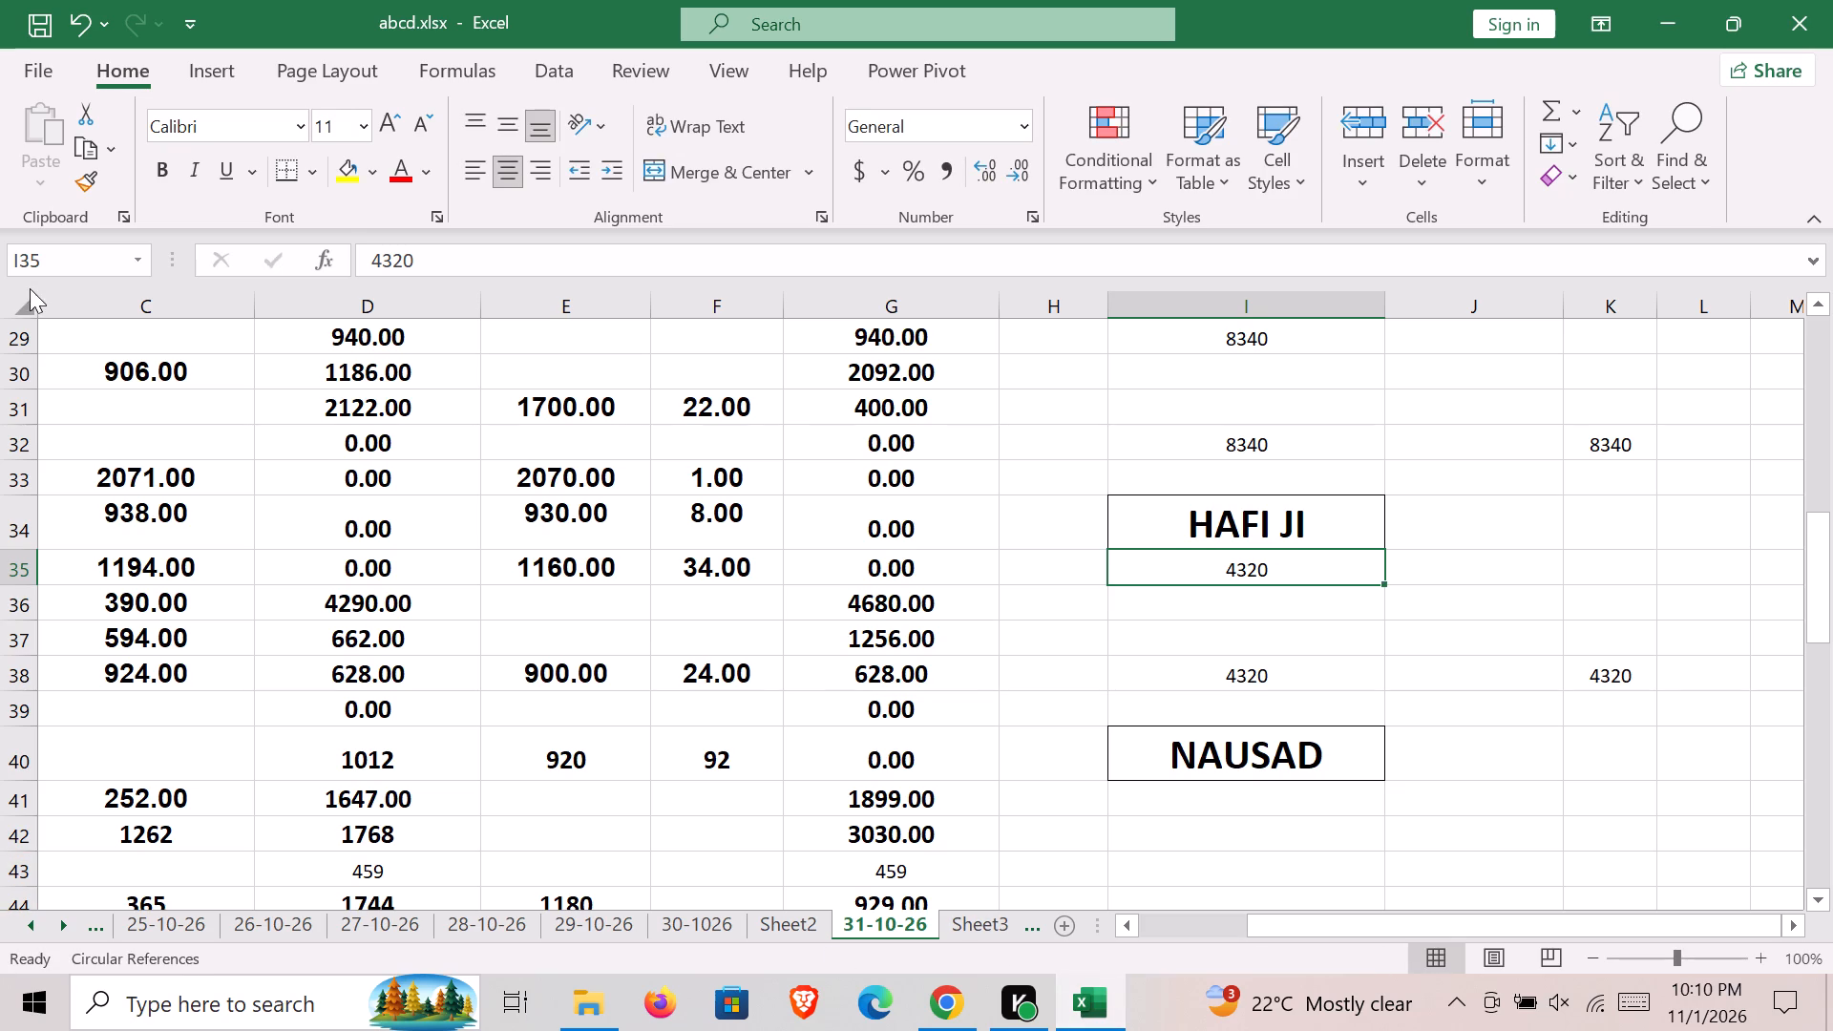
# Open the recent workbook Book1.xlsx from the RECORD BOOK folder.
pyautogui.click(28, 69)
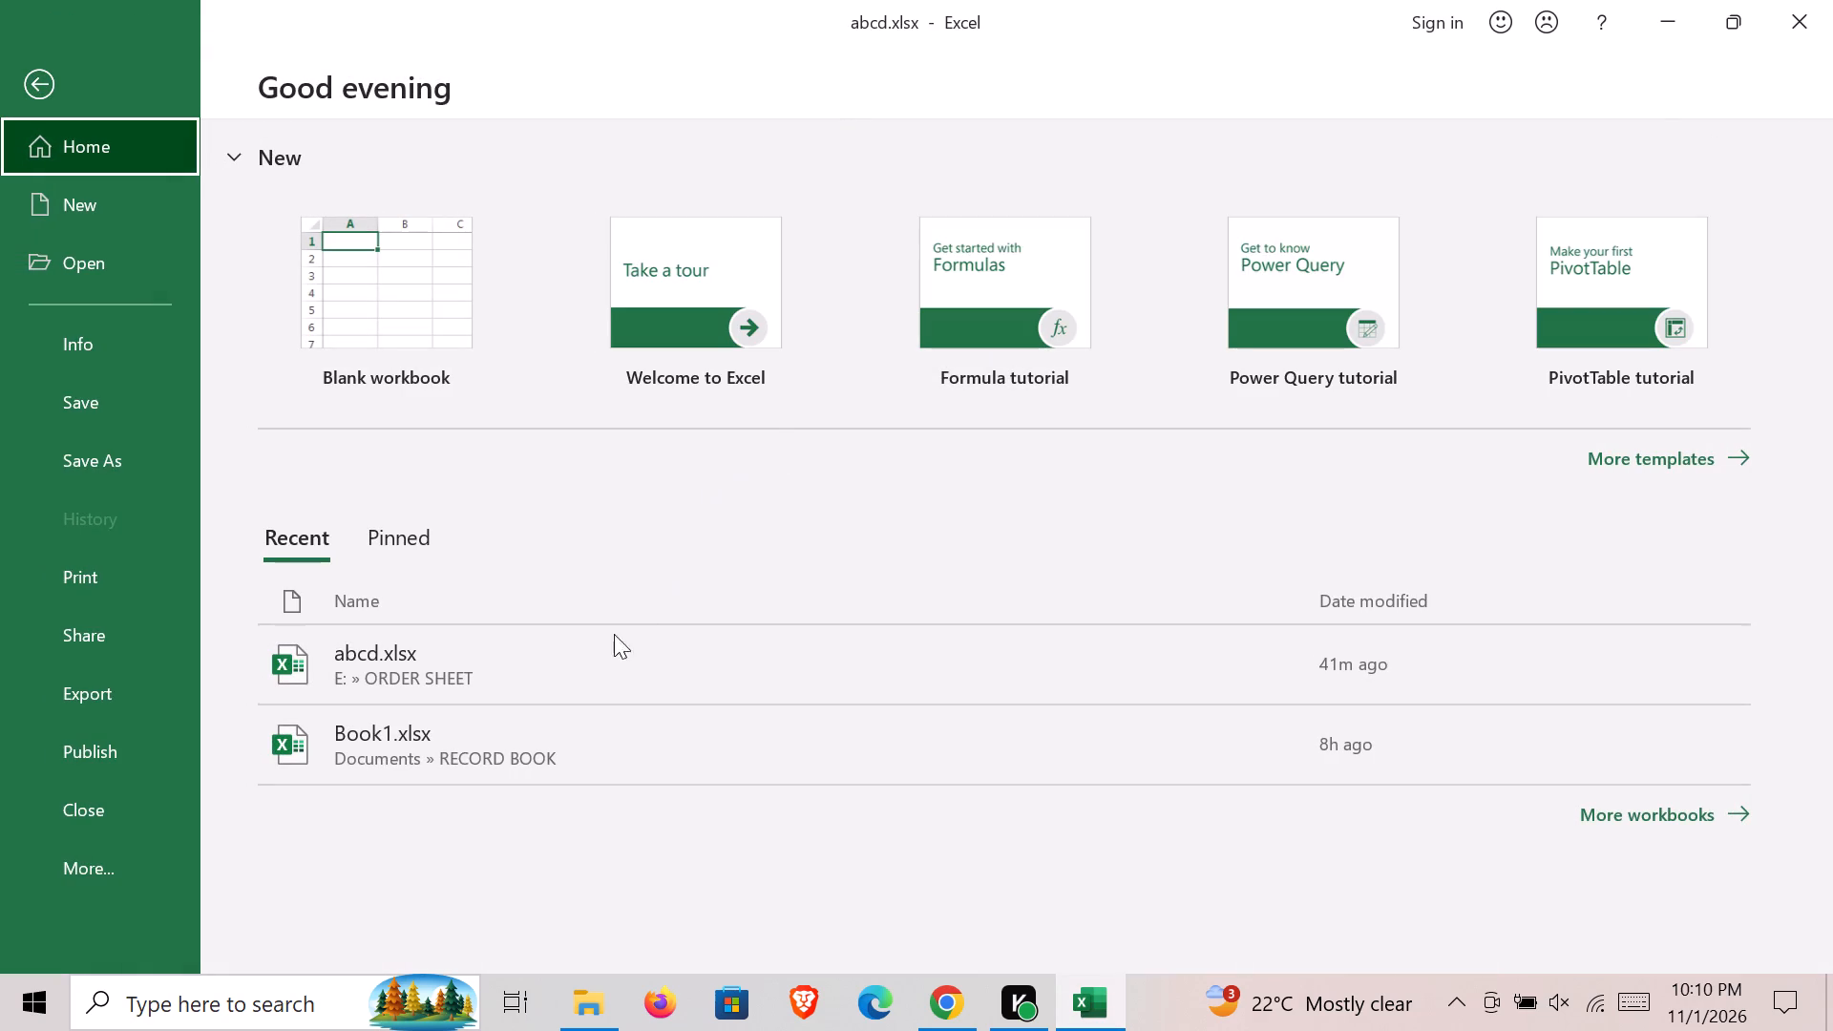
pyautogui.click(491, 757)
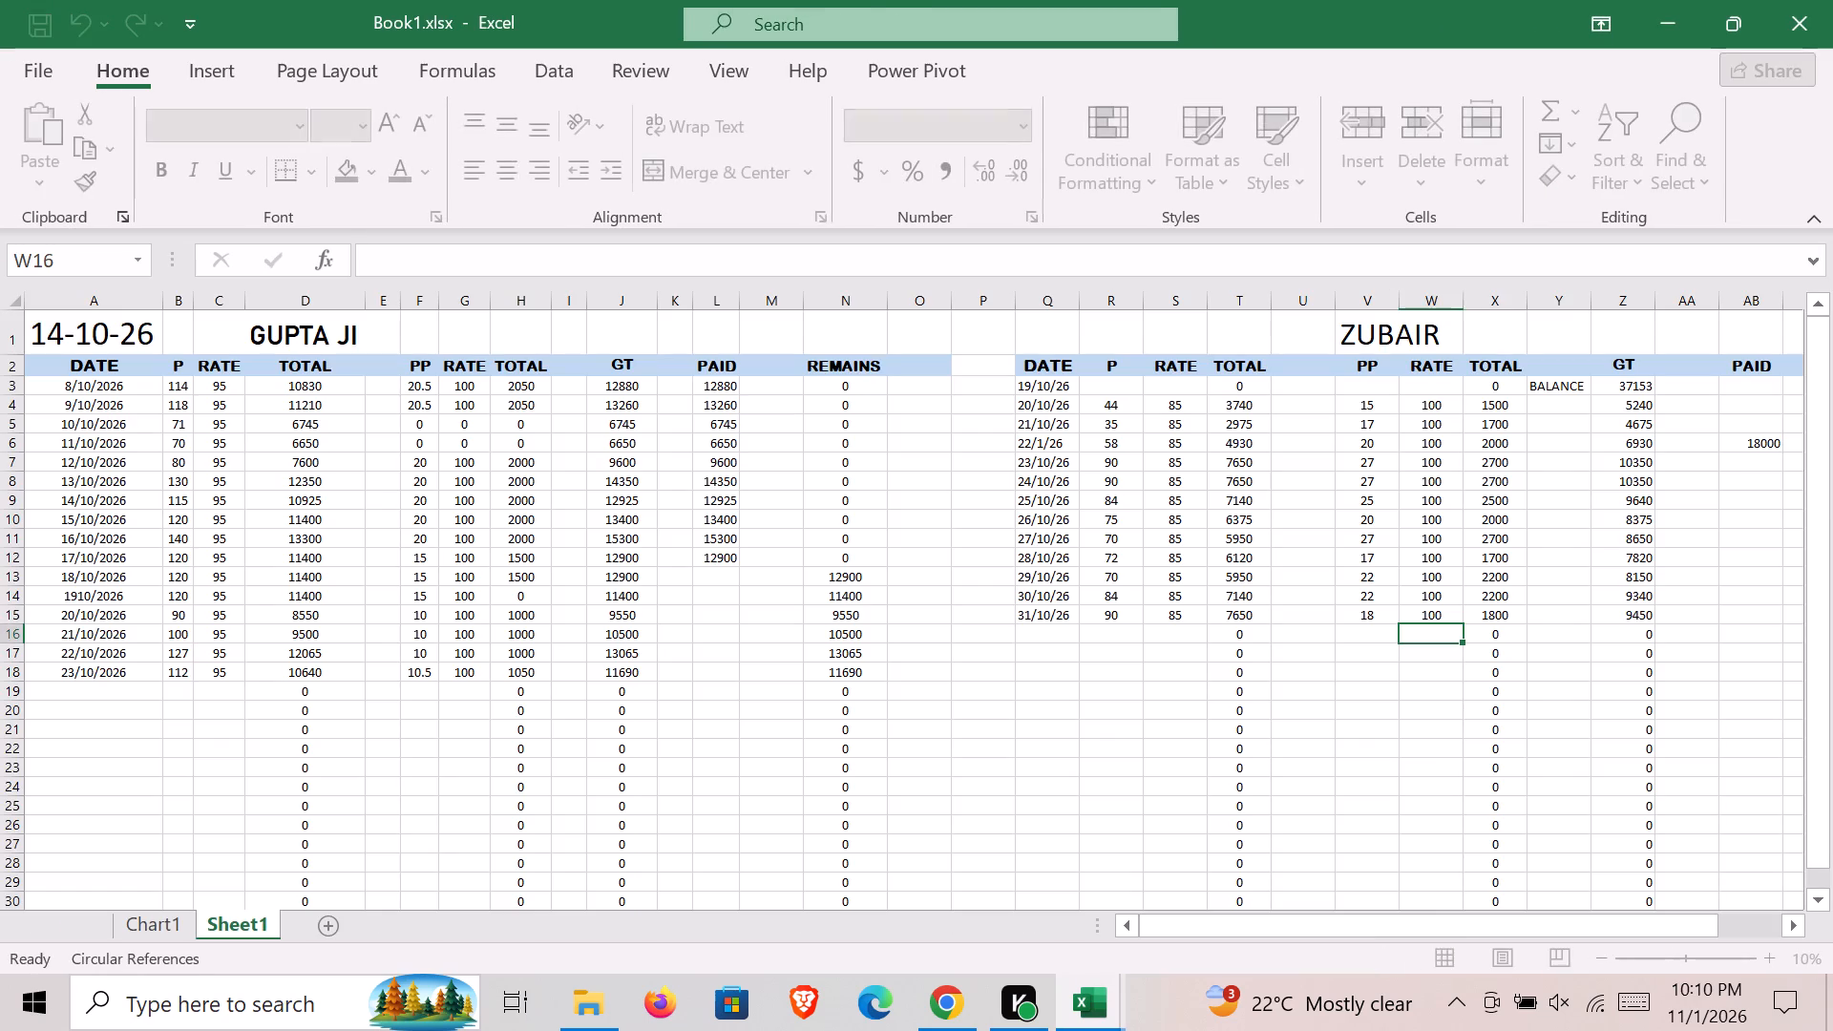
# Enter the date 1/10/26 below 31/10/26 in ZUBAIR's DATE column on Sheet1.
pyautogui.click(1053, 640)
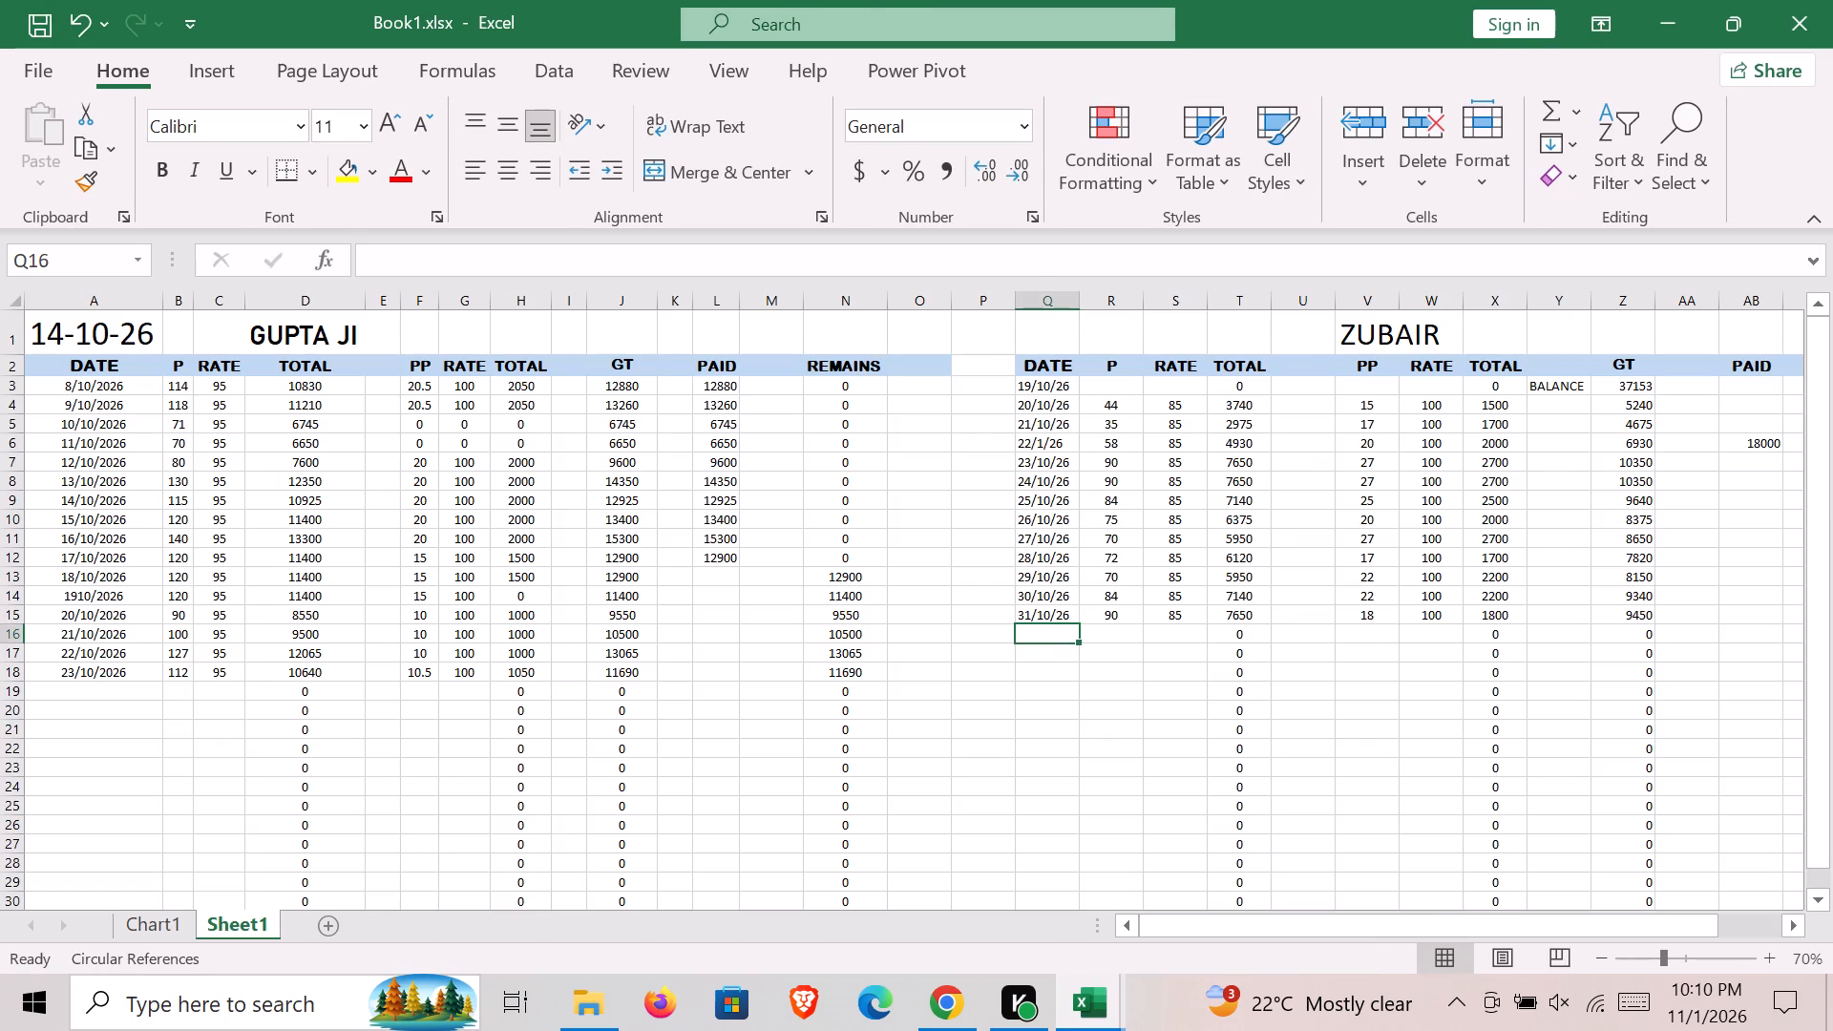
pyautogui.press('1')
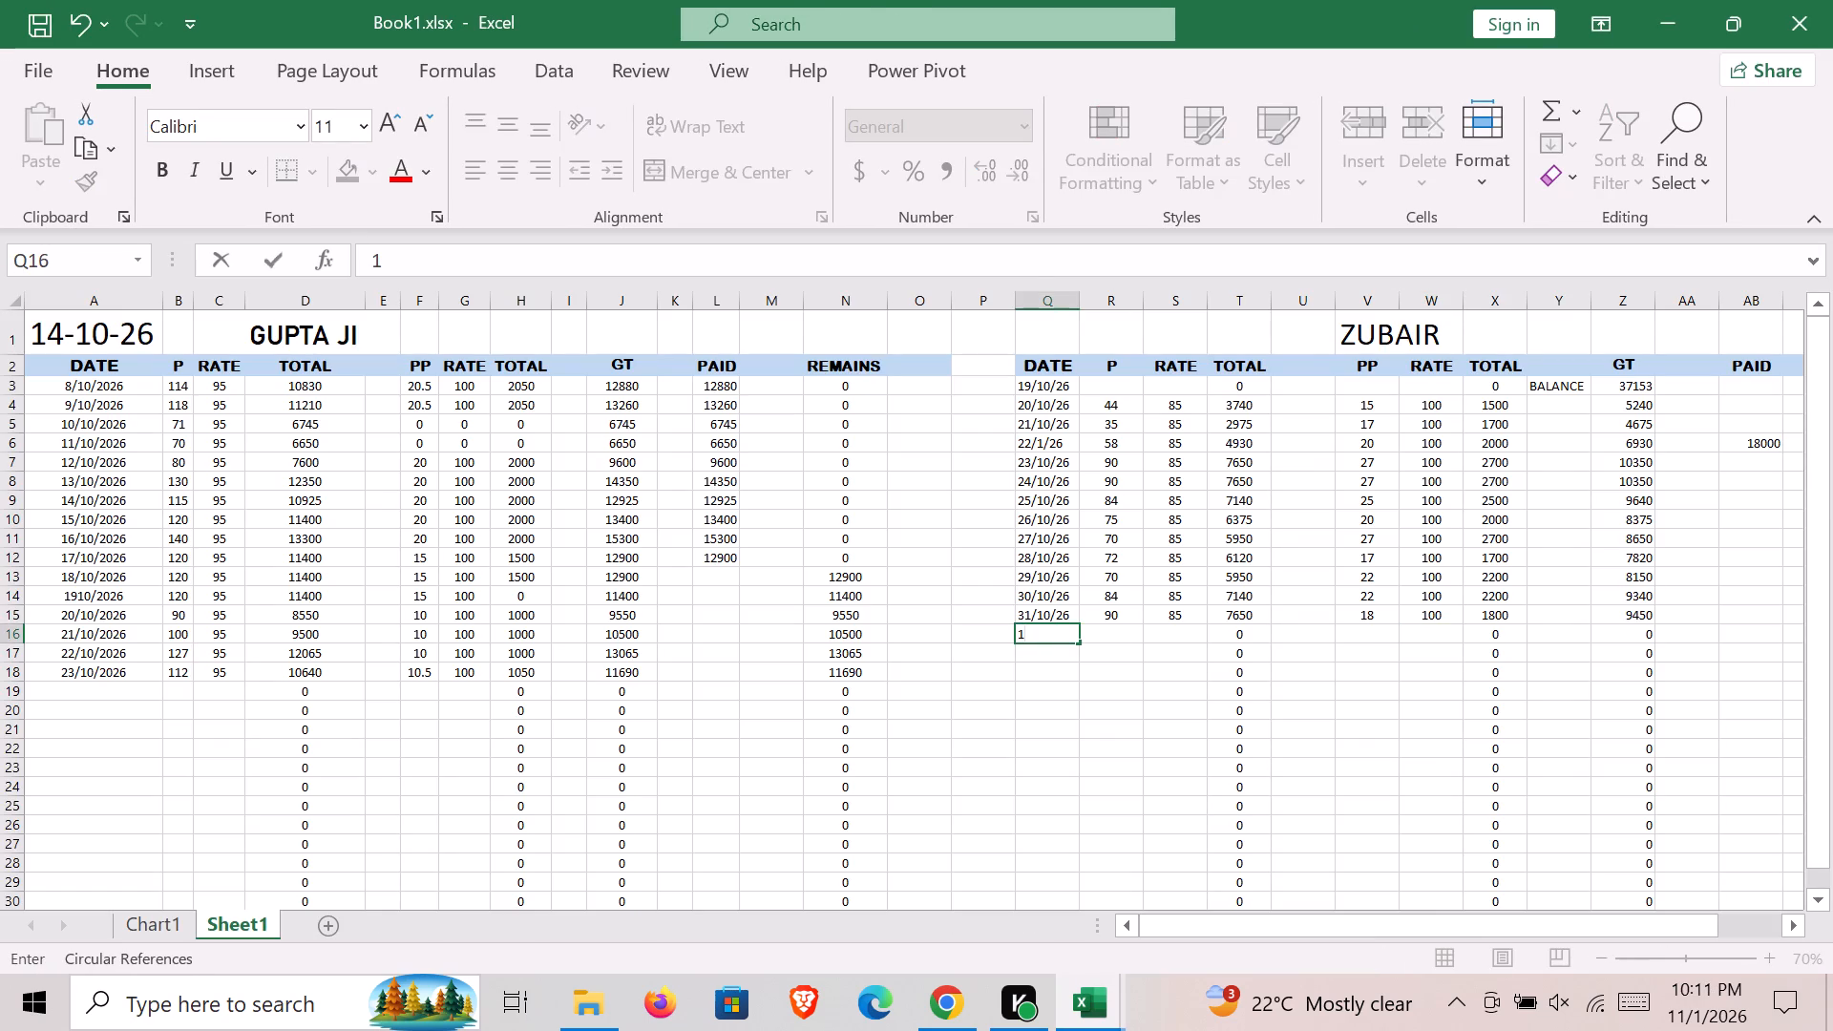
pyautogui.write('/10/26')
pyautogui.press('Right')
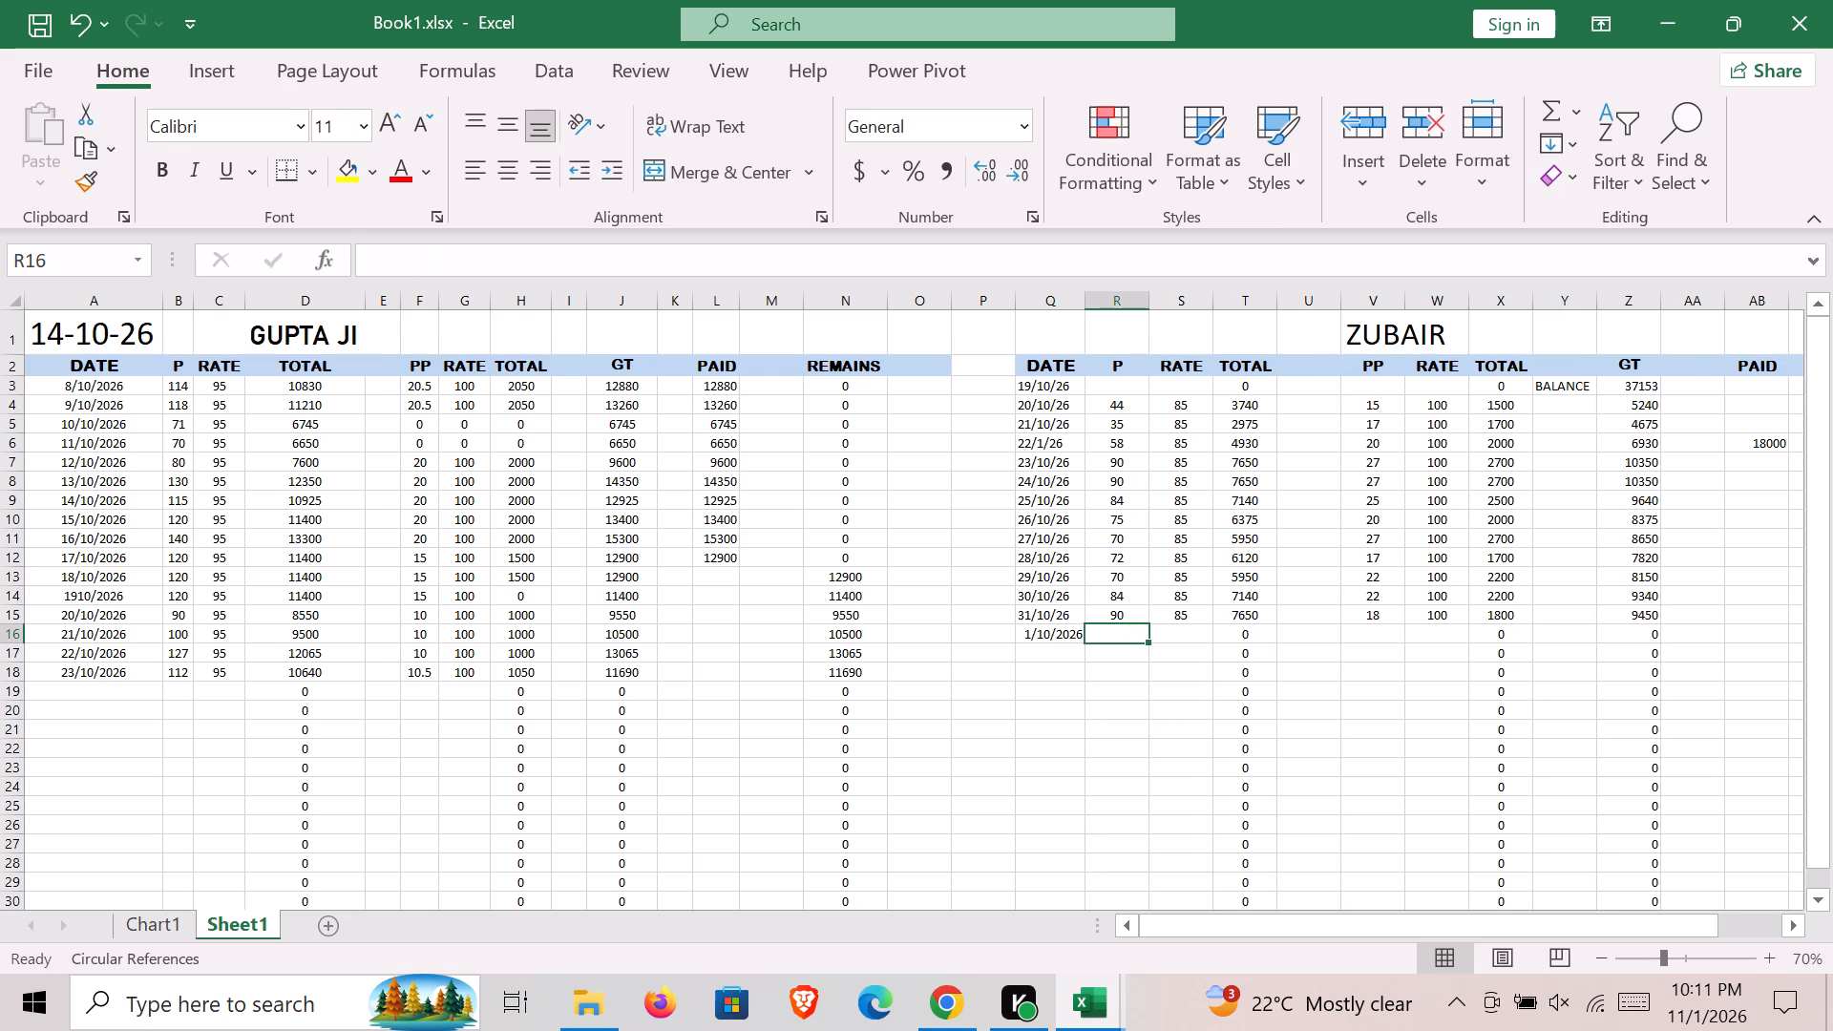
pyautogui.press('Left')
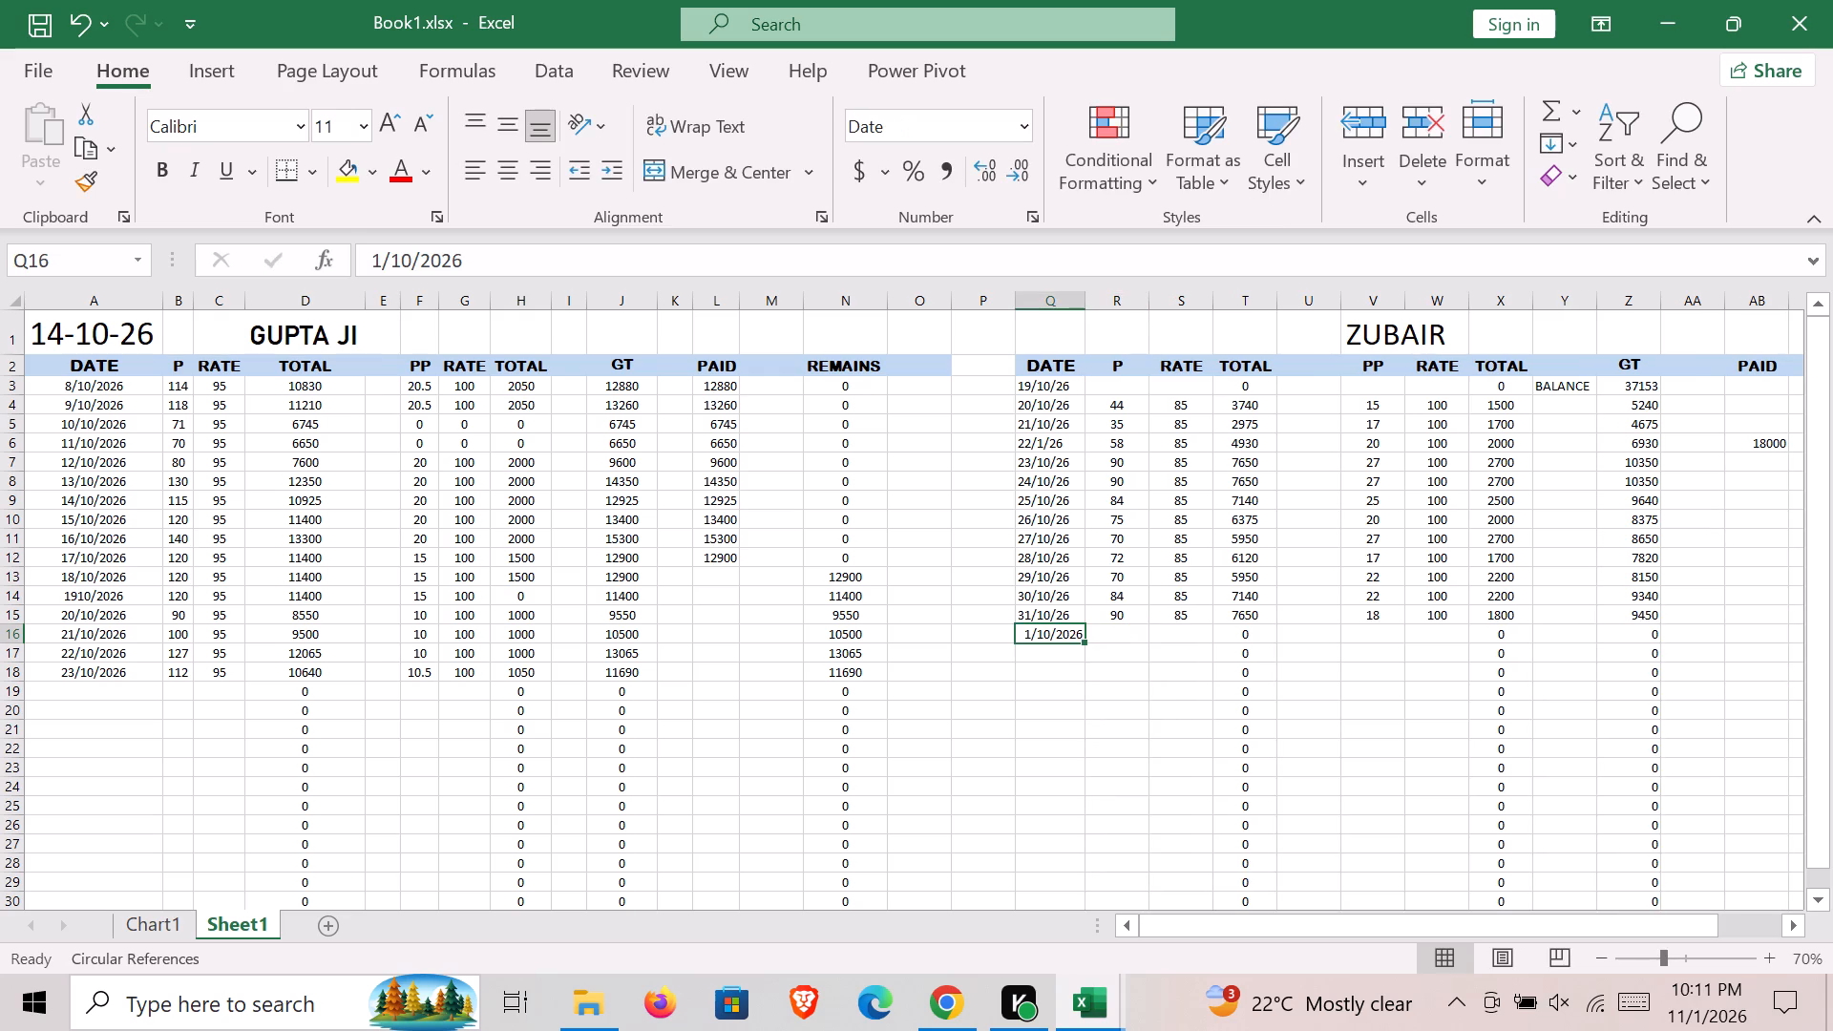
pyautogui.press('1')
pyautogui.press('/')
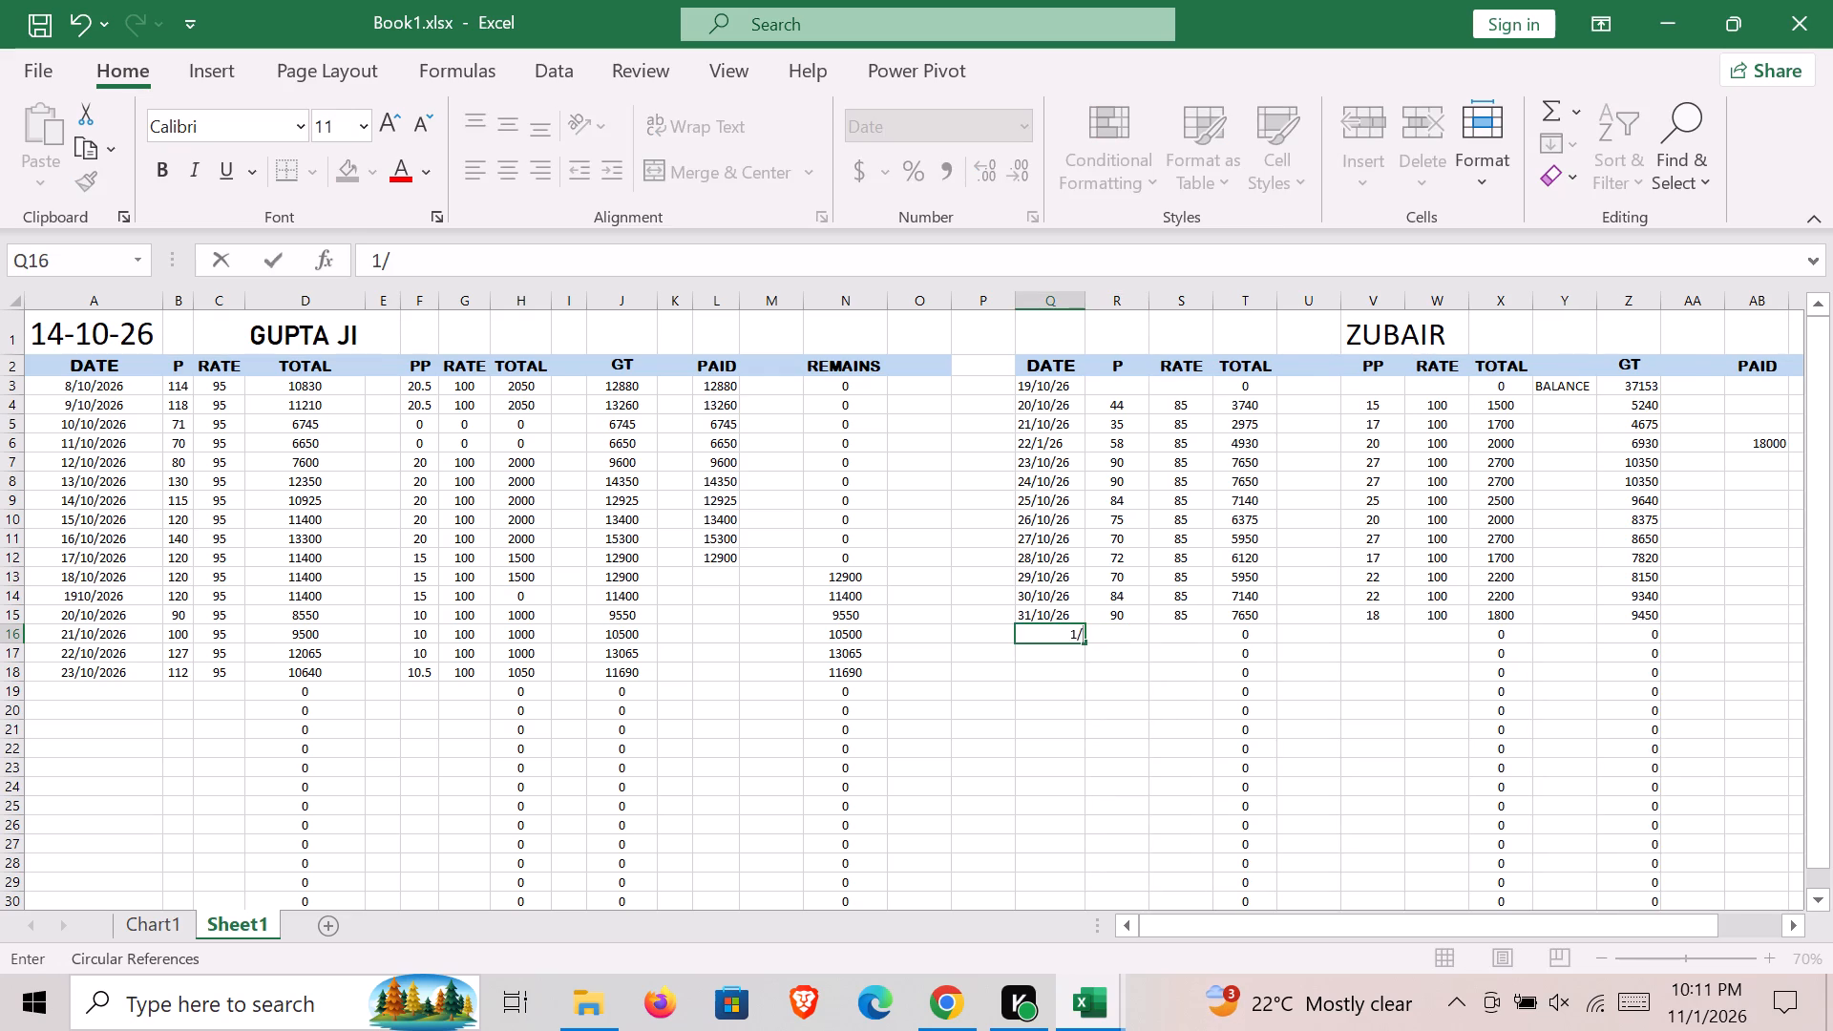
pyautogui.write('10/26')
pyautogui.press('Right')
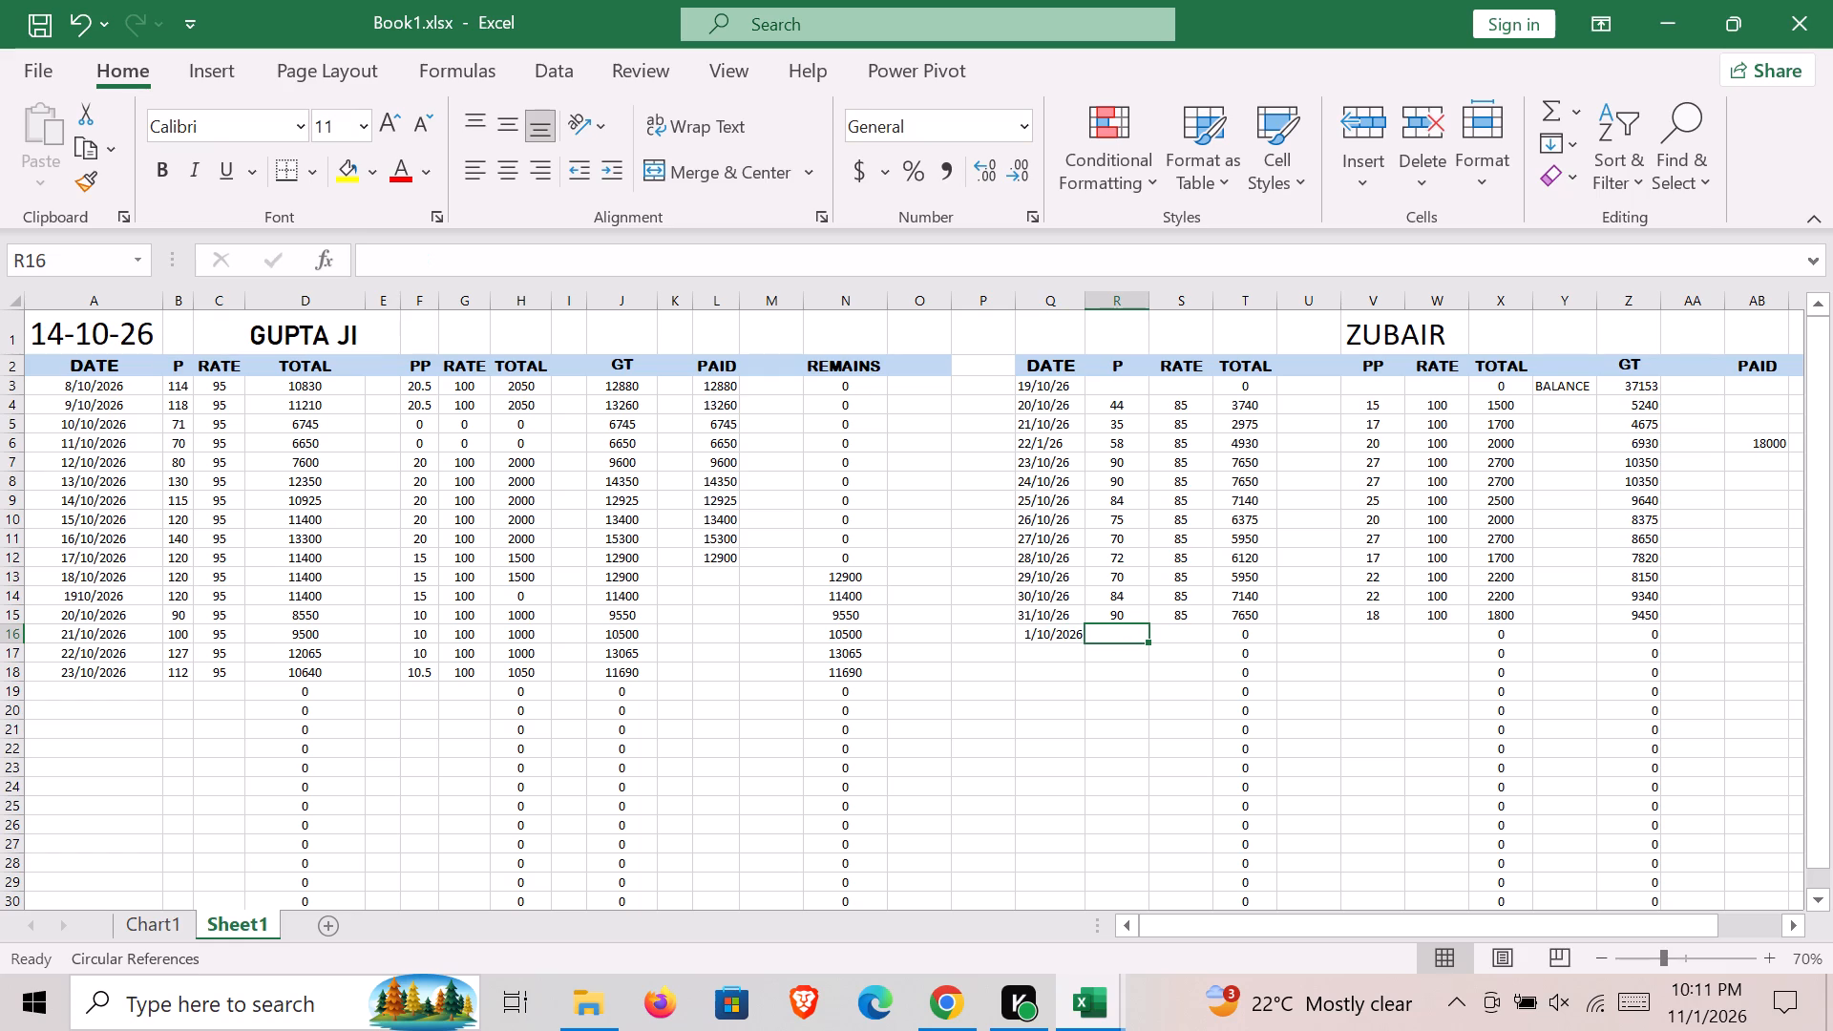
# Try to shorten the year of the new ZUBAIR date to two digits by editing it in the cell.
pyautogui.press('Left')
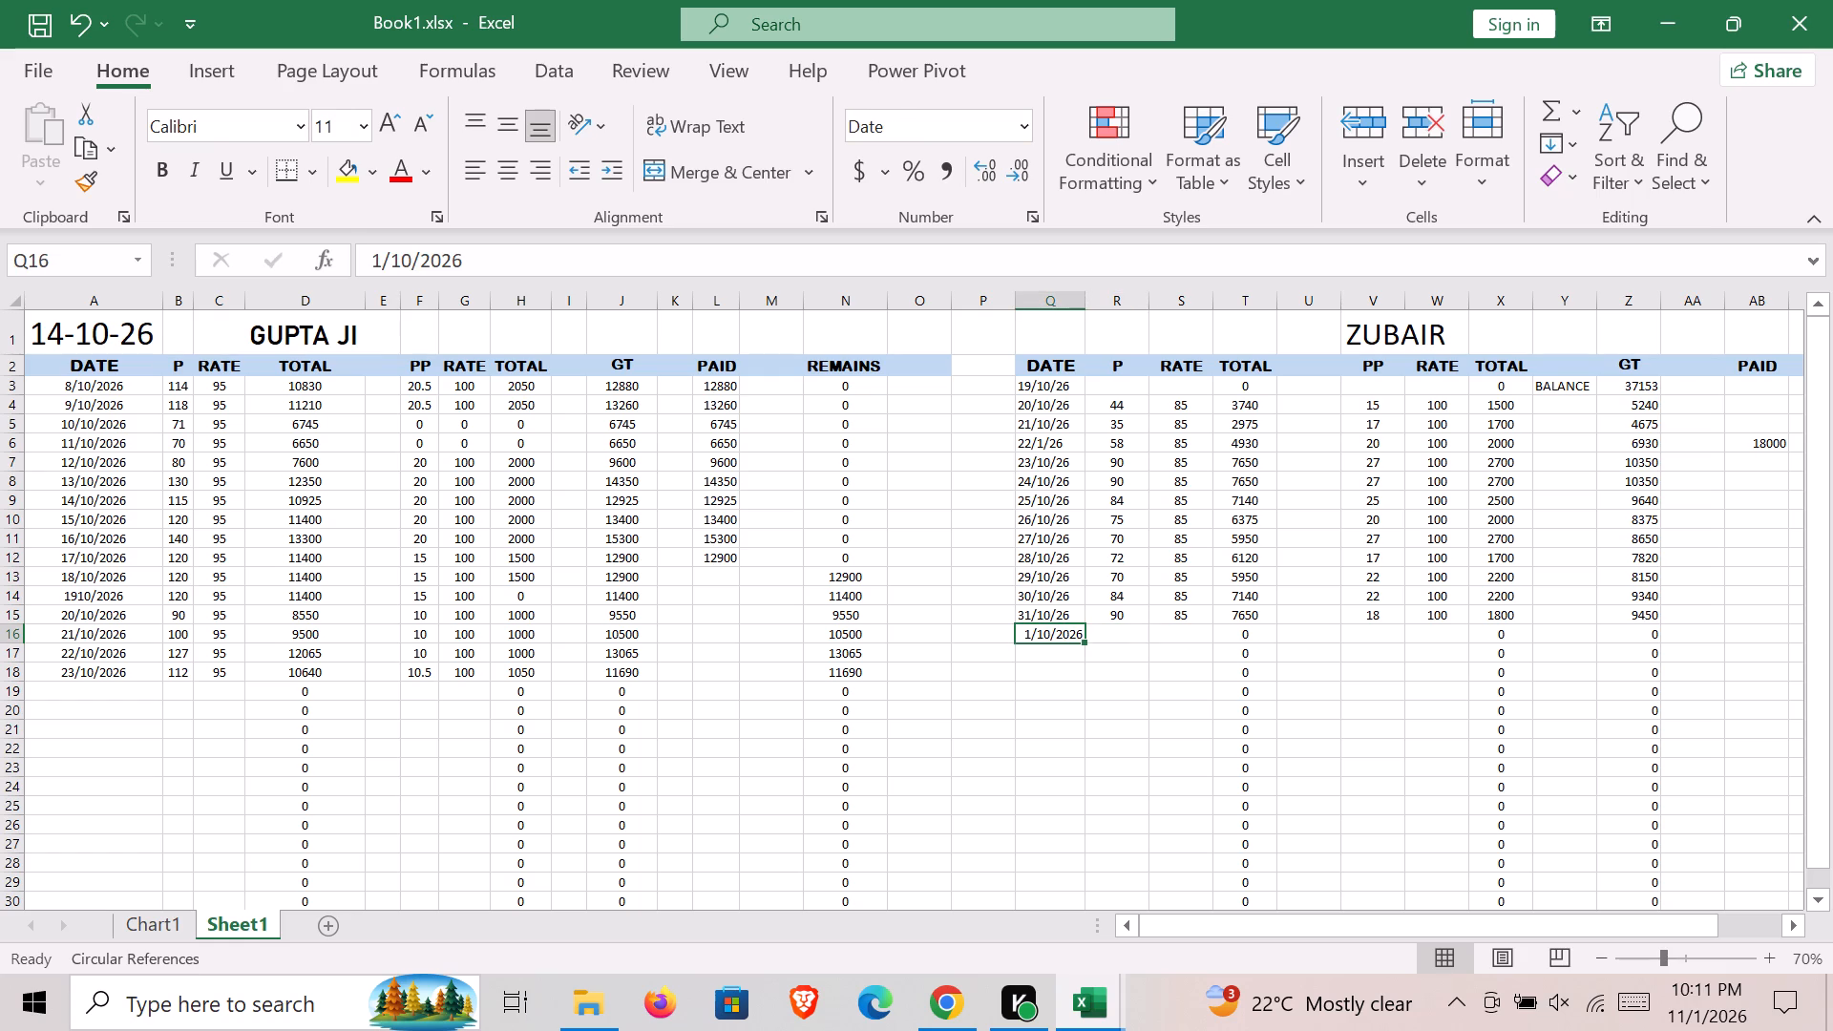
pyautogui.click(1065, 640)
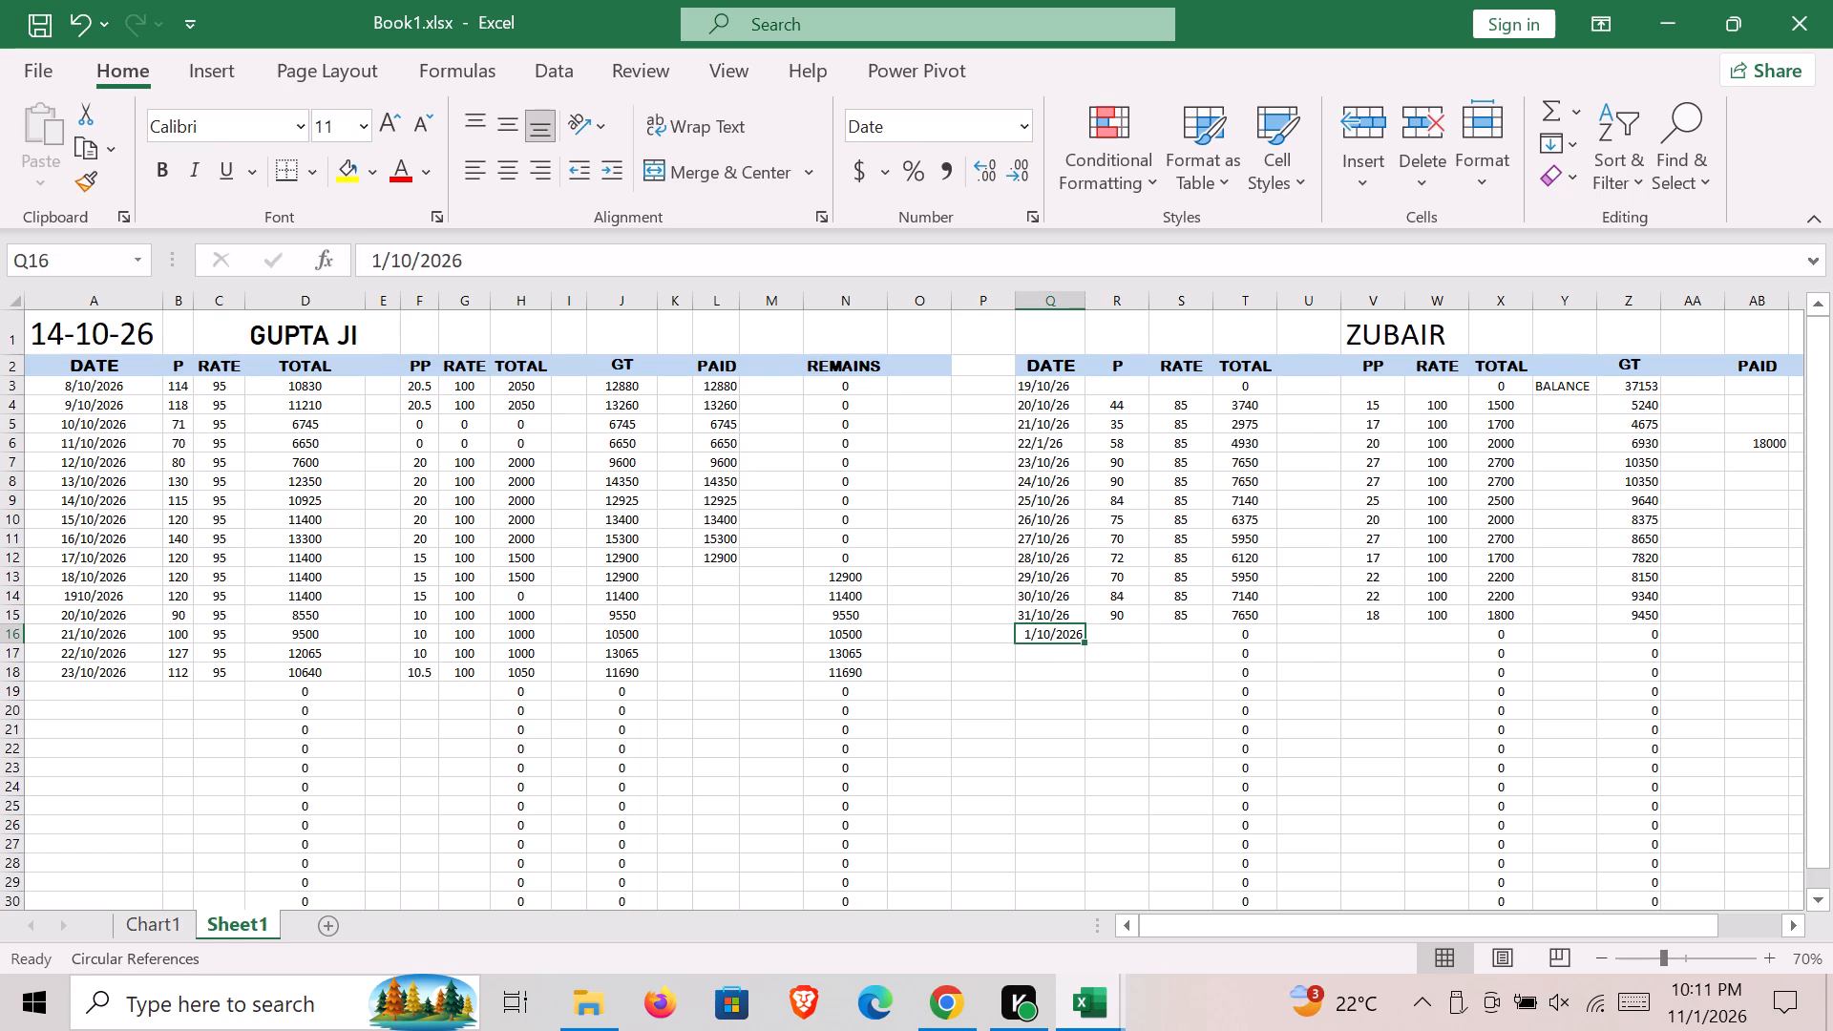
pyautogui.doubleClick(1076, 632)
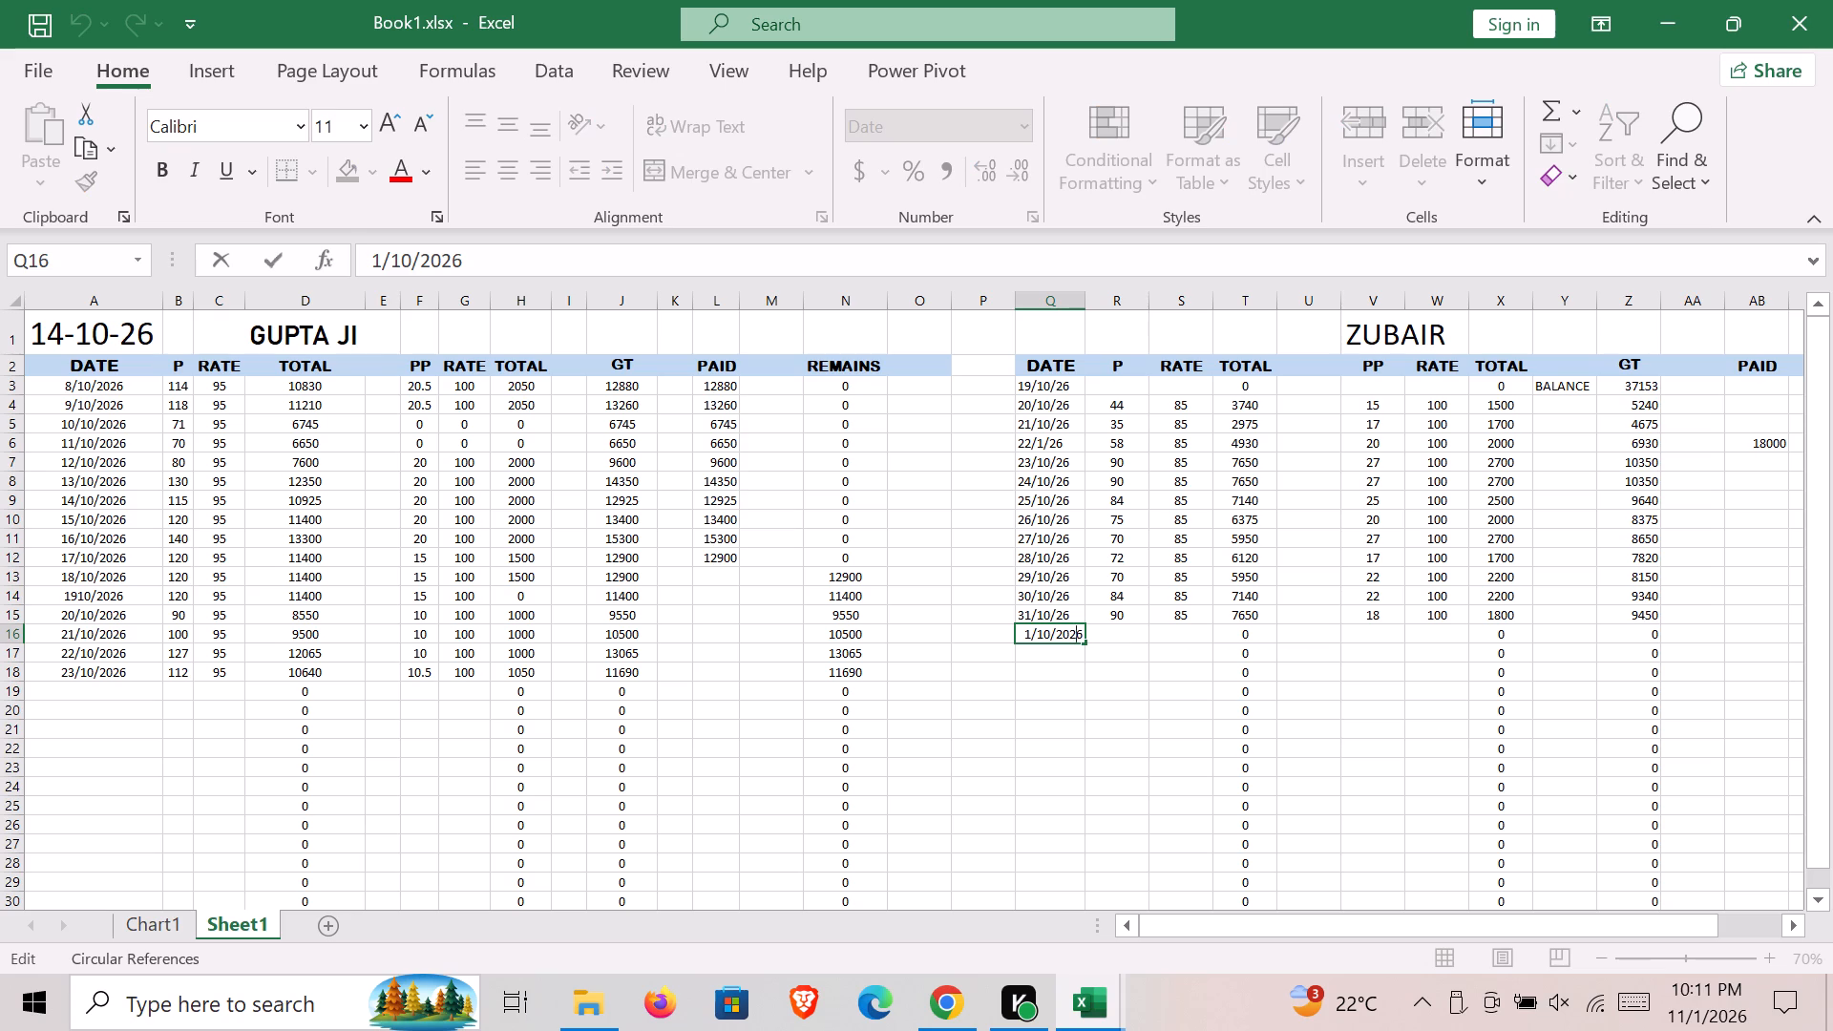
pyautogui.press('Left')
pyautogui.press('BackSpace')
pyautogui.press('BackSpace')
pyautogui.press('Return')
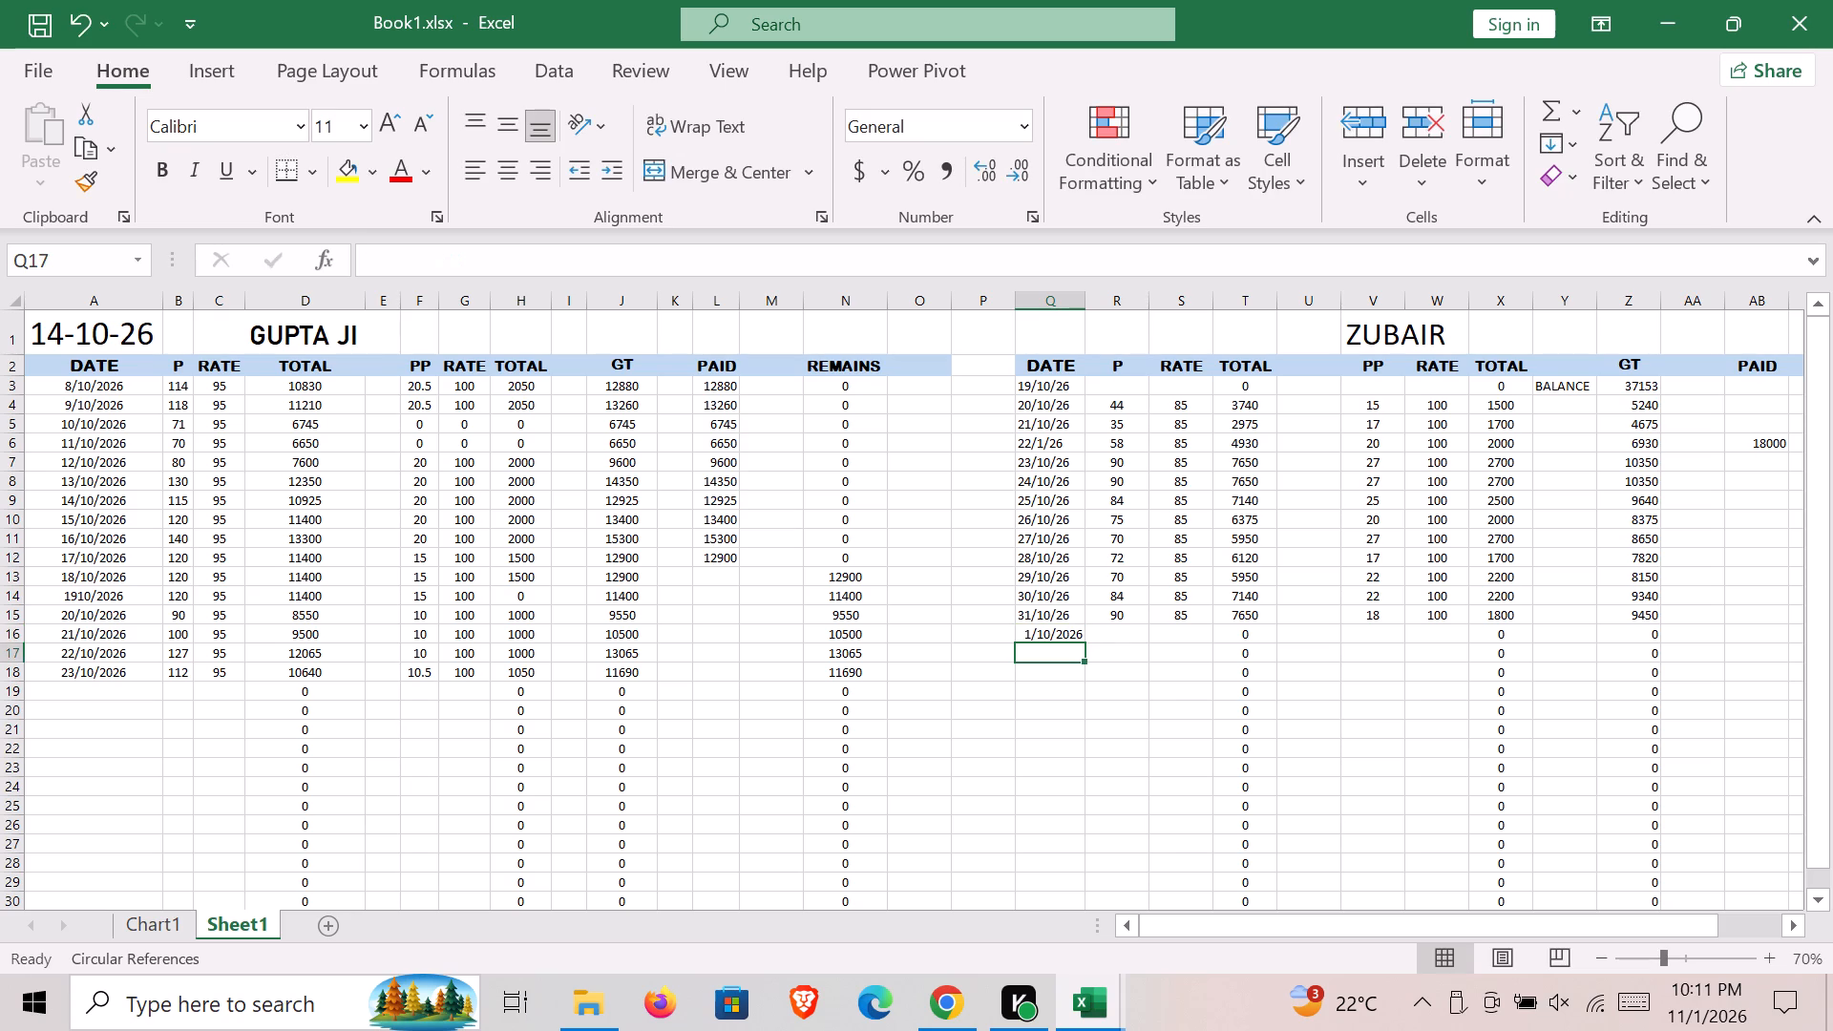
# Centre the new date in ZUBAIR's DATE column both vertically and horizontally.
pyautogui.press('Up')
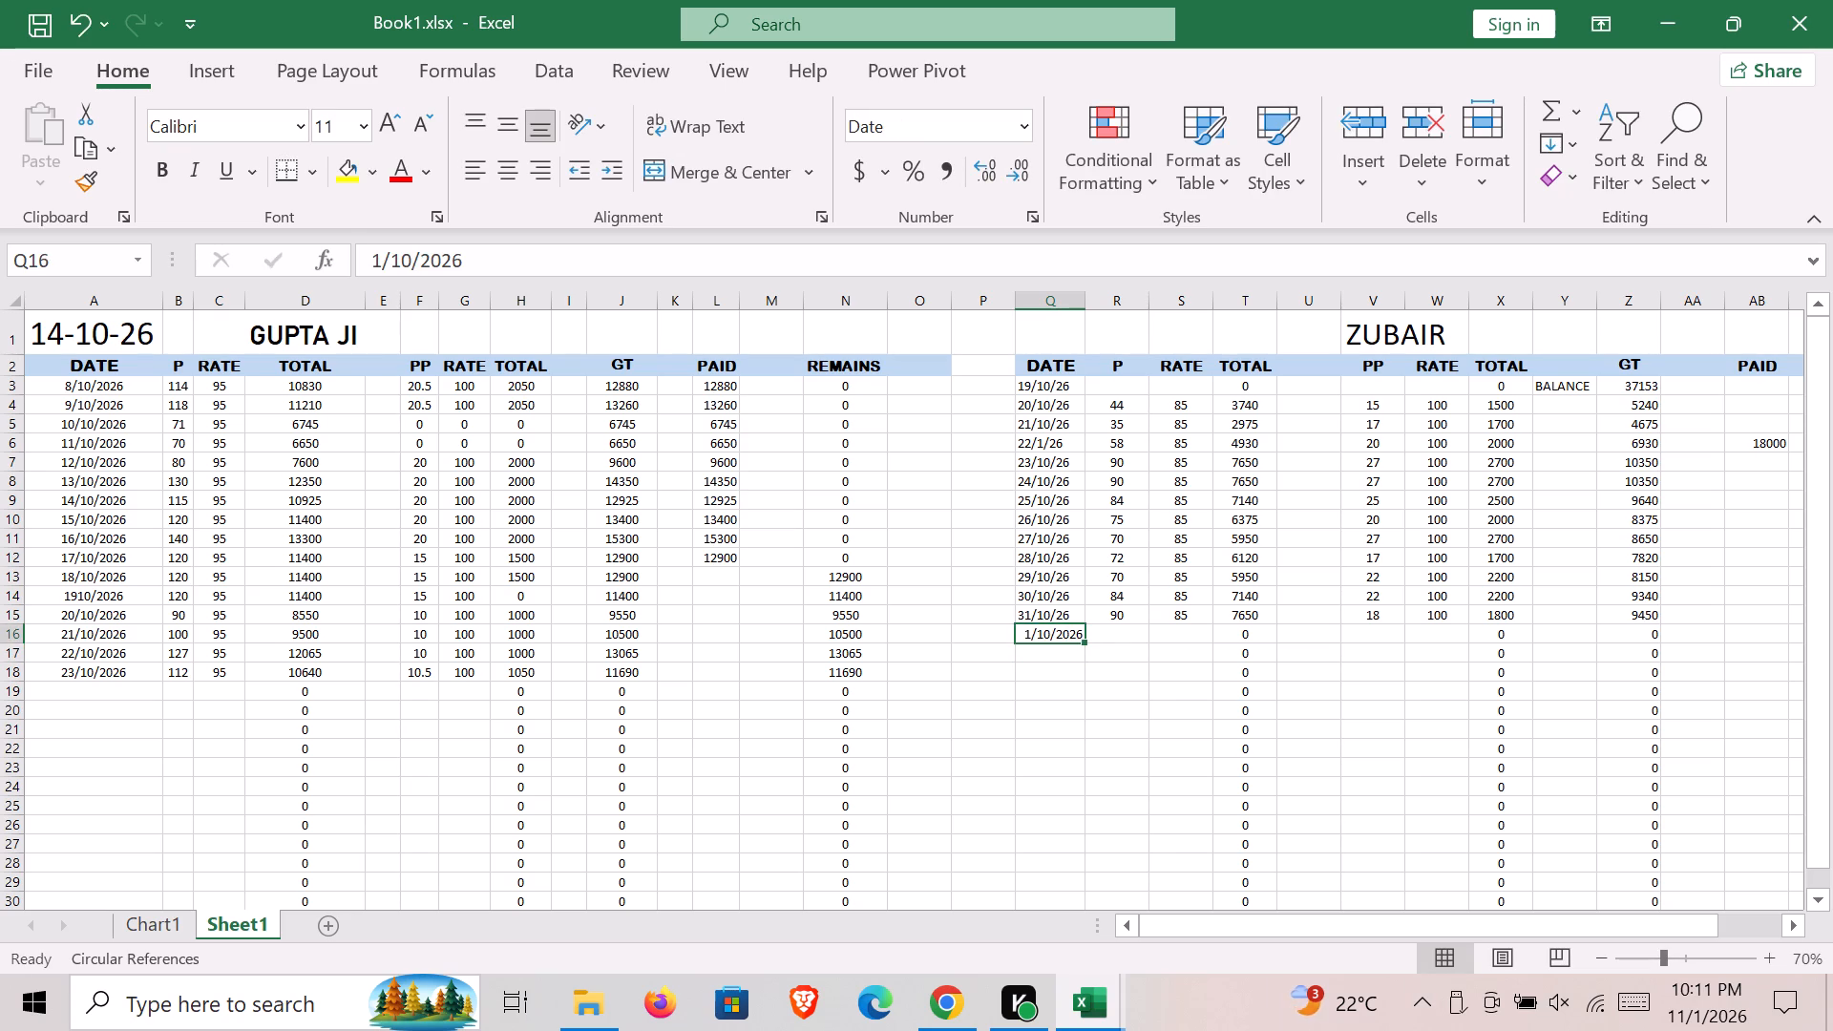
pyautogui.click(511, 137)
pyautogui.click(507, 175)
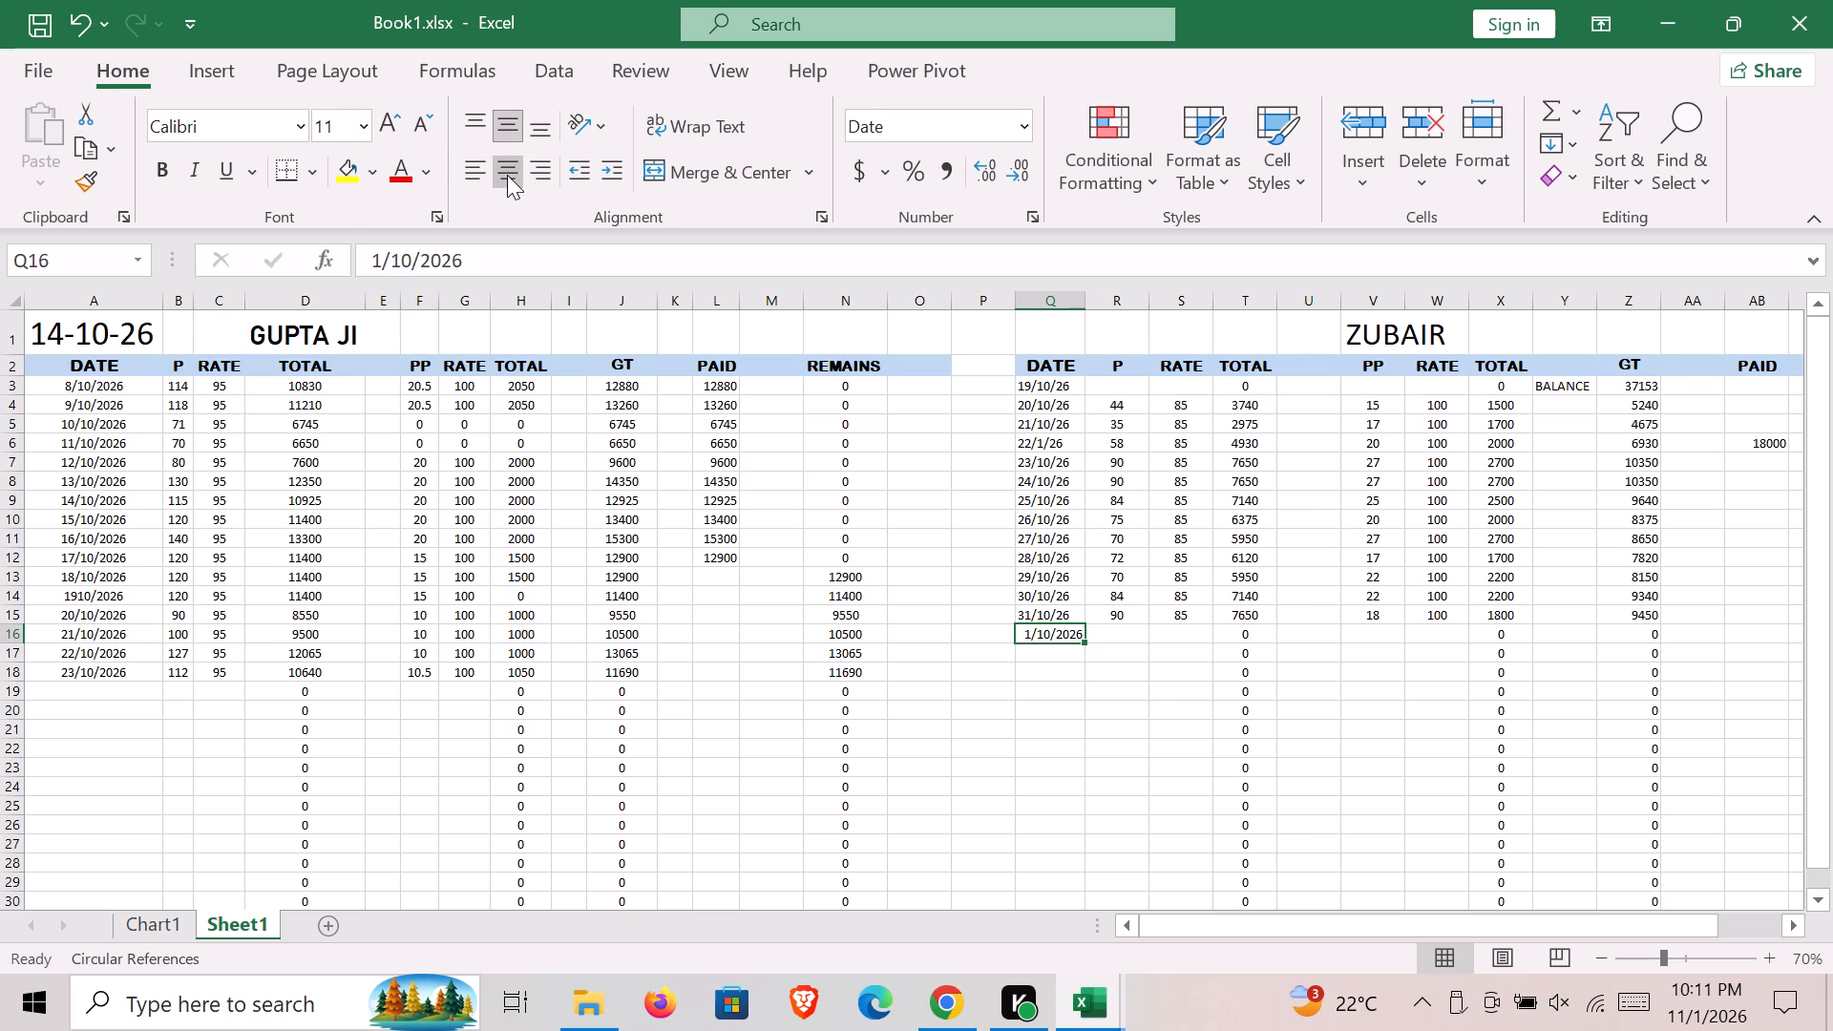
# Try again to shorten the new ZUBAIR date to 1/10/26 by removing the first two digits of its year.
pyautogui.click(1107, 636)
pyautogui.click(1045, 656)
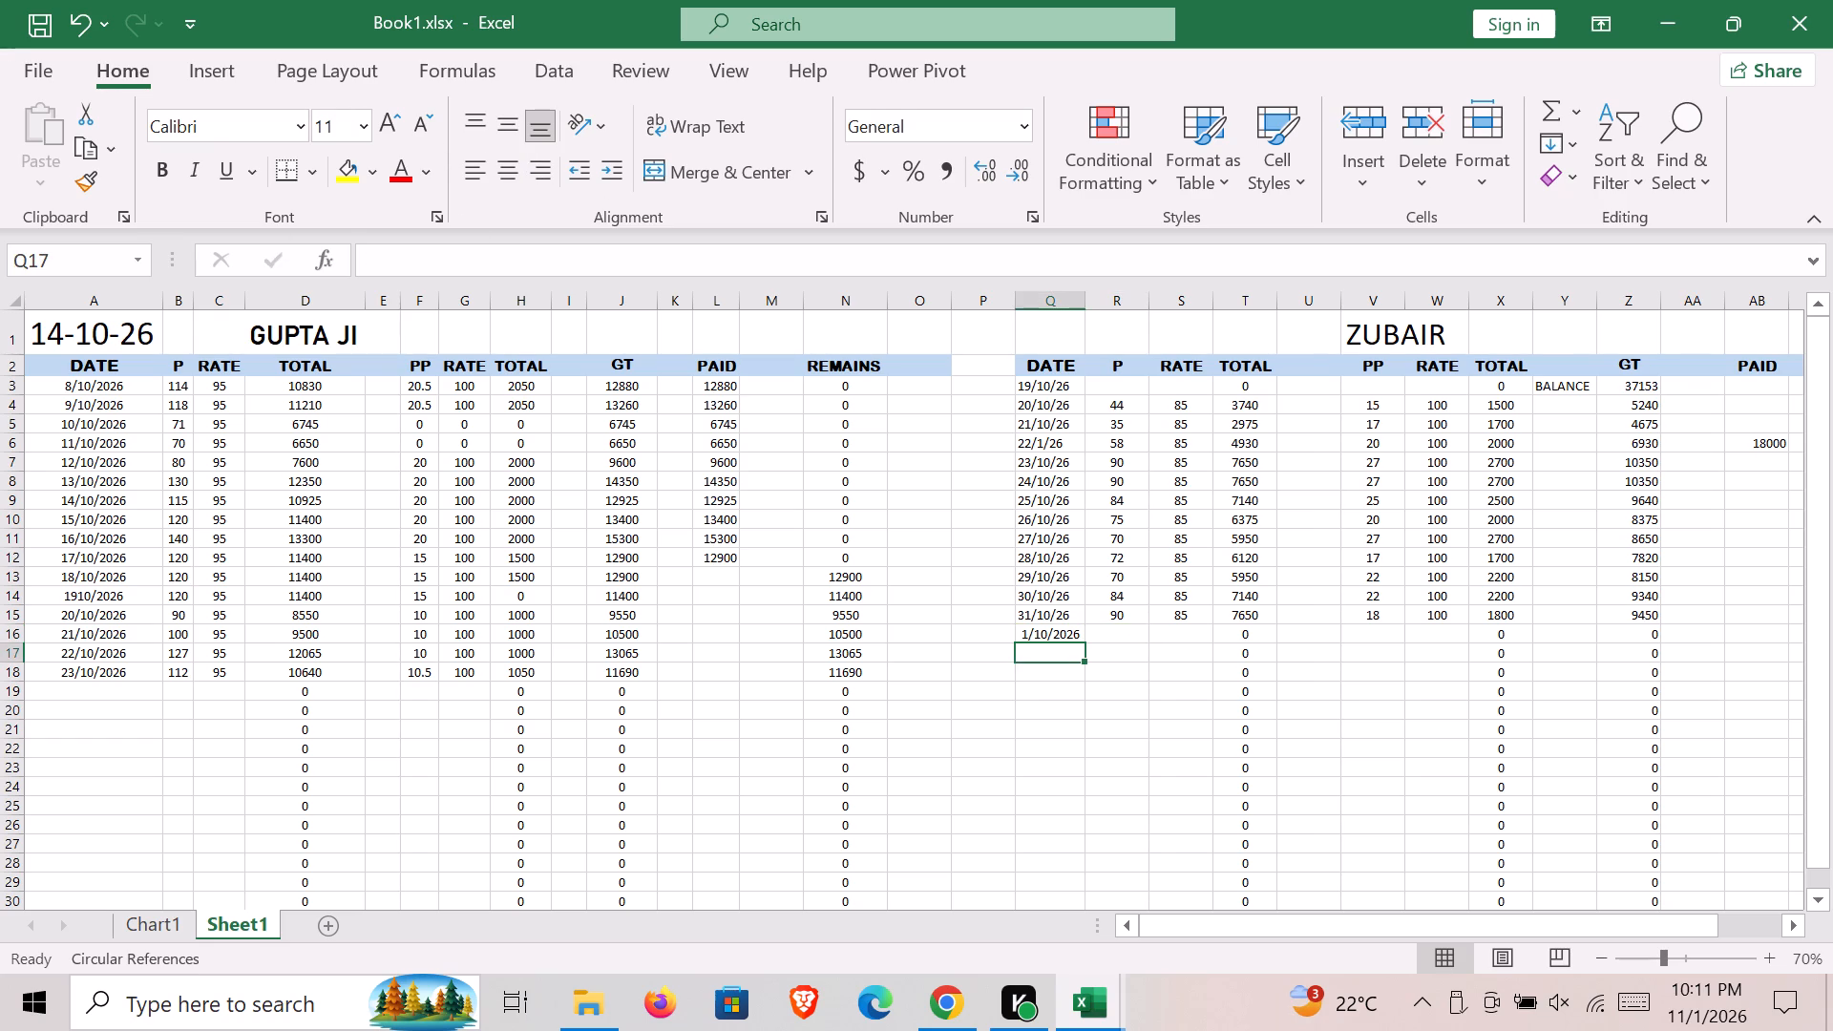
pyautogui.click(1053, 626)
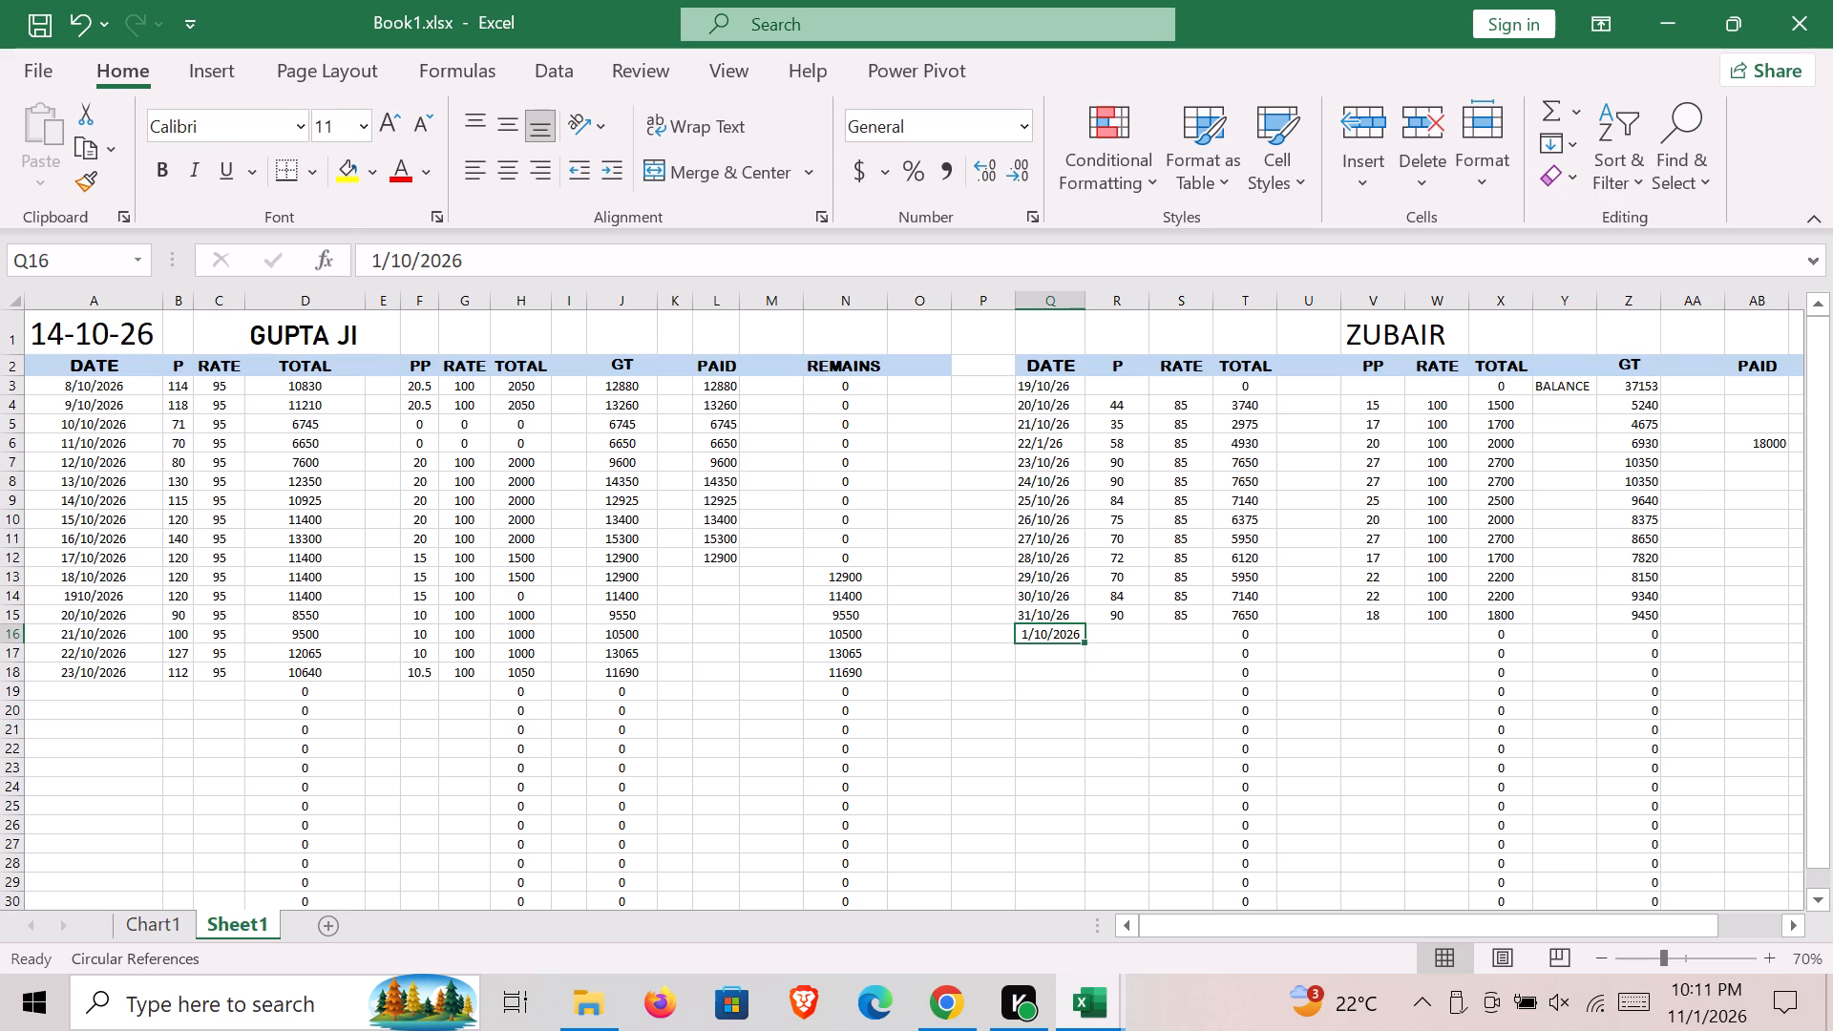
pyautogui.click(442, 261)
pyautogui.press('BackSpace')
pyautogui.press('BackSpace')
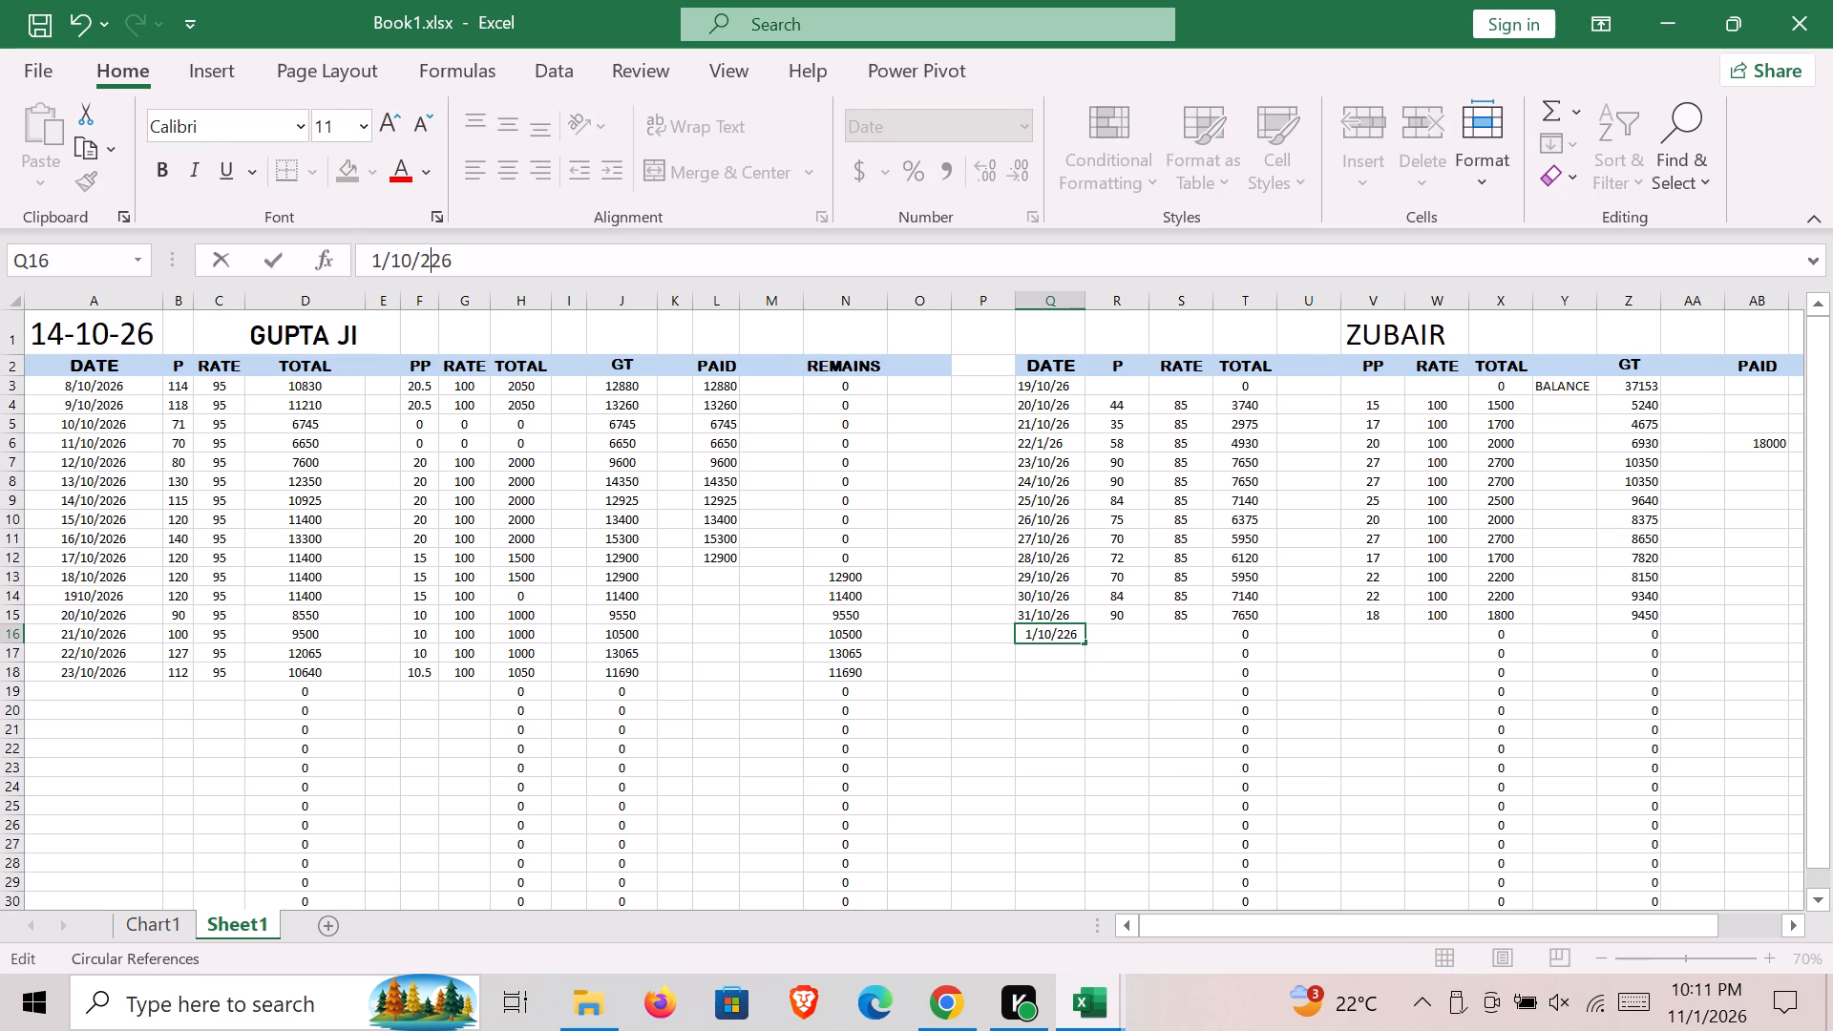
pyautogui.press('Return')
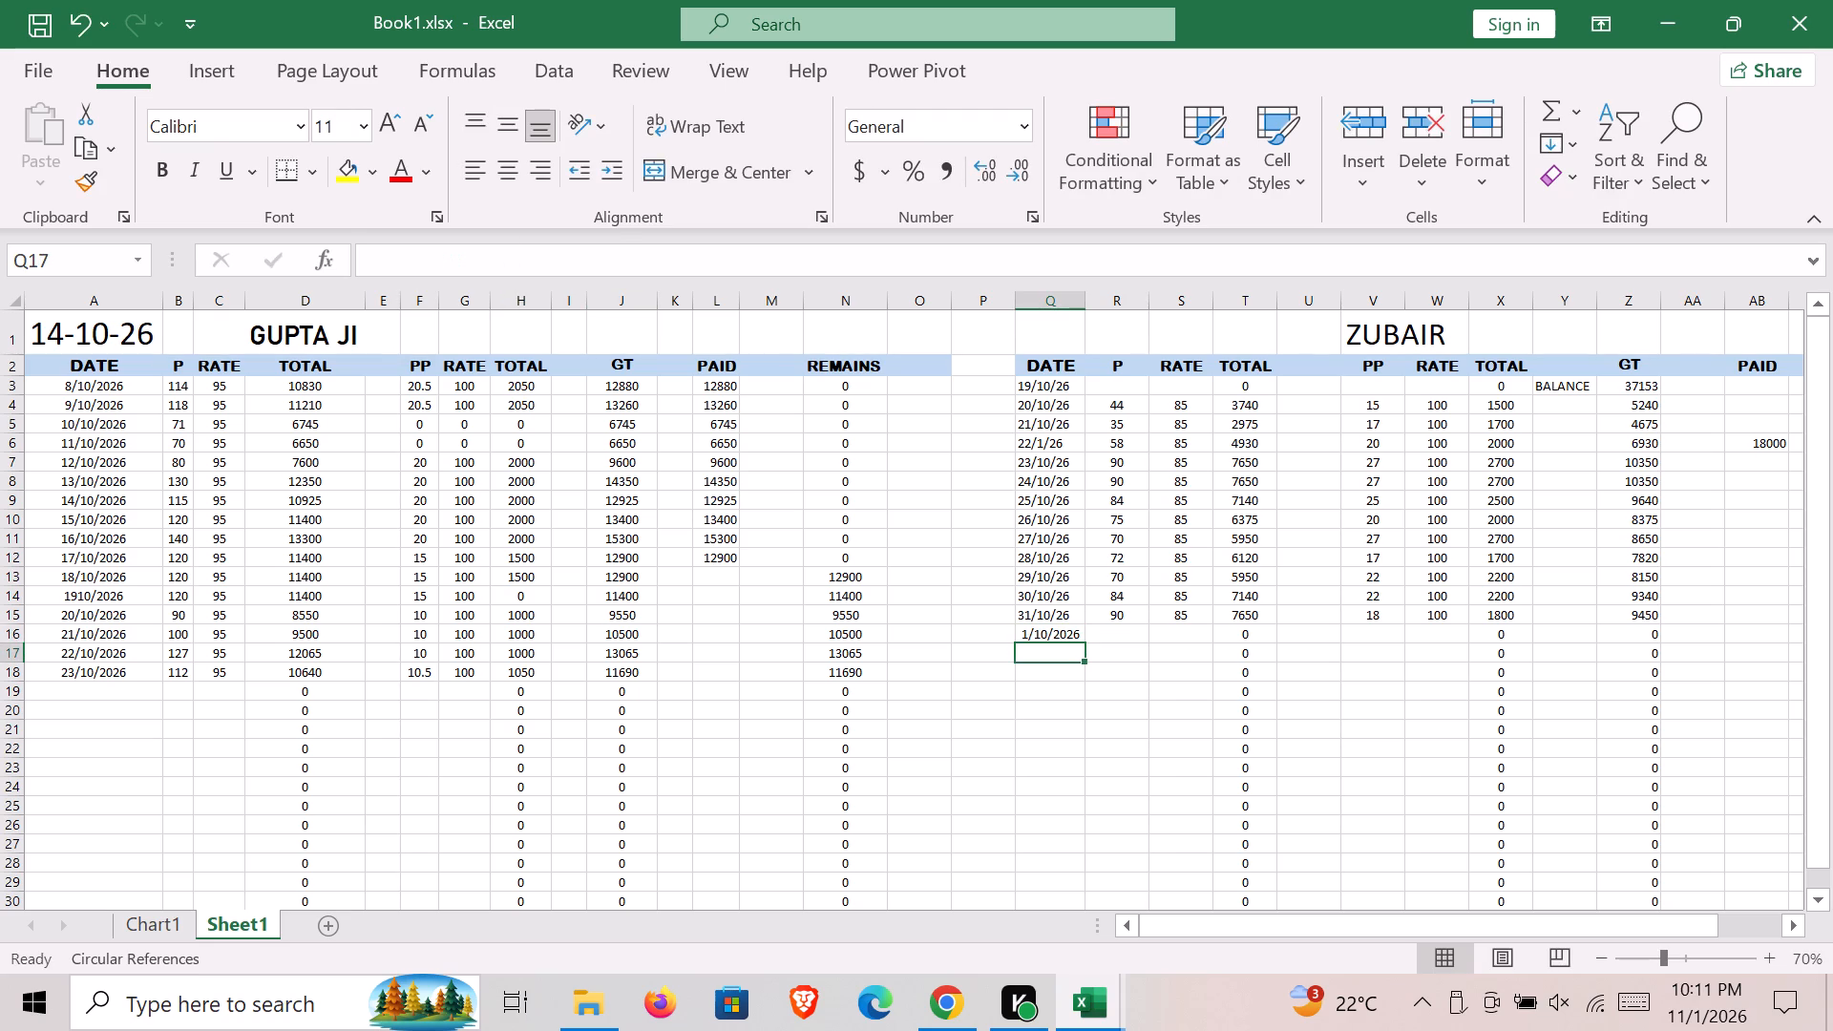
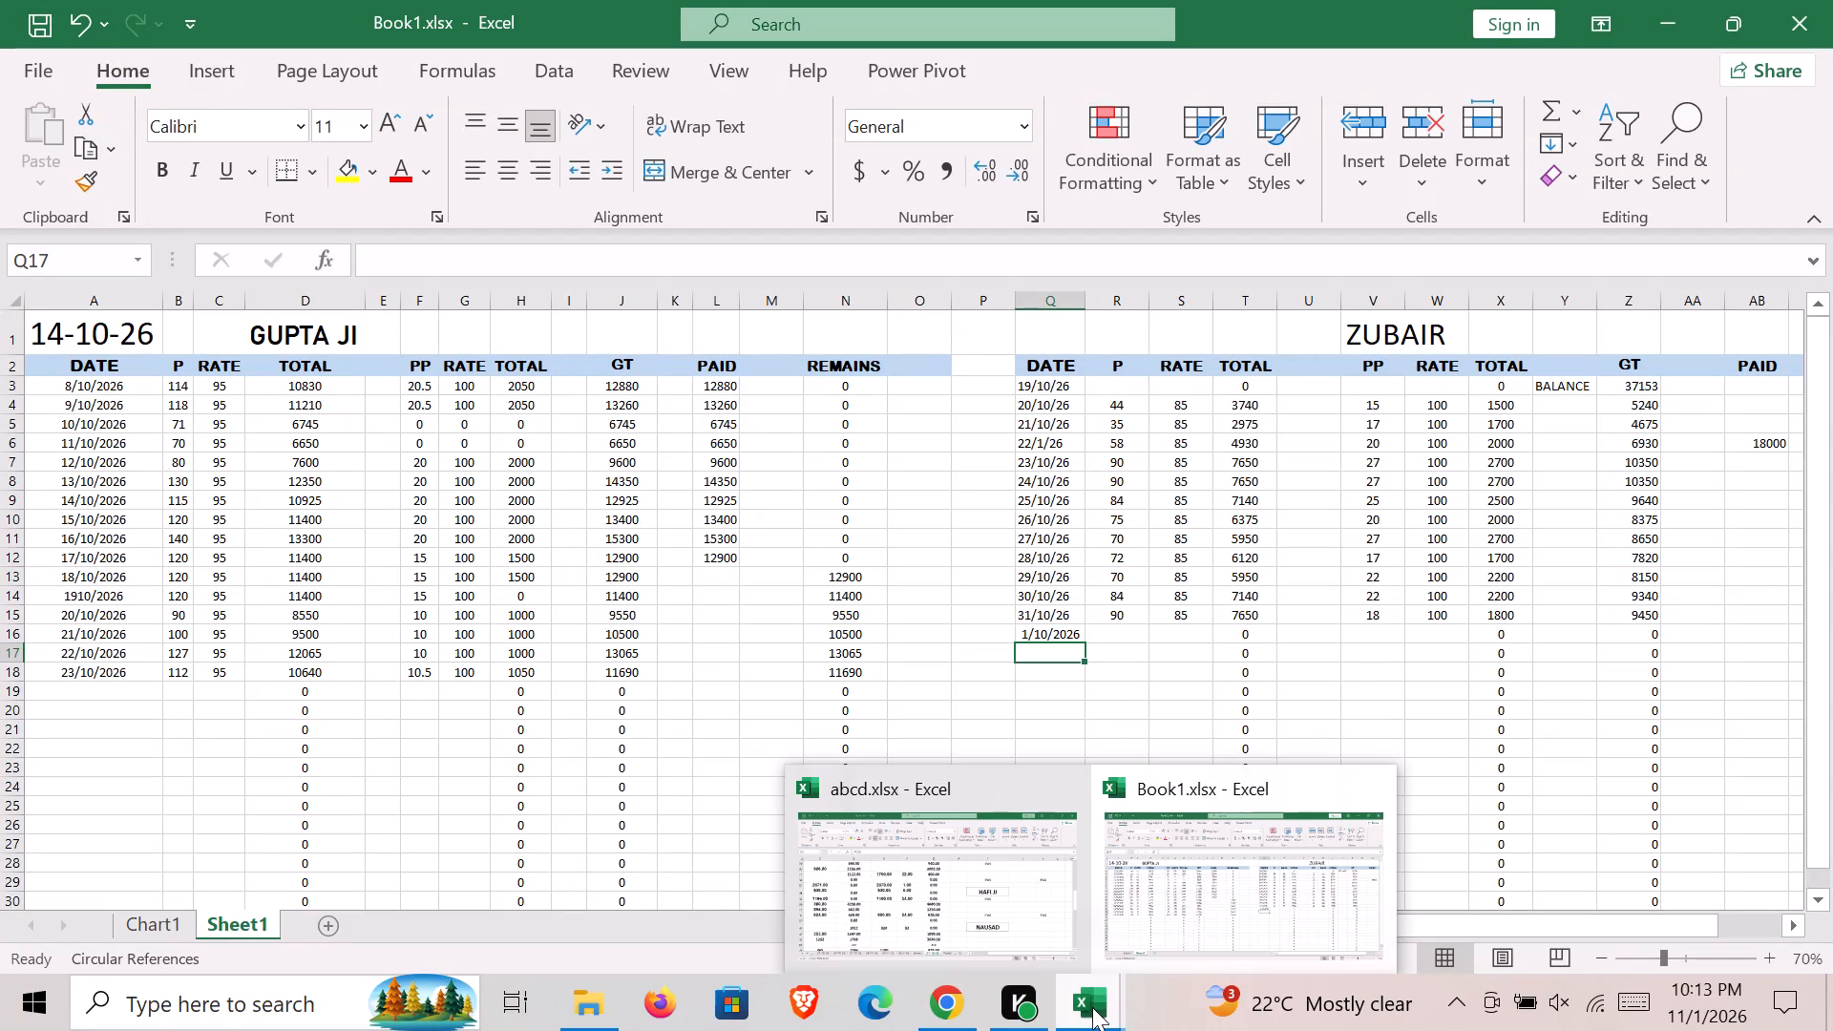
# Switch to abcd.xlsx, clear the amount directly below HAFI JI in cell I35 of the 31-10-26 sheet, and save the workbook.
pyautogui.click(975, 906)
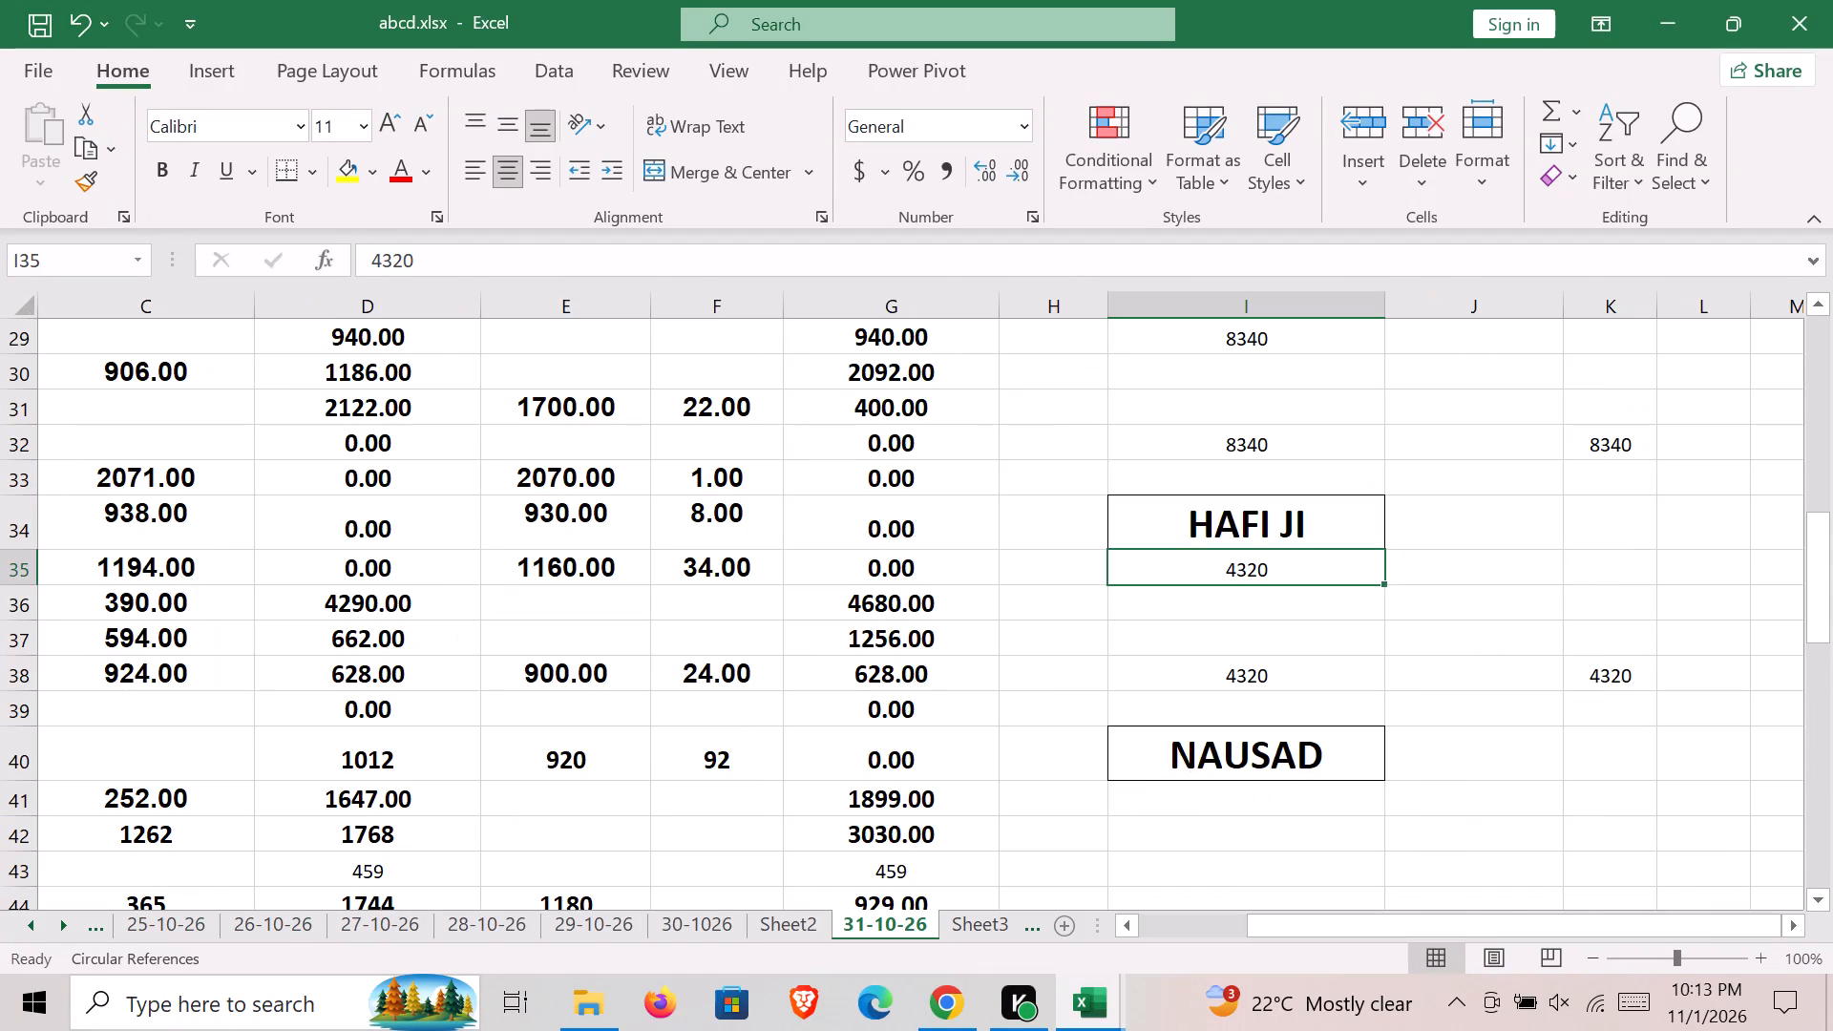
pyautogui.click(1251, 710)
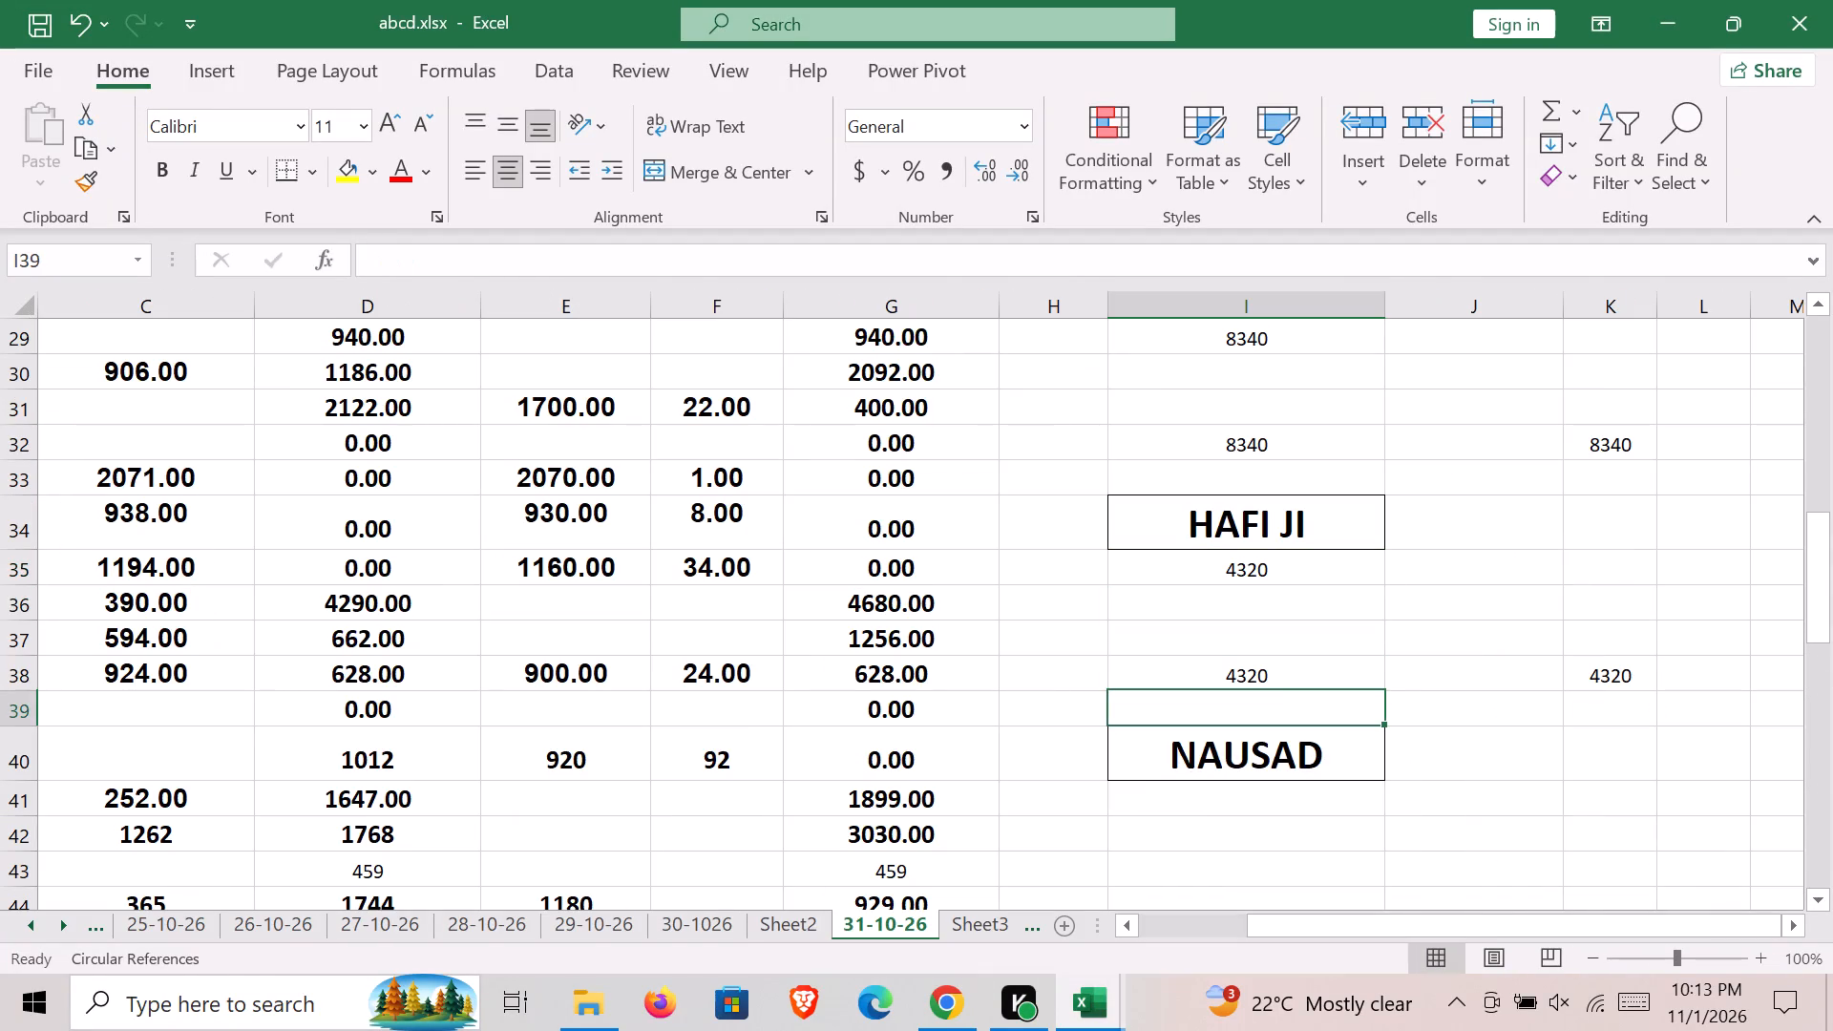
pyautogui.click(1268, 686)
pyautogui.click(1259, 677)
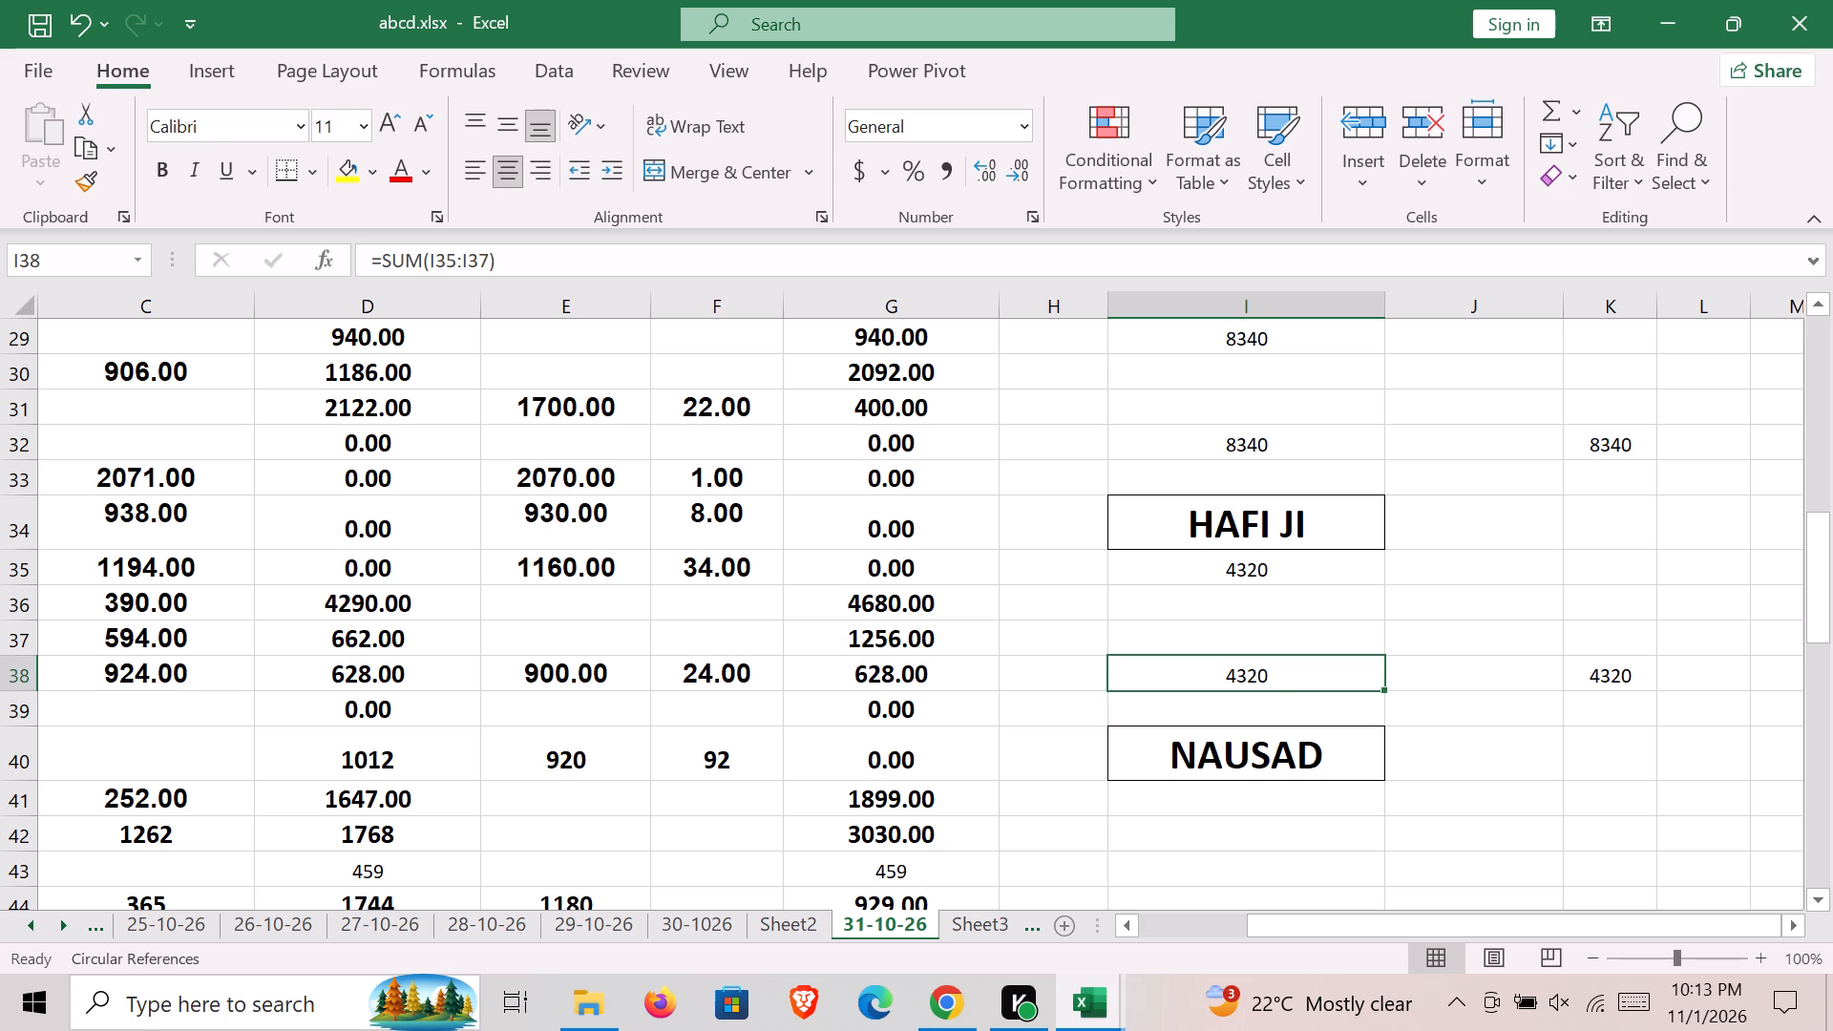
pyautogui.press('Up')
pyautogui.press('Up')
pyautogui.press('Up')
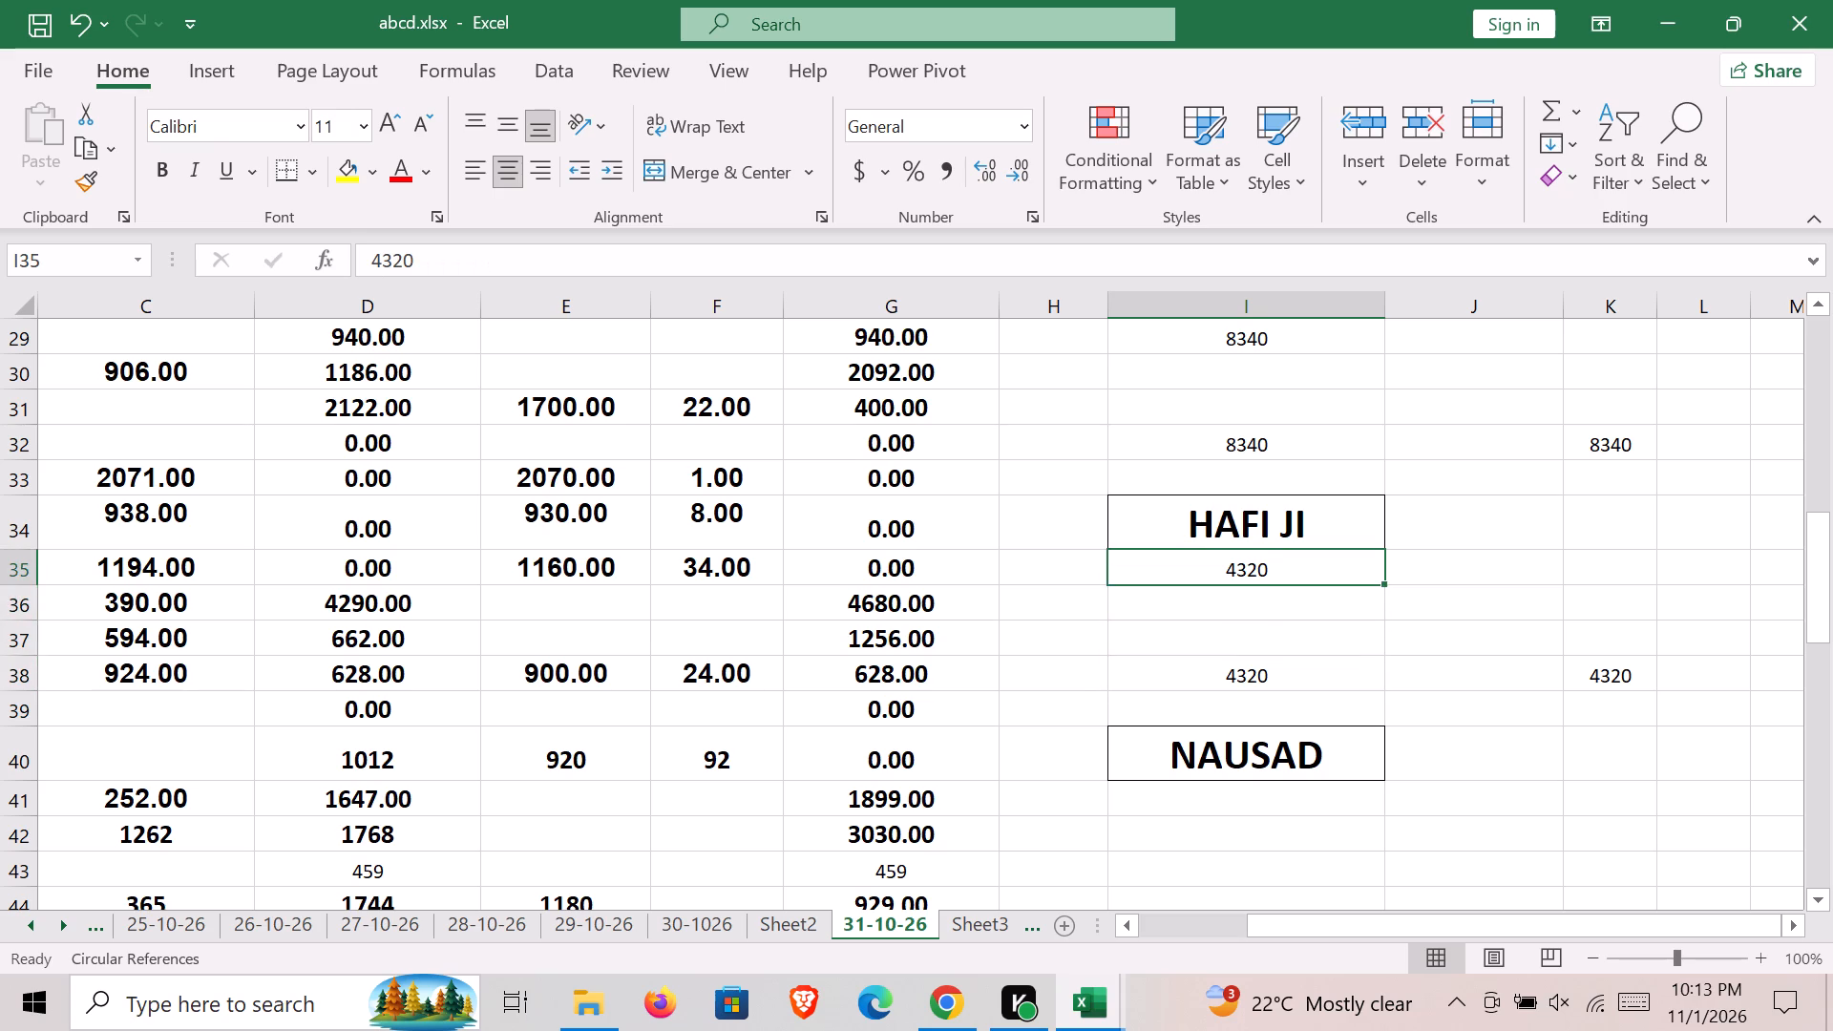
pyautogui.press('Delete')
pyautogui.hotkey('ctrl', 's')
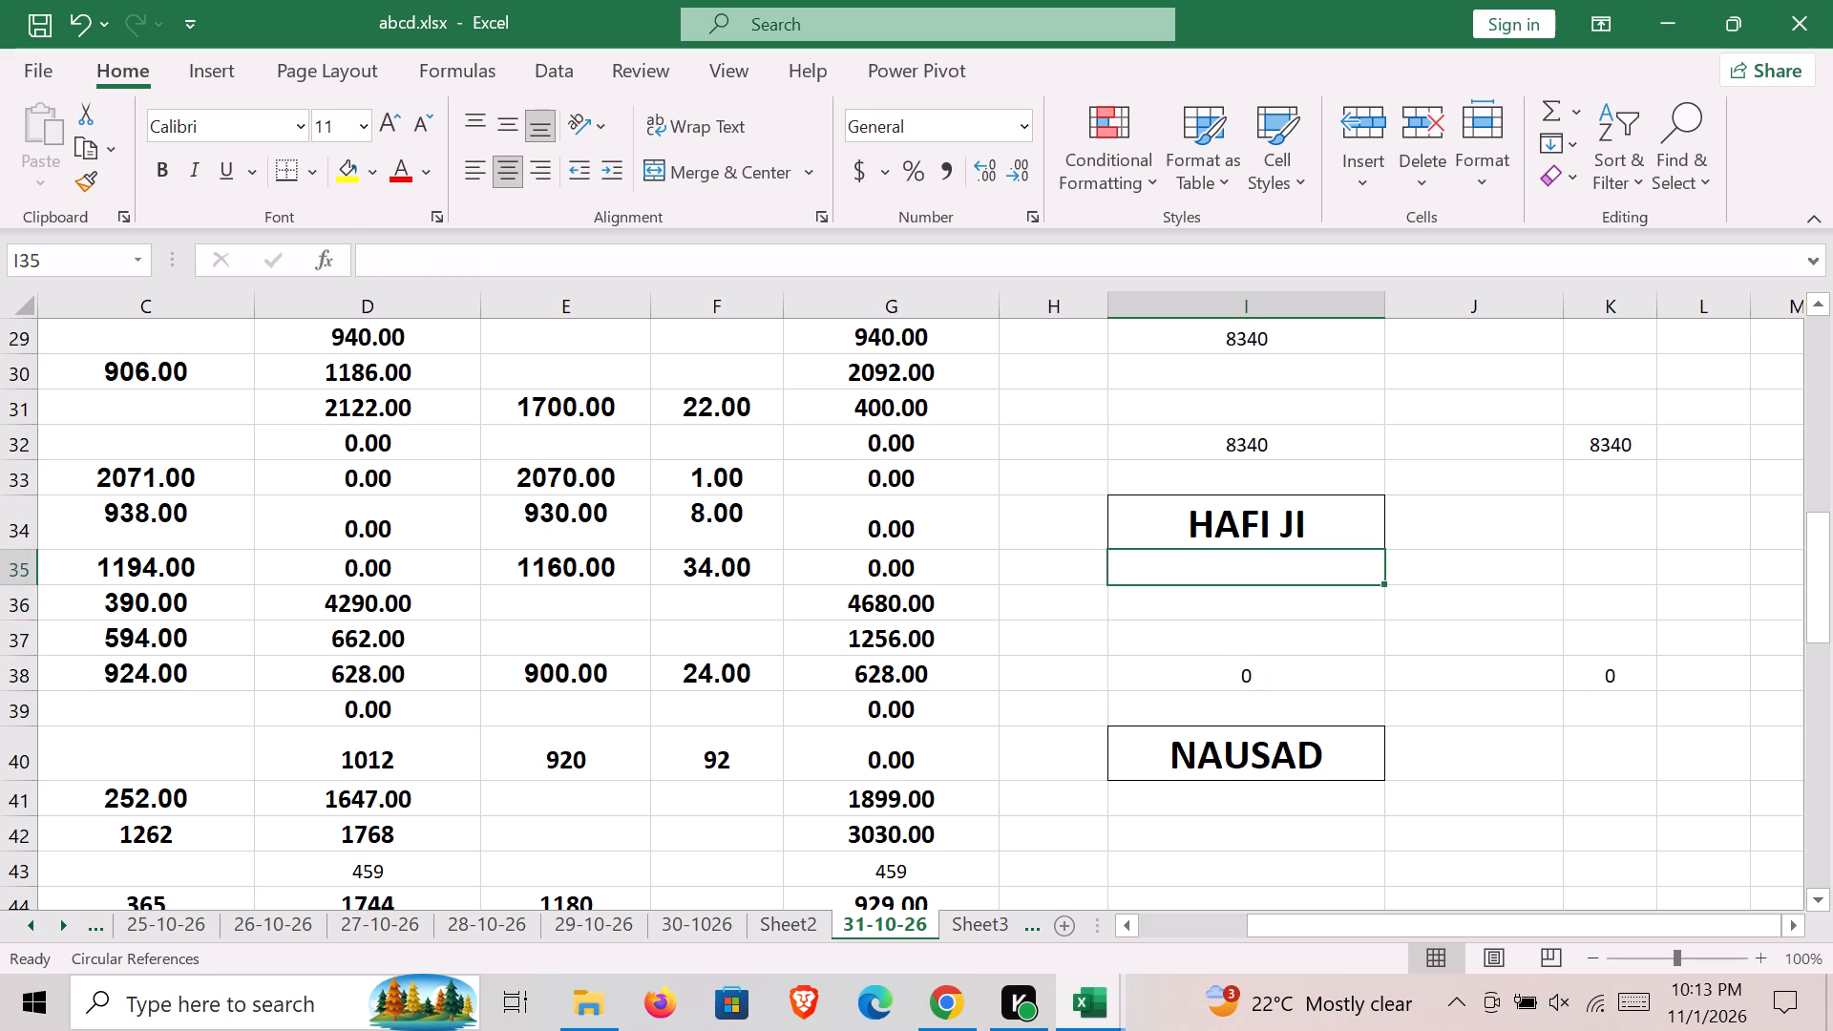
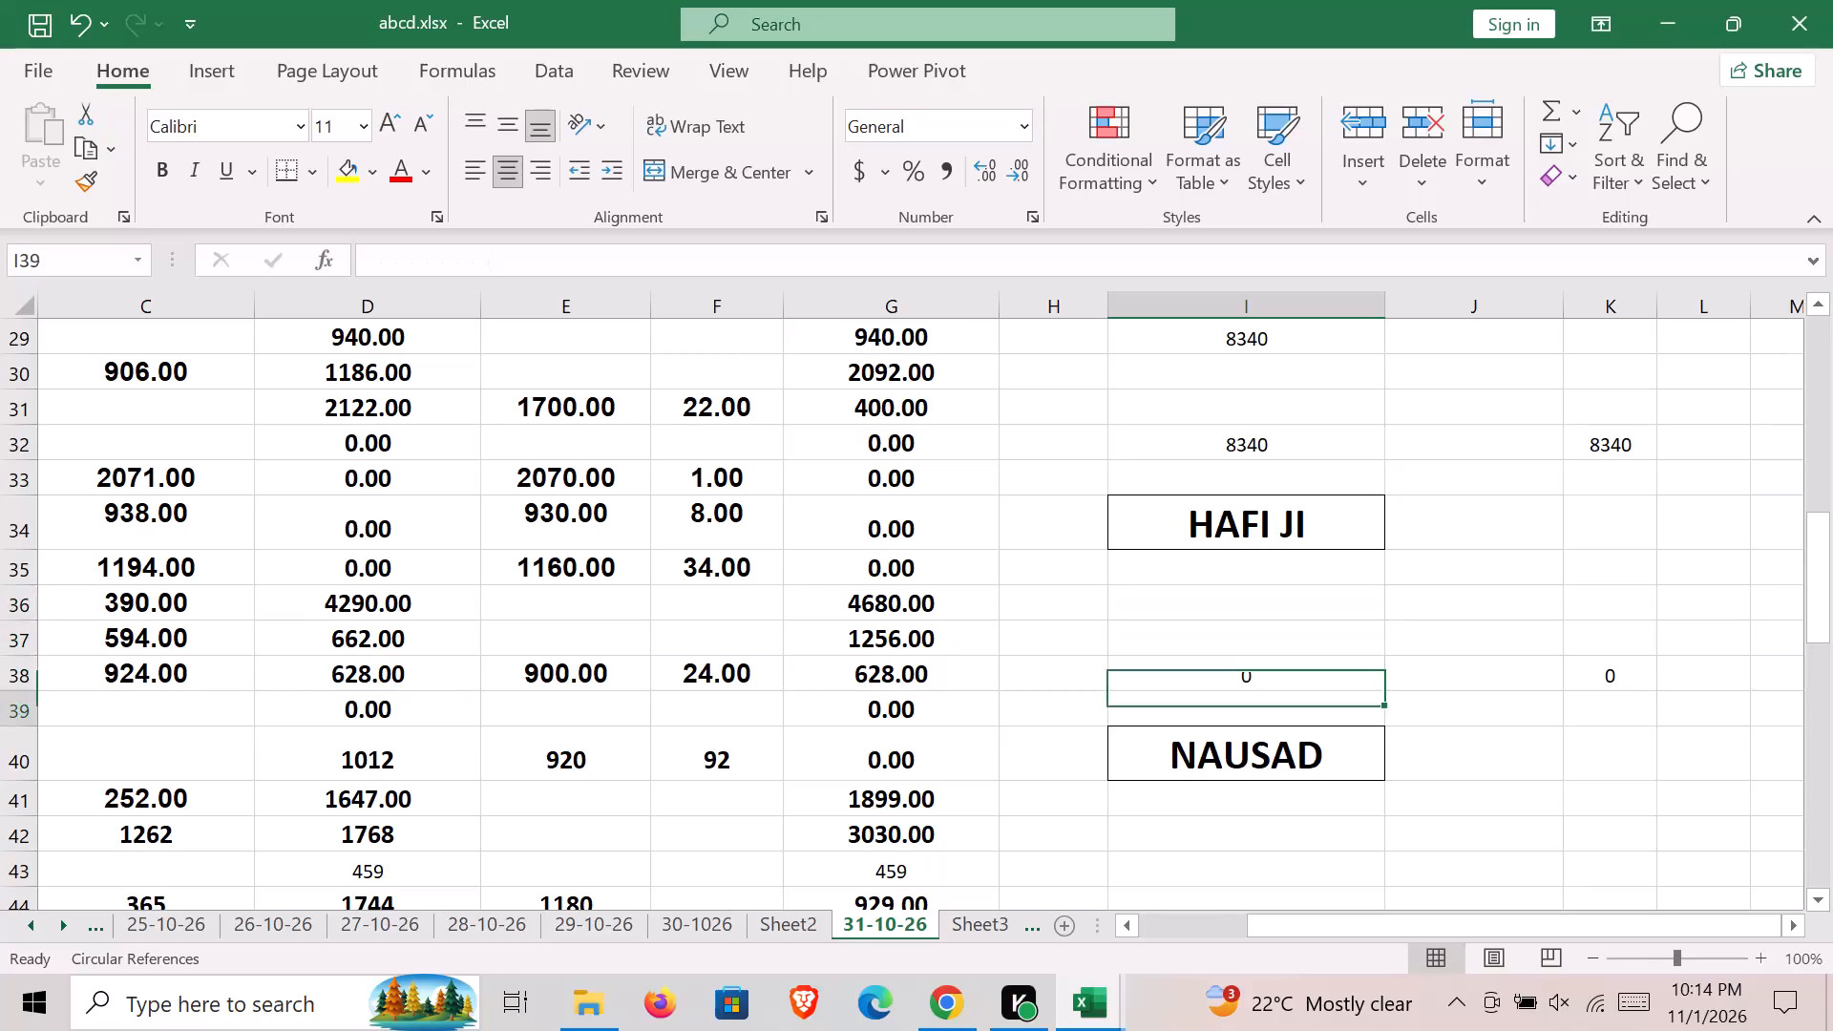
# Look over the per-person and expense sections in column I of the 31-10-26 sheet, between HAFI JI and JUBAIR.
pyautogui.press('Up')
pyautogui.press('Up')
pyautogui.press('Up')
pyautogui.press('Up')
pyautogui.press('Up')
pyautogui.press('Up')
pyautogui.press('Up')
pyautogui.press('Up')
pyautogui.press('Up')
pyautogui.press('Up')
pyautogui.press('Up')
pyautogui.press('Up')
pyautogui.press('Up')
pyautogui.press('Up')
pyautogui.press('Up')
pyautogui.press('Up')
pyautogui.press('Up')
pyautogui.press('Up')
pyautogui.press('Up')
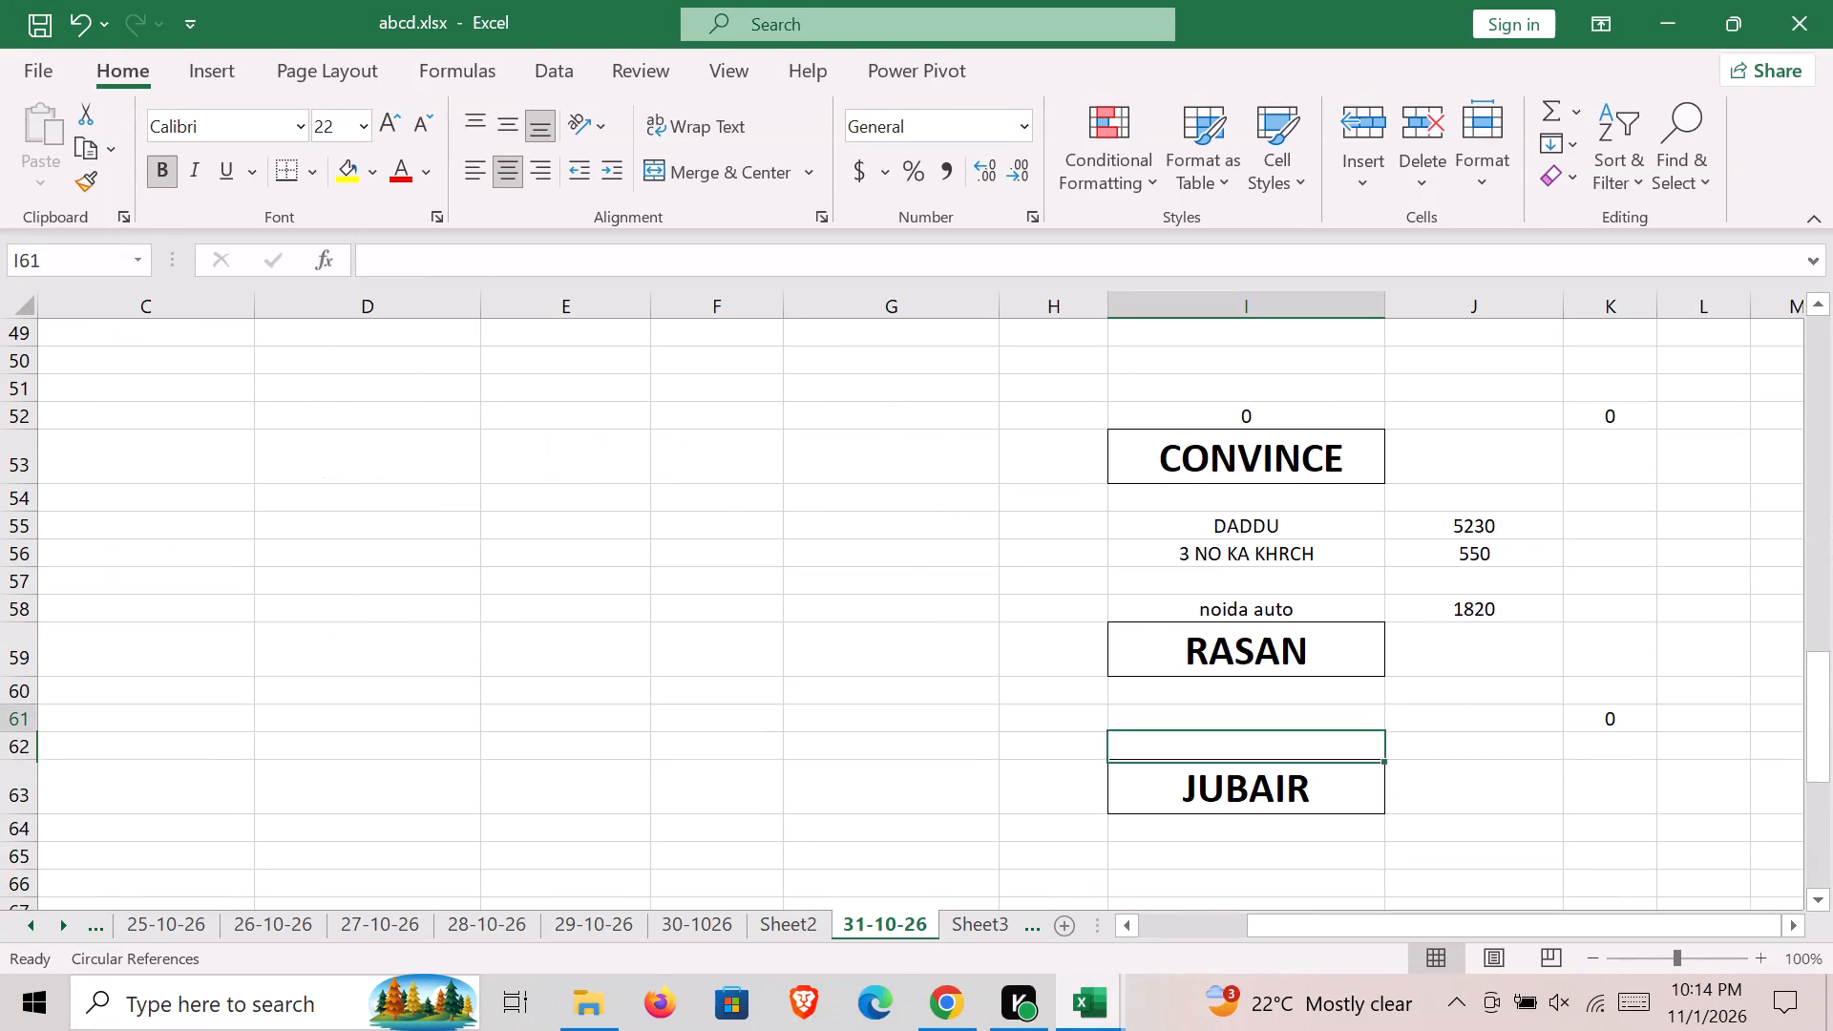
pyautogui.press('Up')
pyautogui.press('Up')
pyautogui.press('Down')
pyautogui.press('Down')
pyautogui.press('Down')
pyautogui.press('Down')
pyautogui.press('Down')
pyautogui.press('Down')
pyautogui.press('Down')
pyautogui.press('Down')
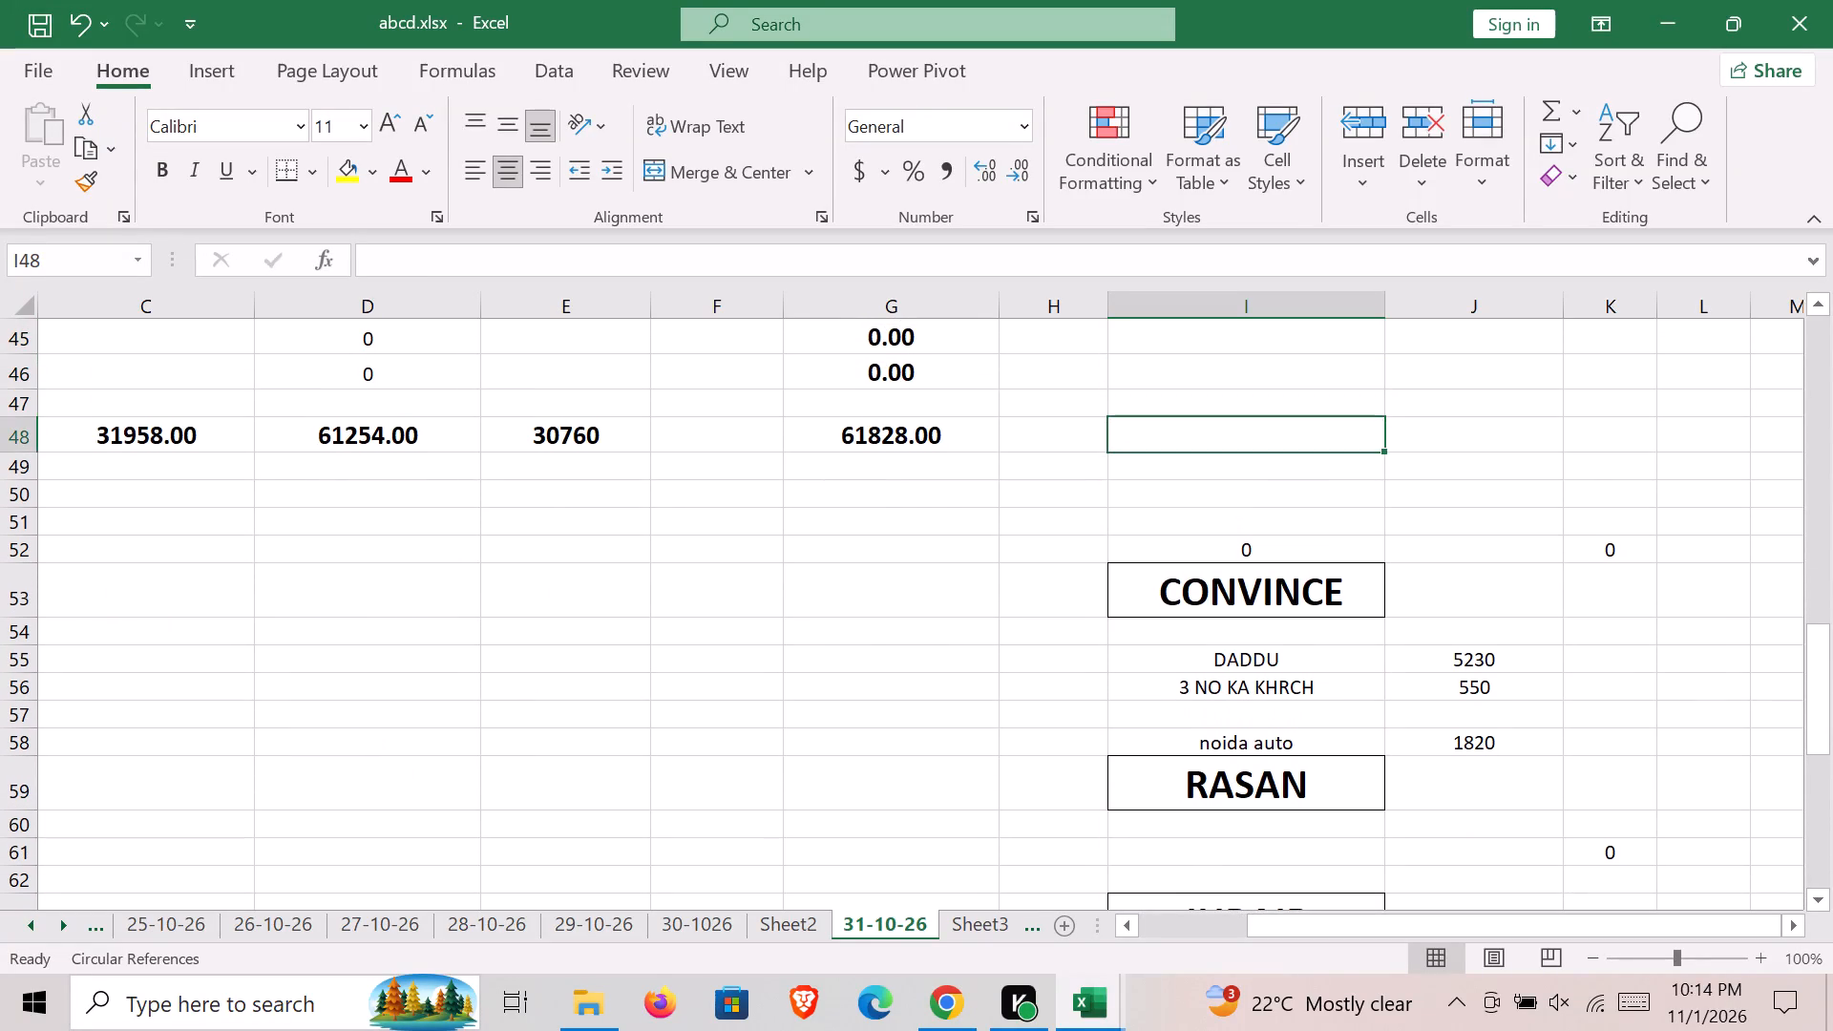
# Examine the section subtotals in column K down to the overall expense total in K82.
pyautogui.press('Right')
pyautogui.press('Right')
pyautogui.press('Down')
pyautogui.press('Down')
pyautogui.press('Down')
pyautogui.press('Down')
pyautogui.press('Down')
pyautogui.press('Down')
pyautogui.press('Down')
pyautogui.press('Down')
pyautogui.press('Down')
pyautogui.press('Down')
pyautogui.press('Down')
pyautogui.press('Down')
pyautogui.press('Down')
pyautogui.press('Down')
pyautogui.press('Down')
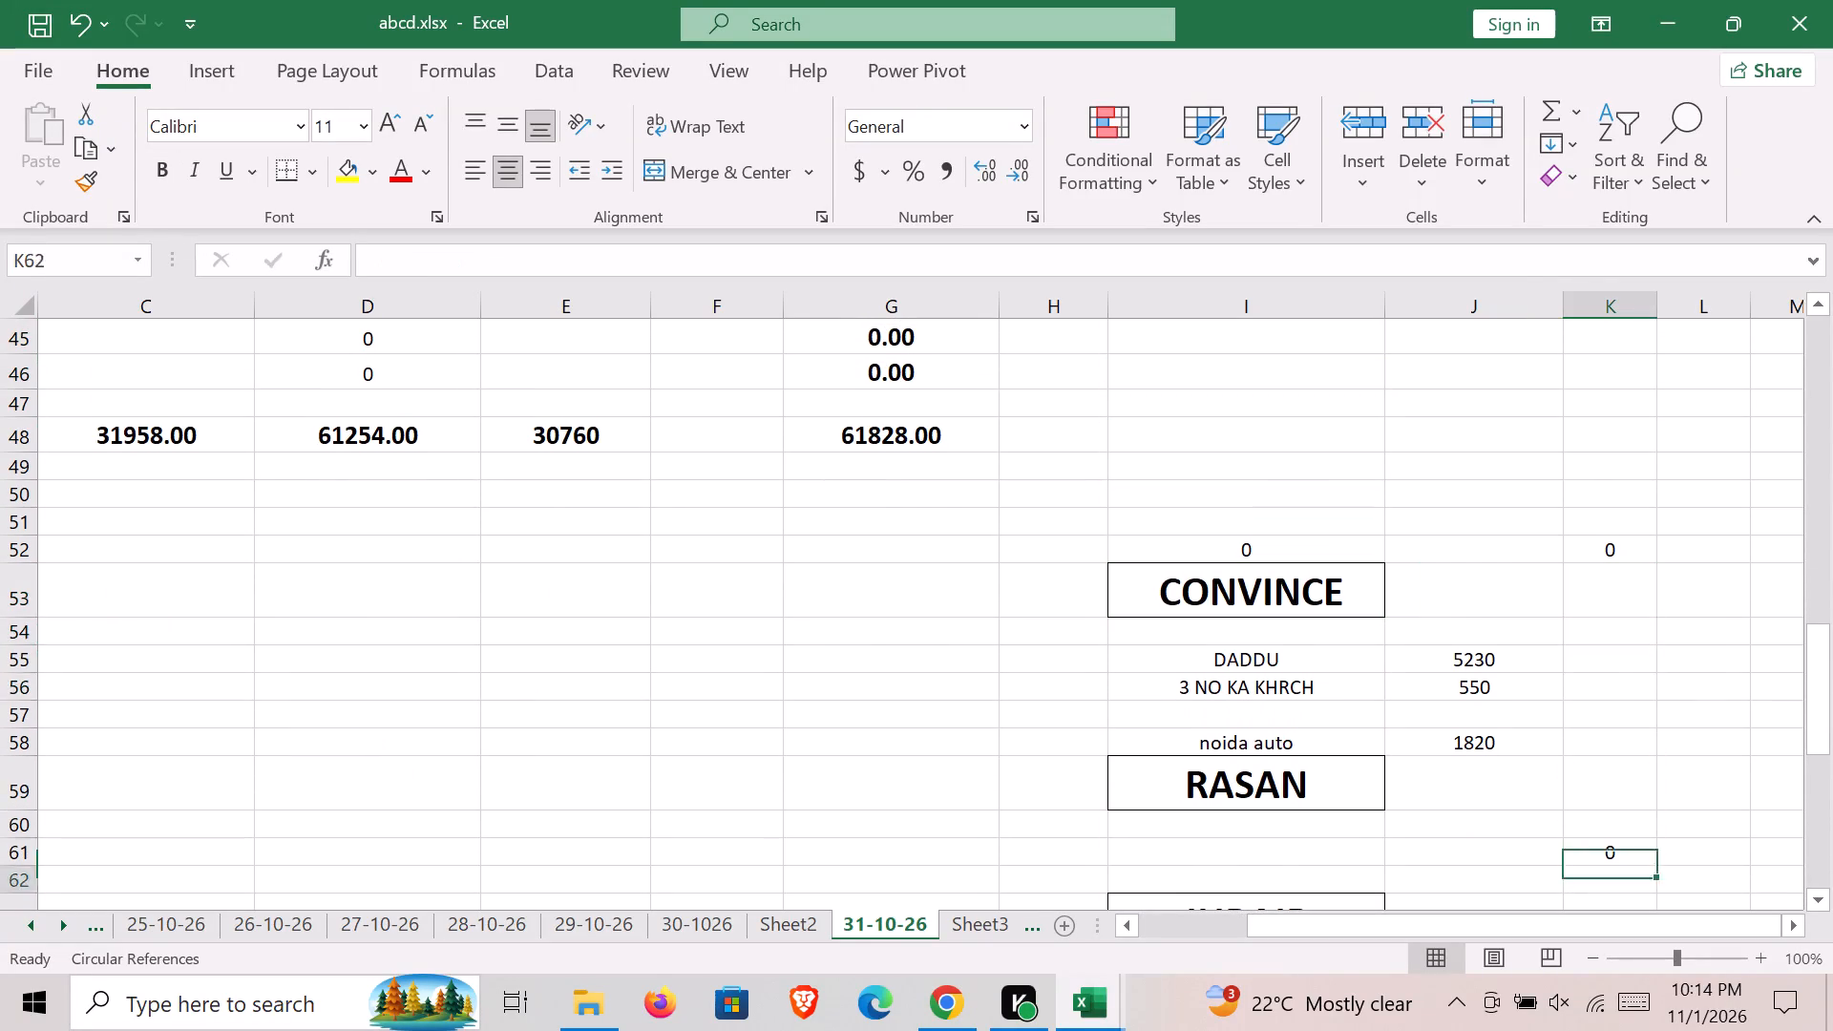
pyautogui.press('Down')
pyautogui.press('Down')
pyautogui.press('Down')
pyautogui.press('Down')
pyautogui.press('Down')
pyautogui.press('Down')
pyautogui.press('Down')
pyautogui.press('Down')
pyautogui.press('Down')
pyautogui.press('Down')
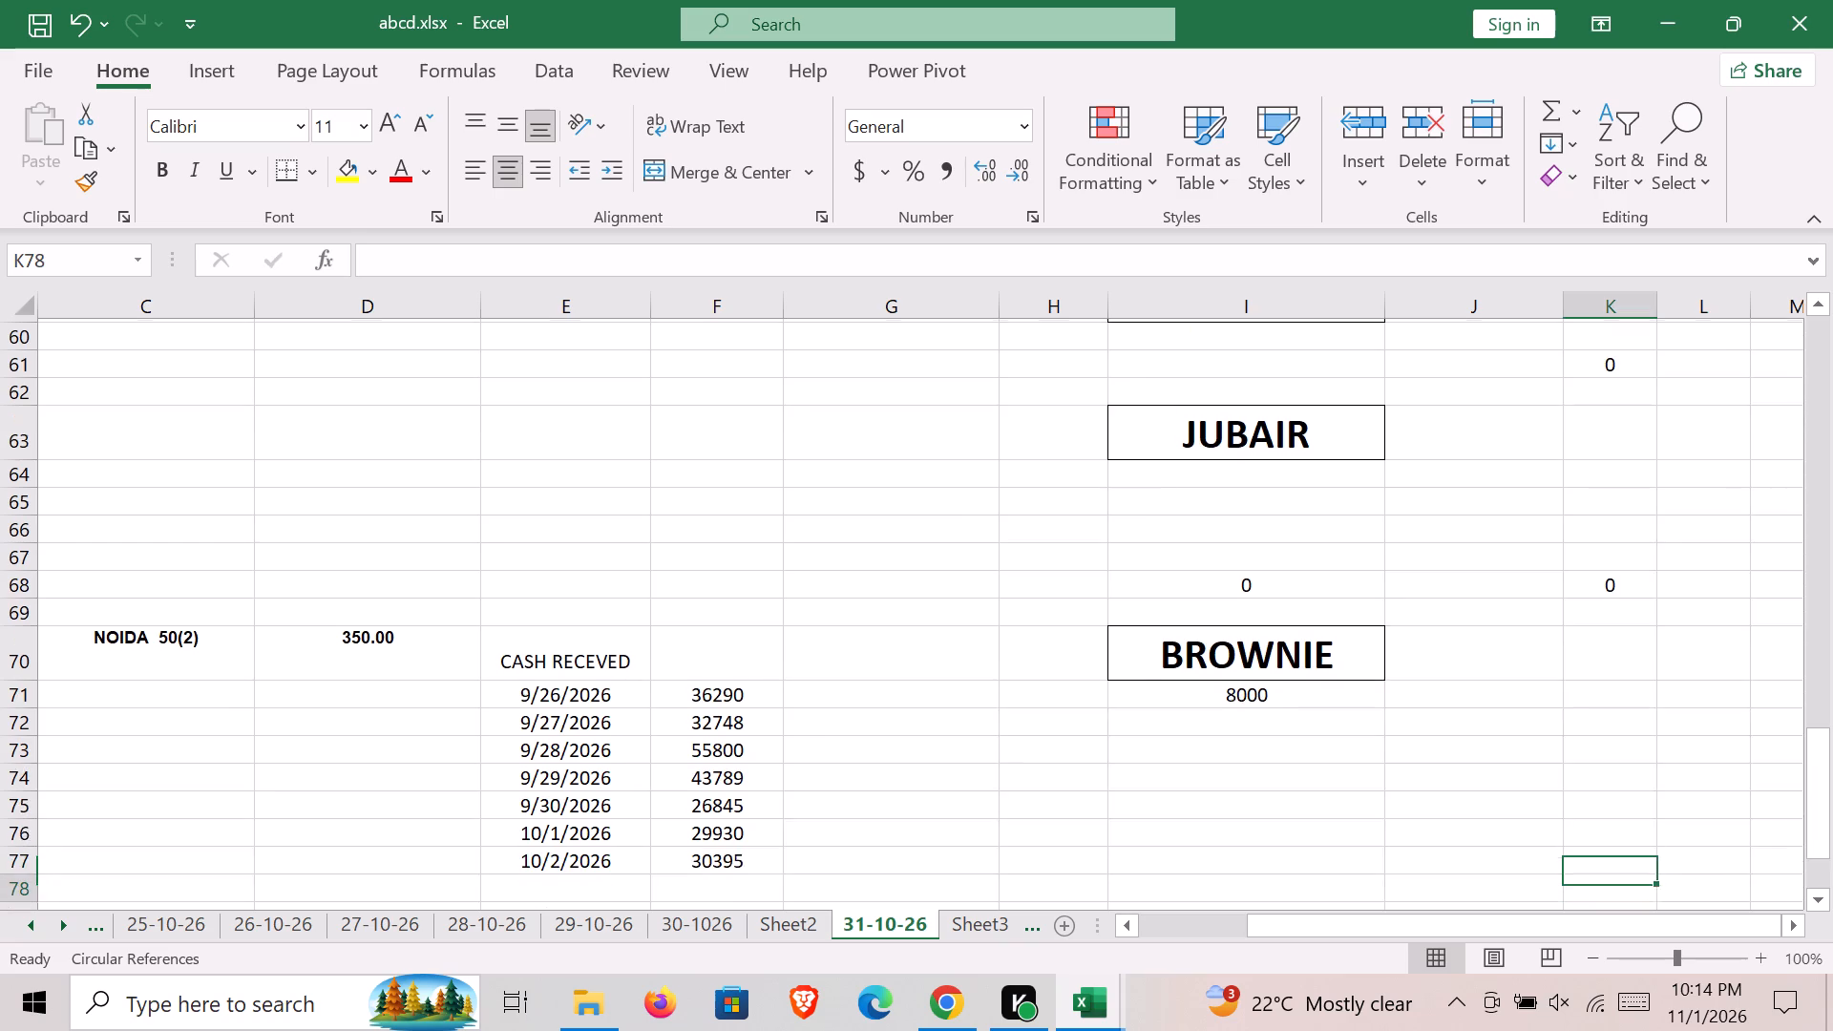
pyautogui.press('Down')
pyautogui.press('Down')
pyautogui.press('Down')
pyautogui.press('Down')
pyautogui.press('Down')
# Review column K back up from the total, and check the DADDU, 3 NO KA KHRCH and noida auto amounts under CONVINCE.
pyautogui.press('Up')
pyautogui.press('Up')
pyautogui.press('Up')
pyautogui.press('Up')
pyautogui.press('Up')
pyautogui.press('Up')
pyautogui.press('Up')
pyautogui.press('Up')
pyautogui.press('Up')
pyautogui.press('Up')
pyautogui.press('Up')
pyautogui.press('Up')
pyautogui.press('Up')
pyautogui.press('Up')
pyautogui.press('Up')
pyautogui.press('Up')
pyautogui.press('Up')
pyautogui.press('Up')
pyautogui.press('Up')
pyautogui.press('Up')
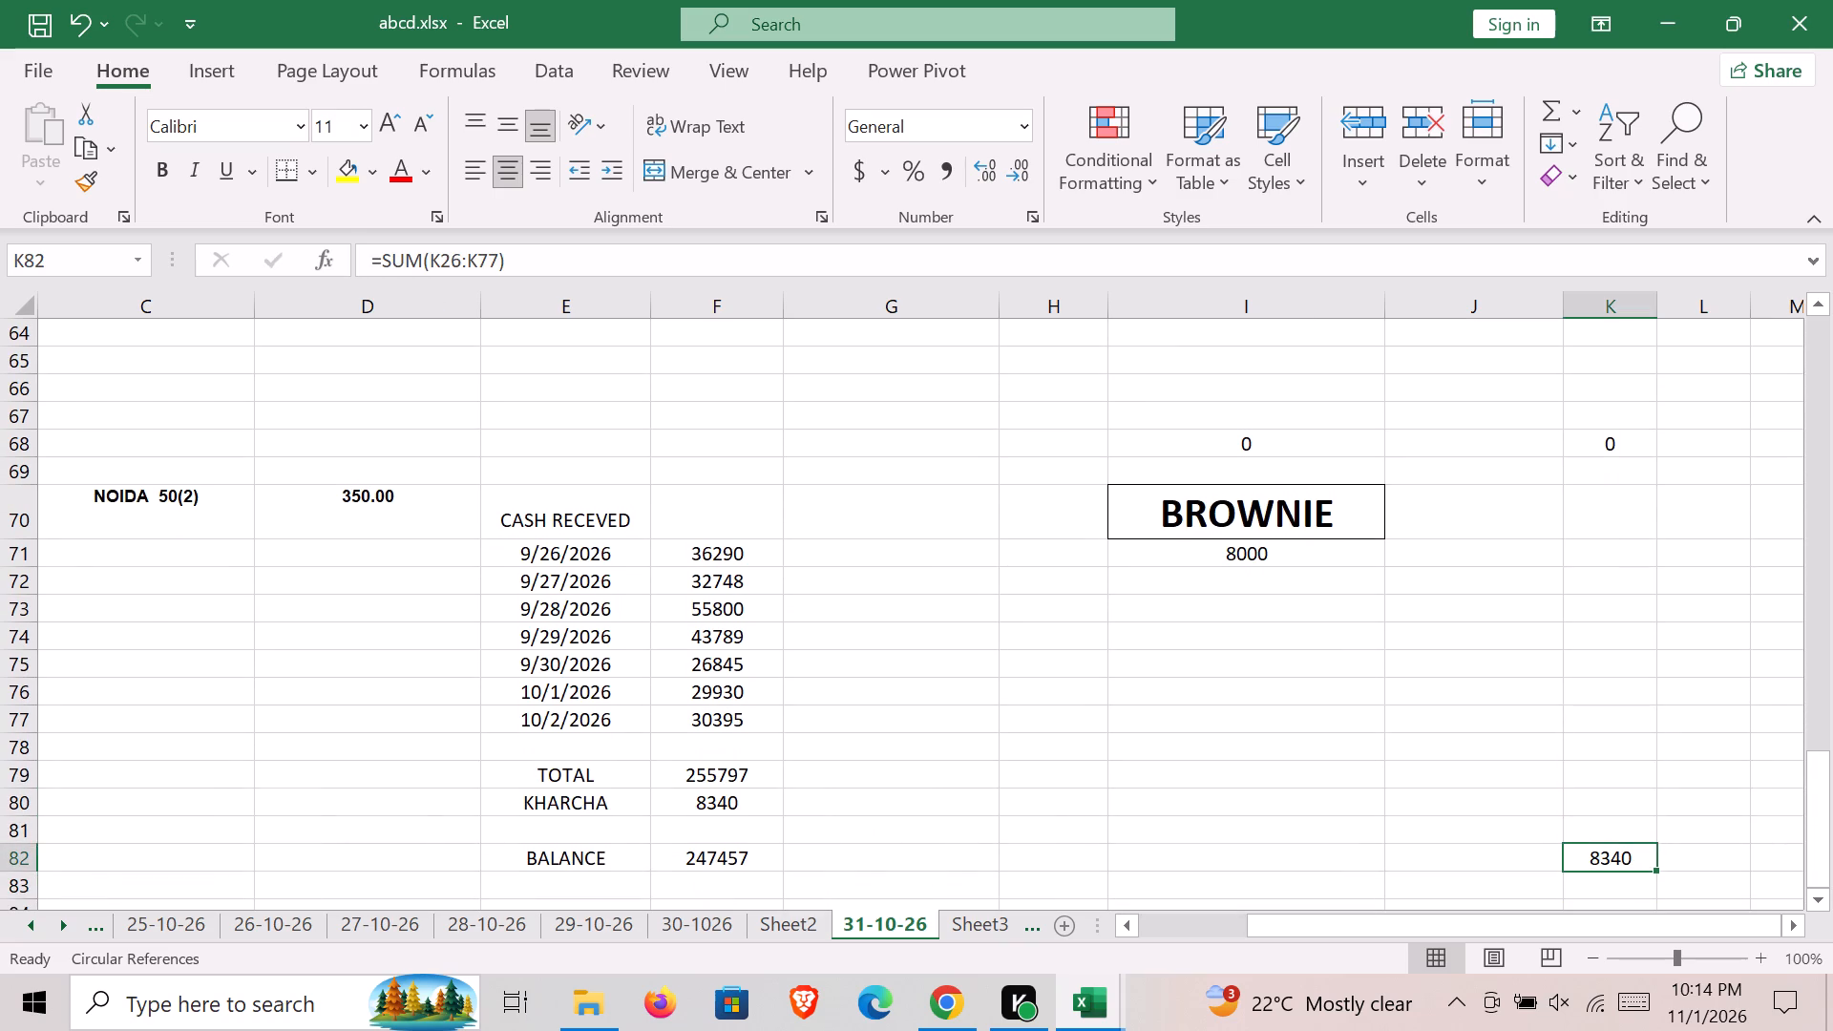
pyautogui.press('Up')
pyautogui.press('Up')
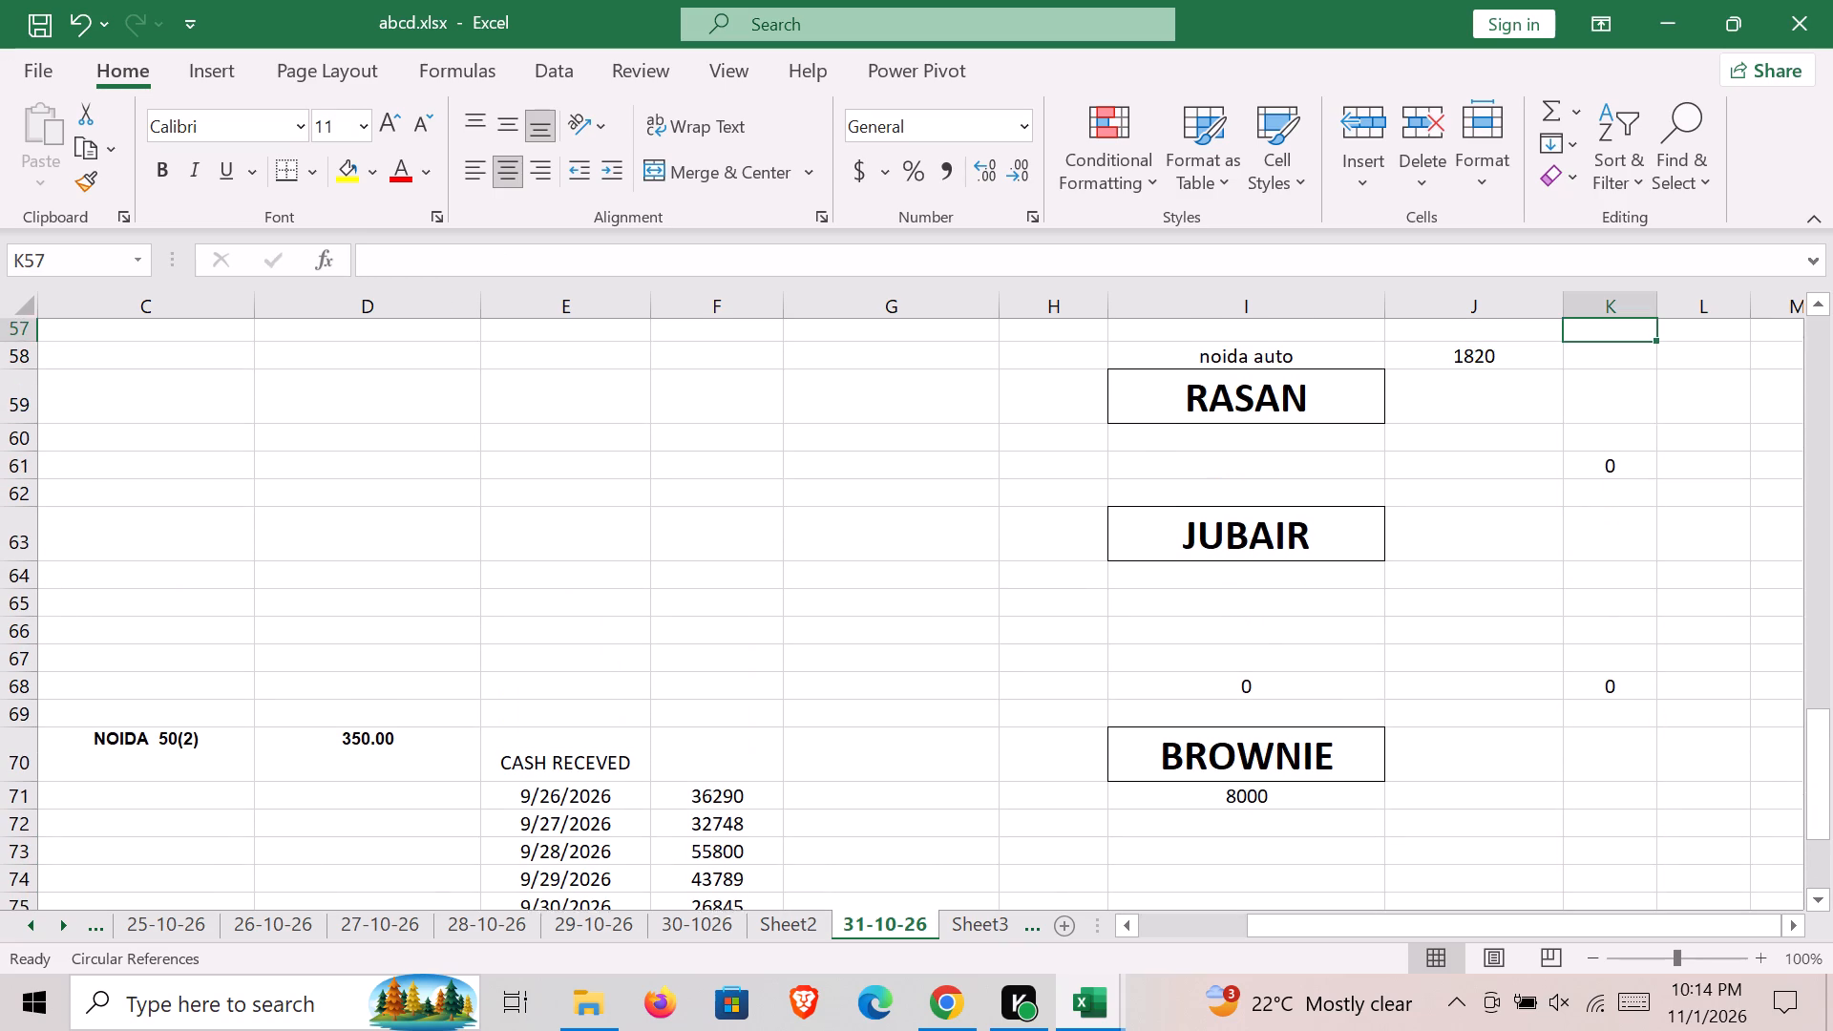
pyautogui.press('Down')
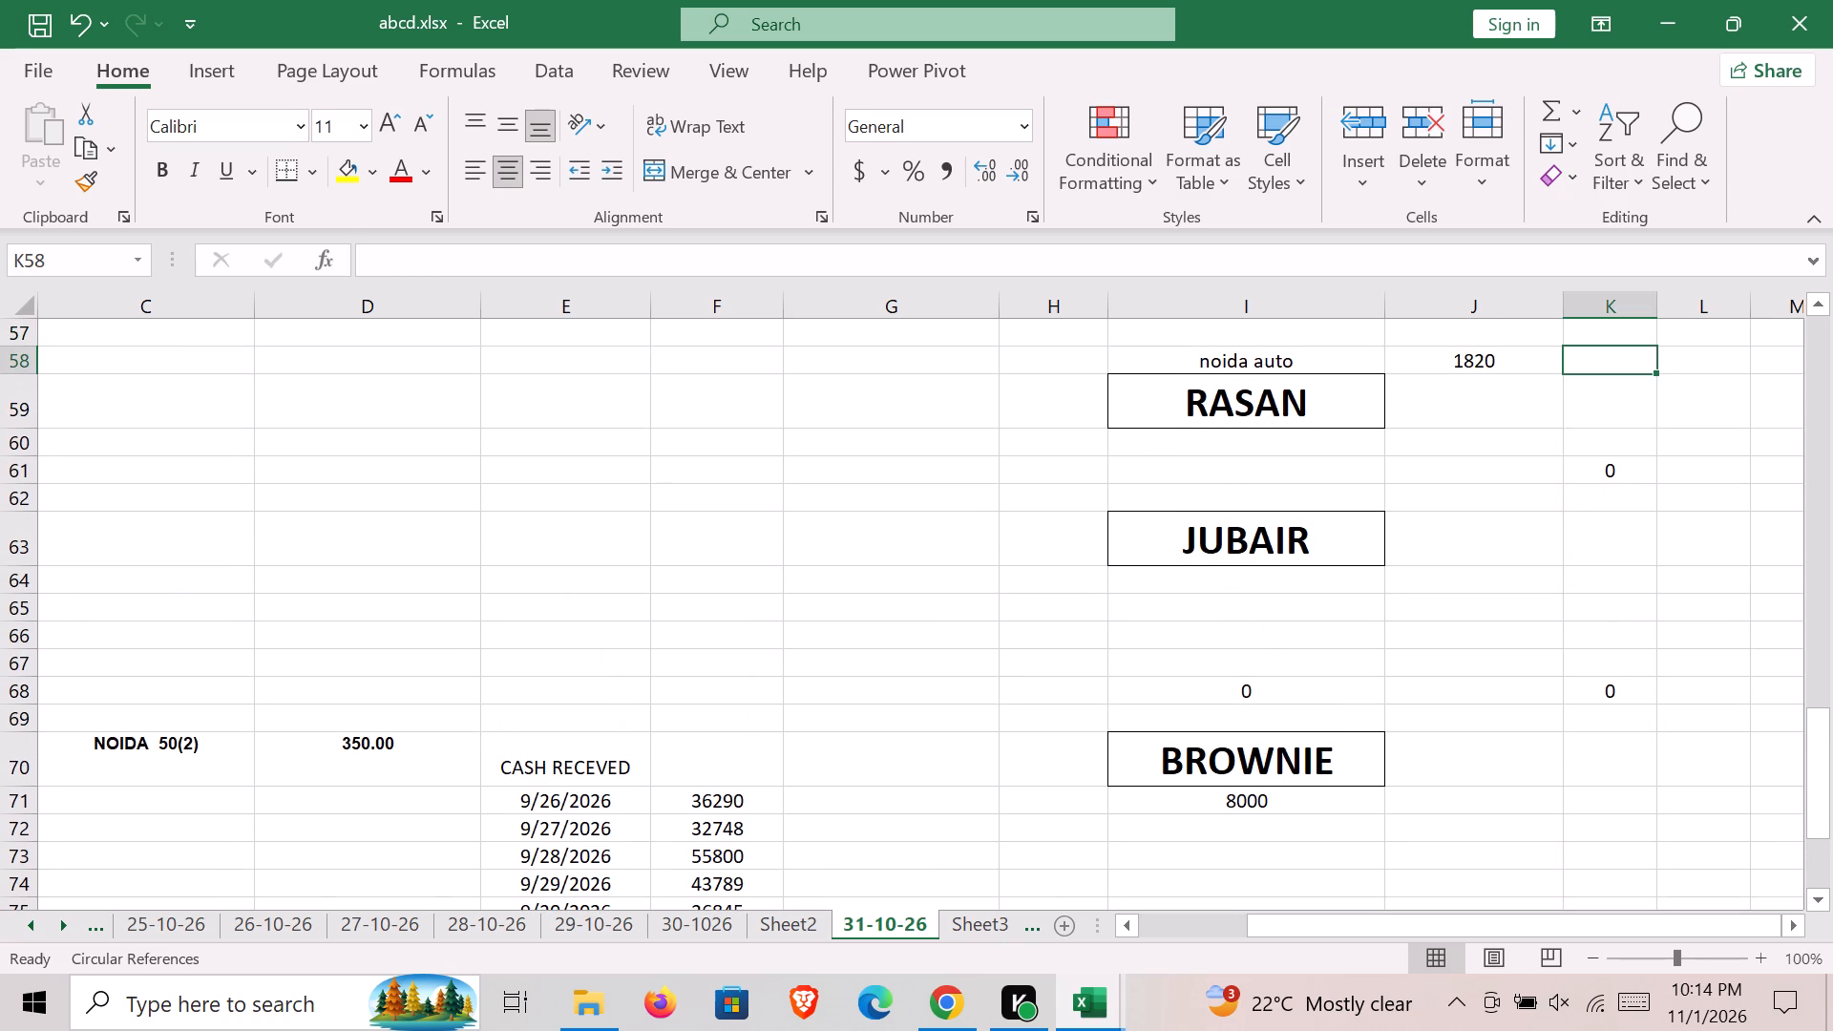
pyautogui.press('Left')
pyautogui.press('Up')
pyautogui.press('Up')
pyautogui.press('Up')
pyautogui.press('Up')
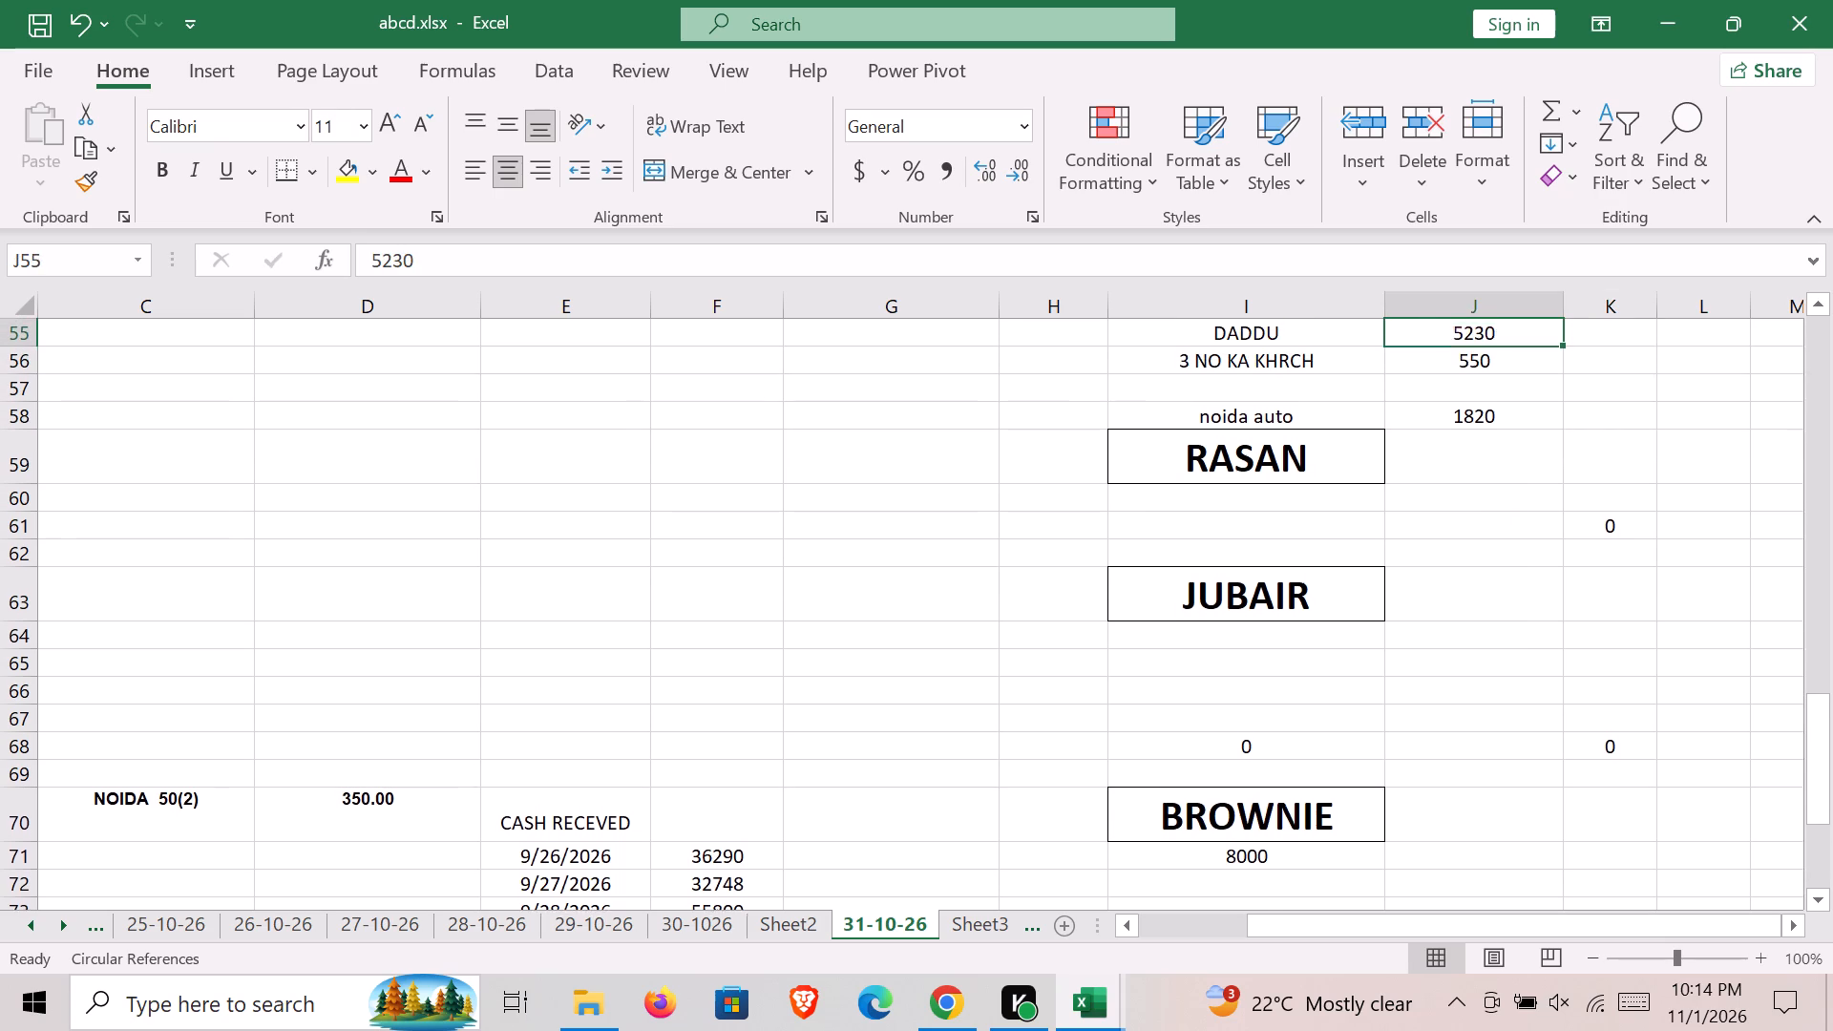
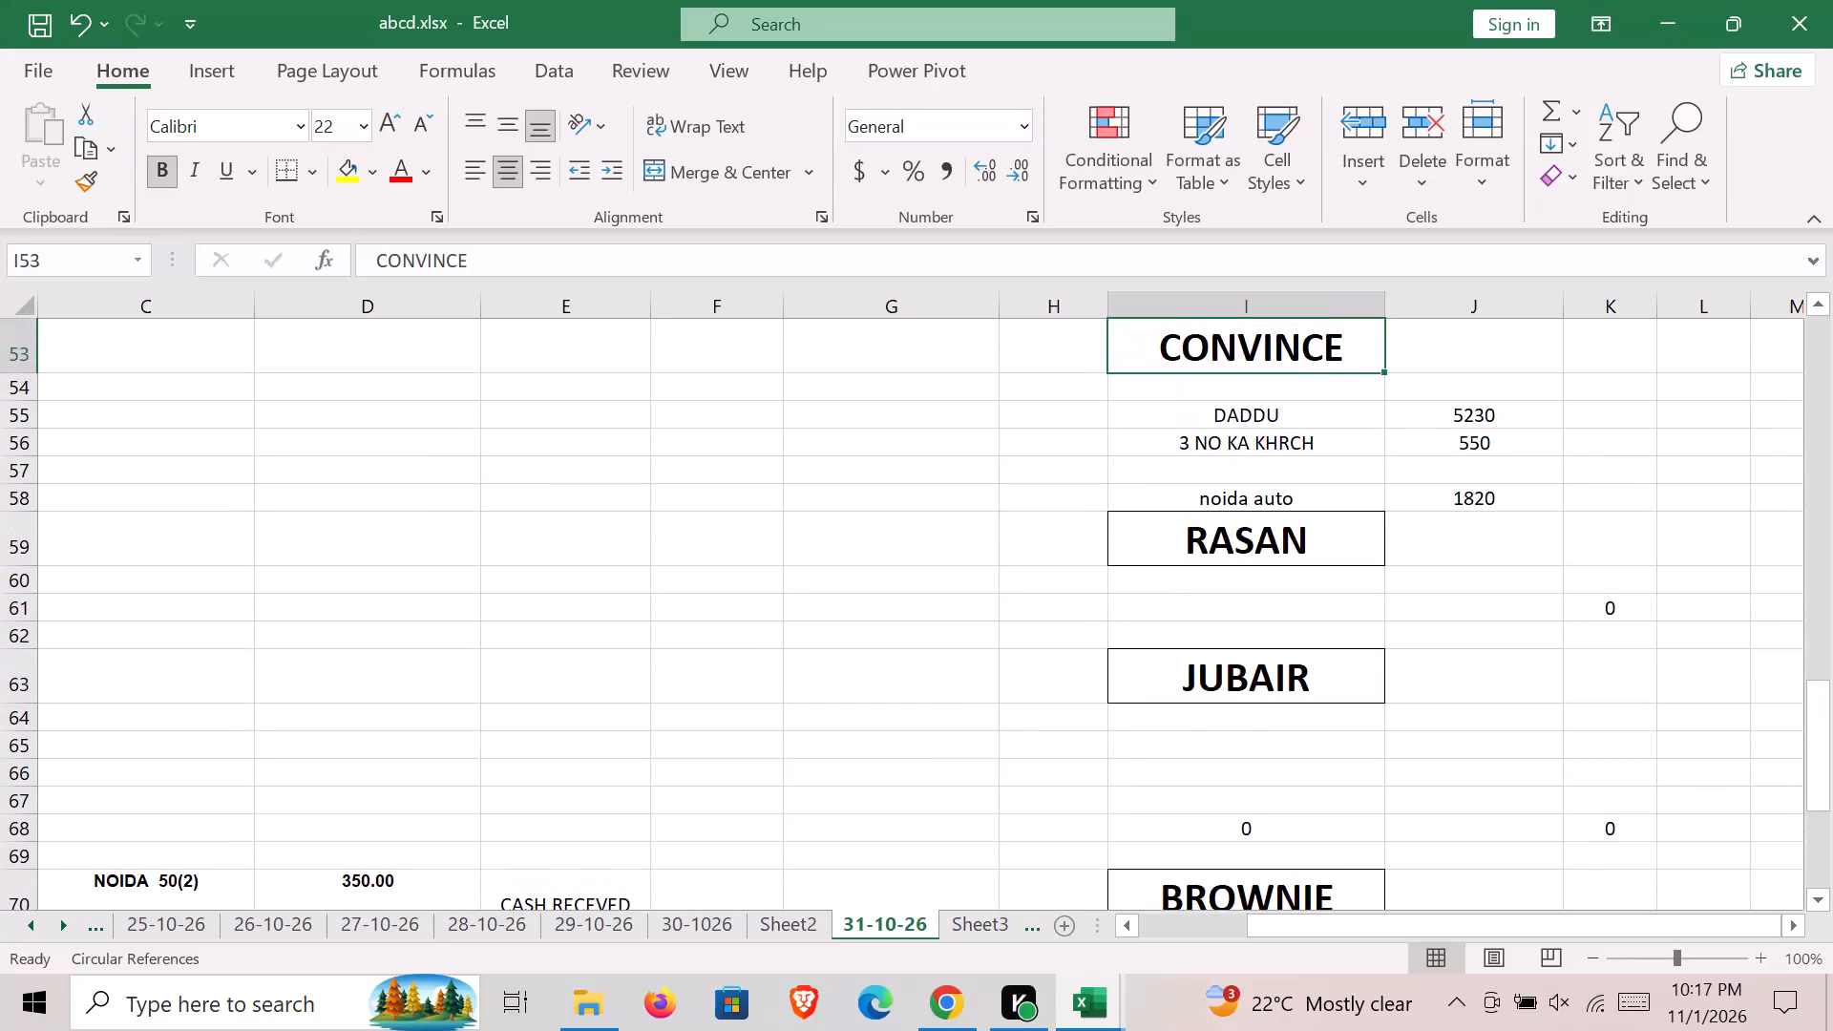
# Review column I of the 31-10-26 sheet from CONVINCE back up through NAUSAD, HAFI JI and SUNNY to the GUPTA section.
pyautogui.press('Up')
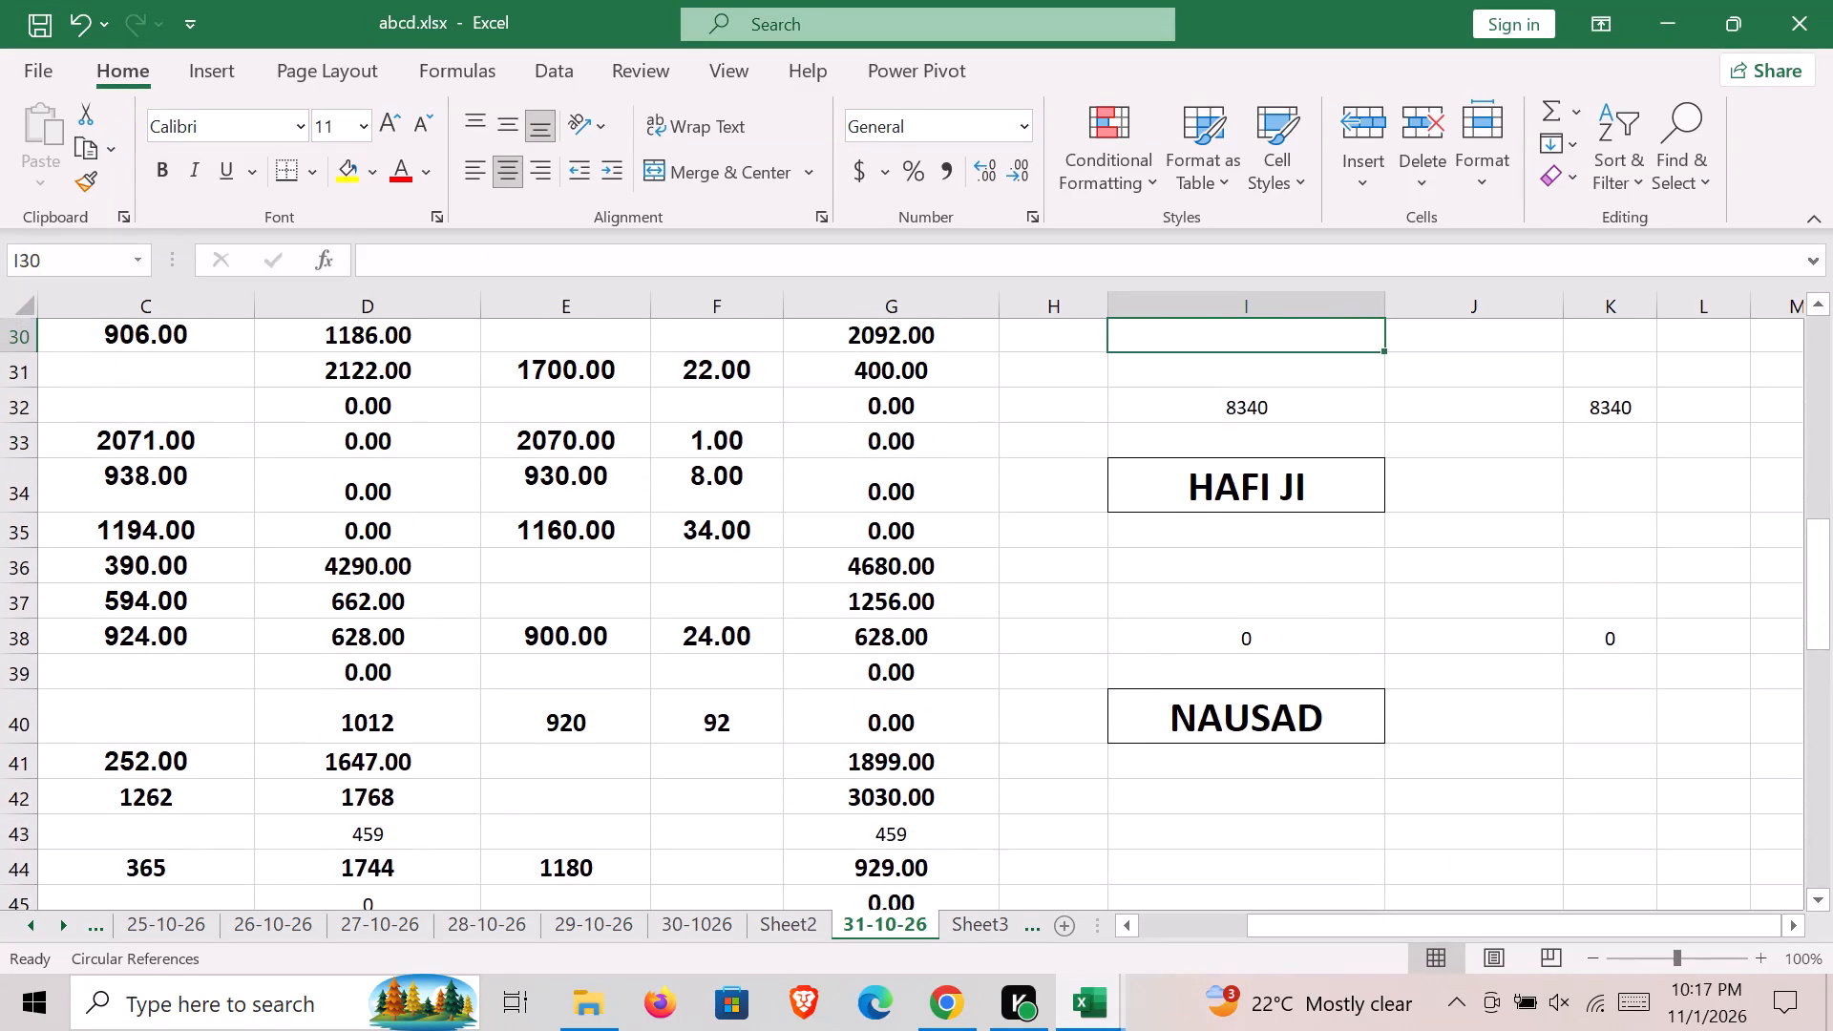
pyautogui.press('Up')
pyautogui.press('Up')
pyautogui.press('Up')
pyautogui.press('Up')
pyautogui.press('Up')
pyautogui.press('Up')
pyautogui.press('Up')
pyautogui.press('Up')
pyautogui.press('Up')
pyautogui.press('Down')
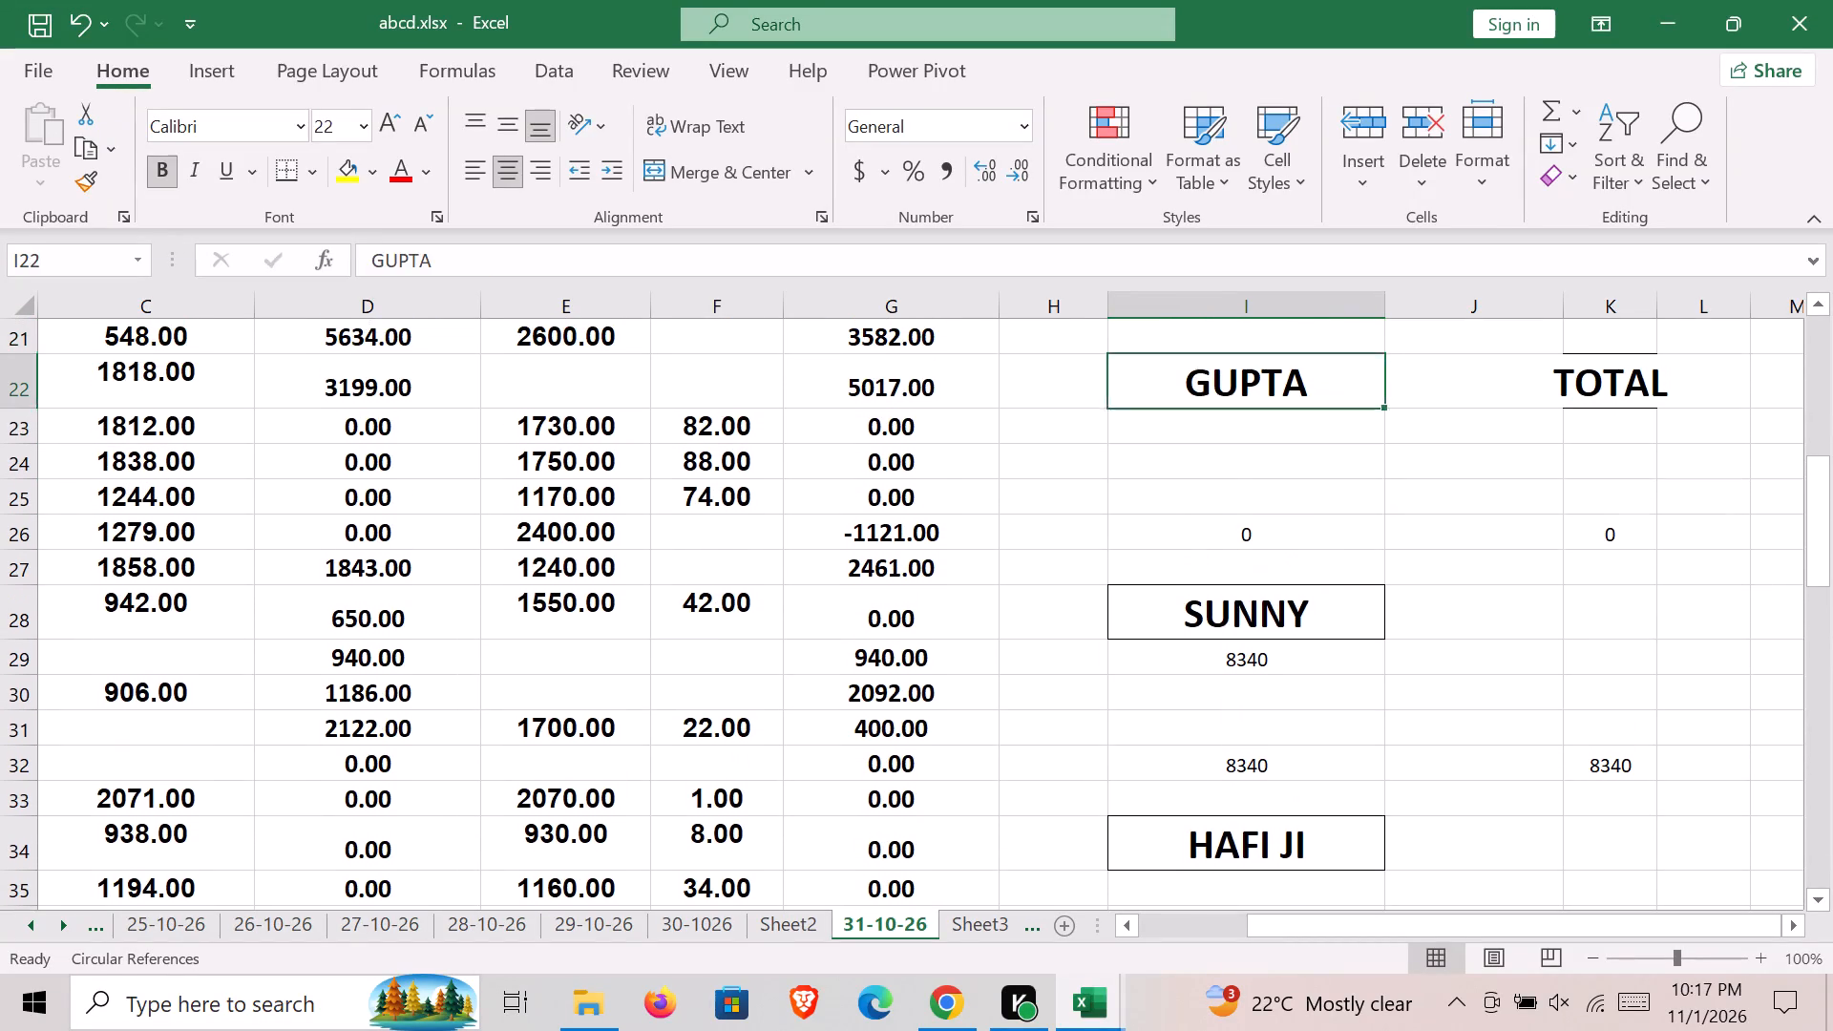
pyautogui.press('Down')
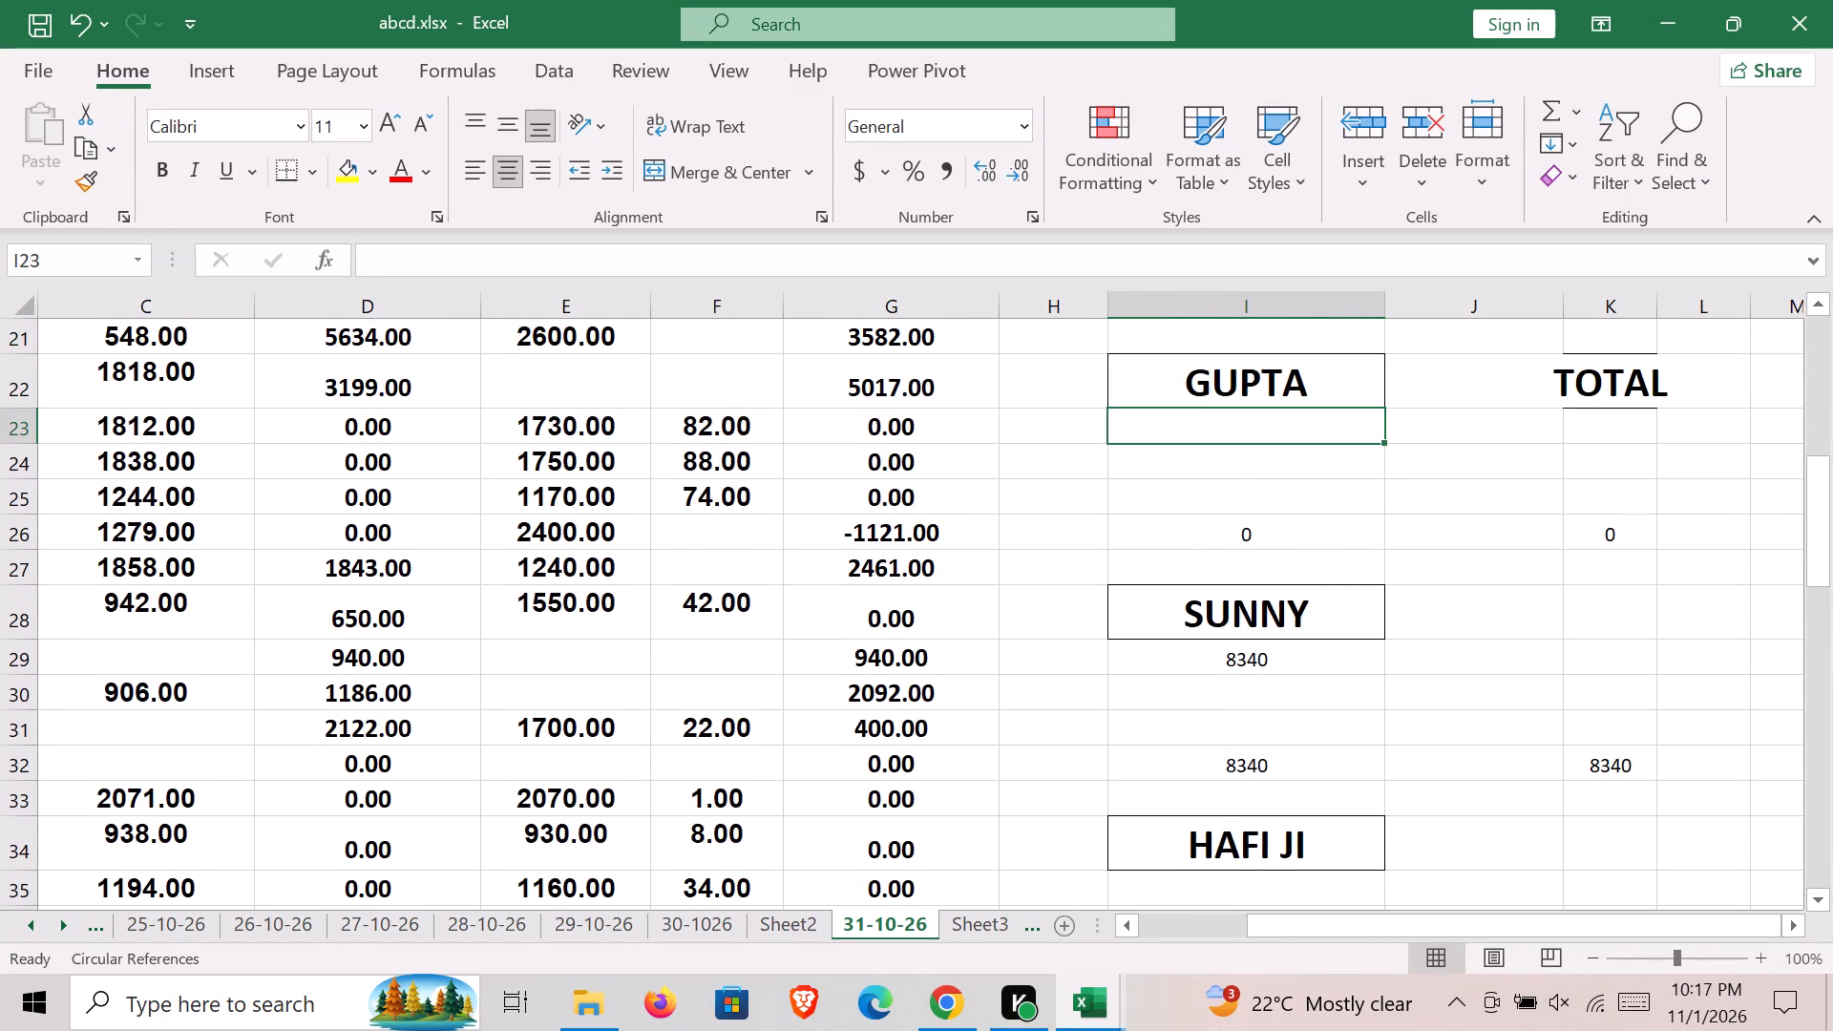